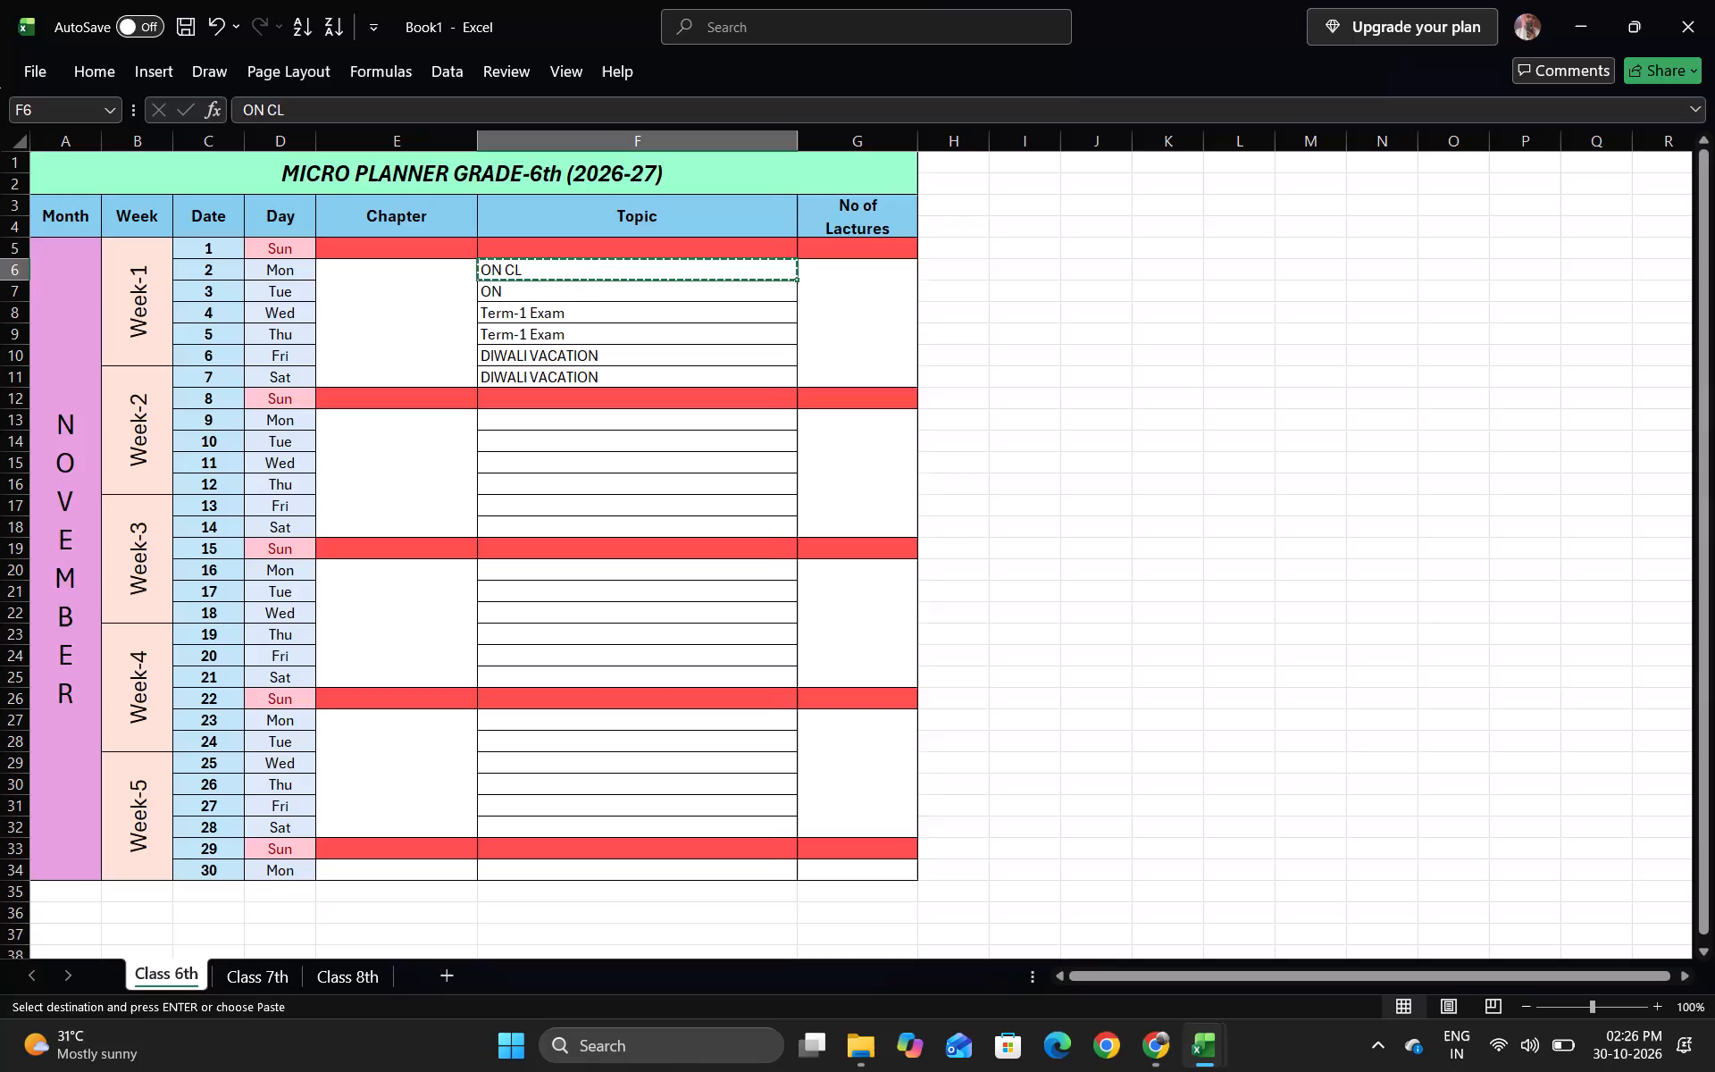
Paste the copied ON CL entry into the Topic cells for 3, 4 and 5 November on the Class 6th sheet.
click(513, 295)
key(ctrl+v)
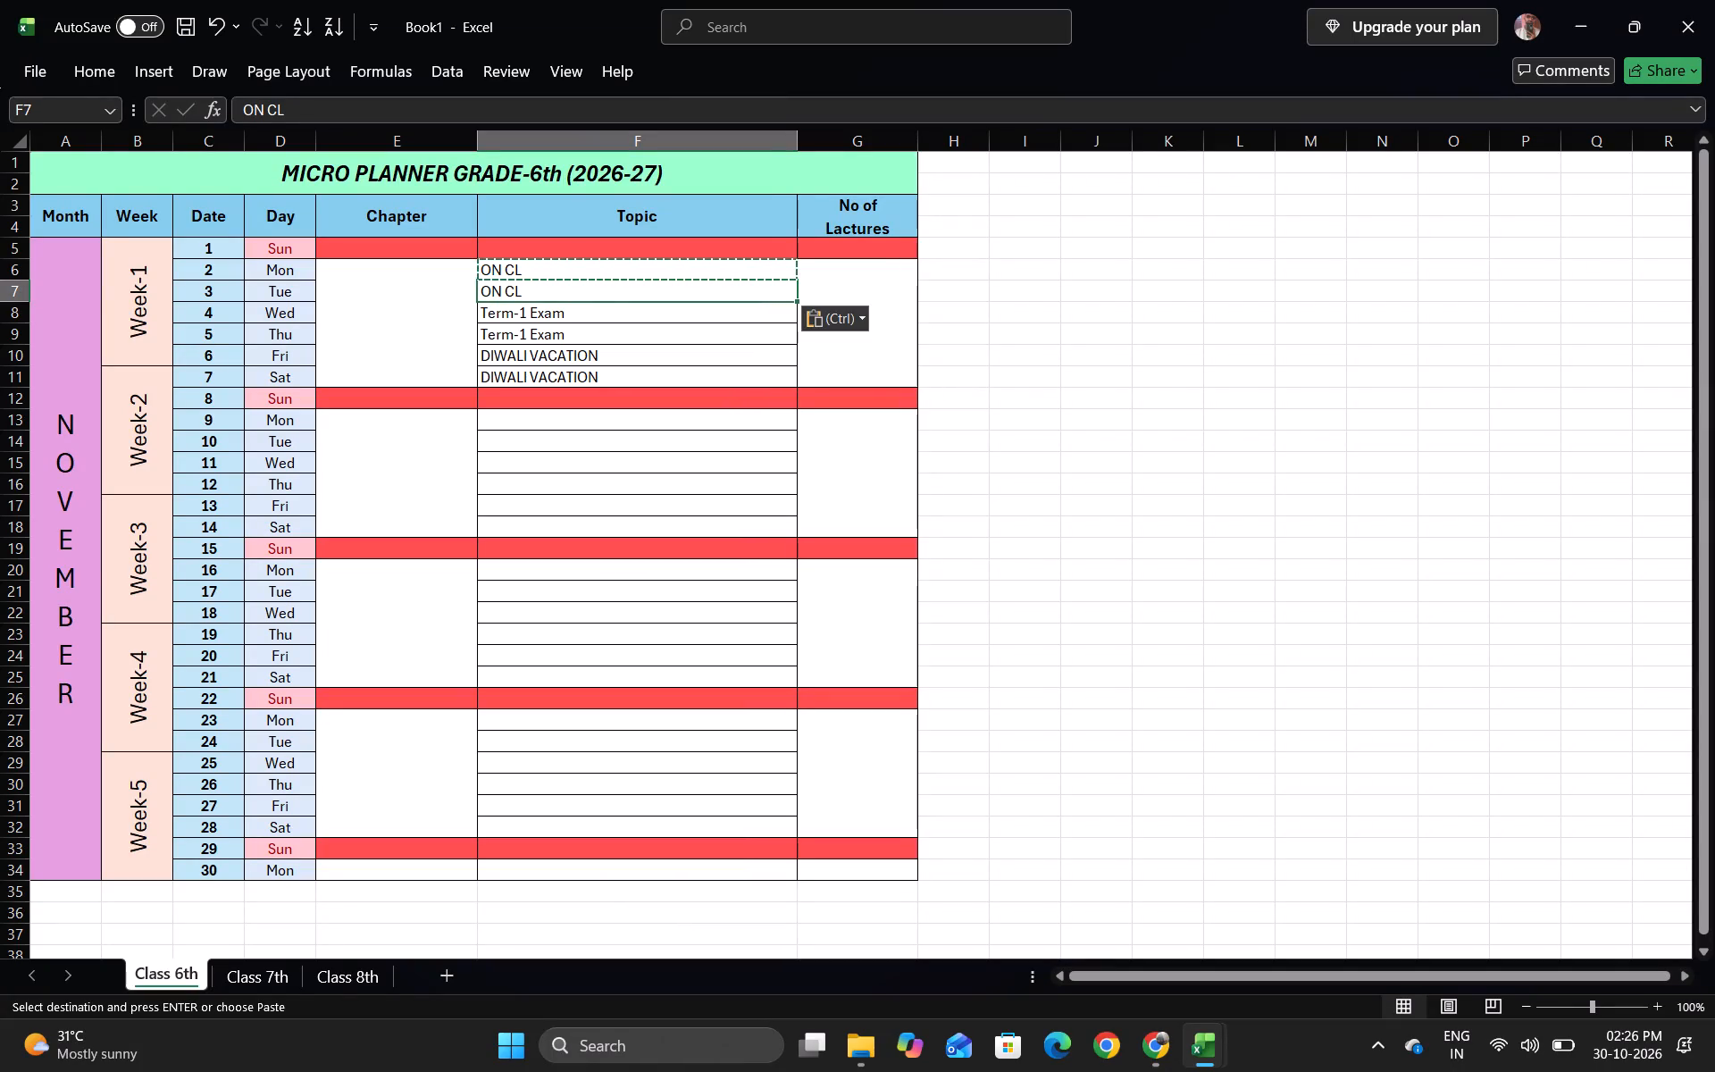
click(530, 316)
key(ctrl+v)
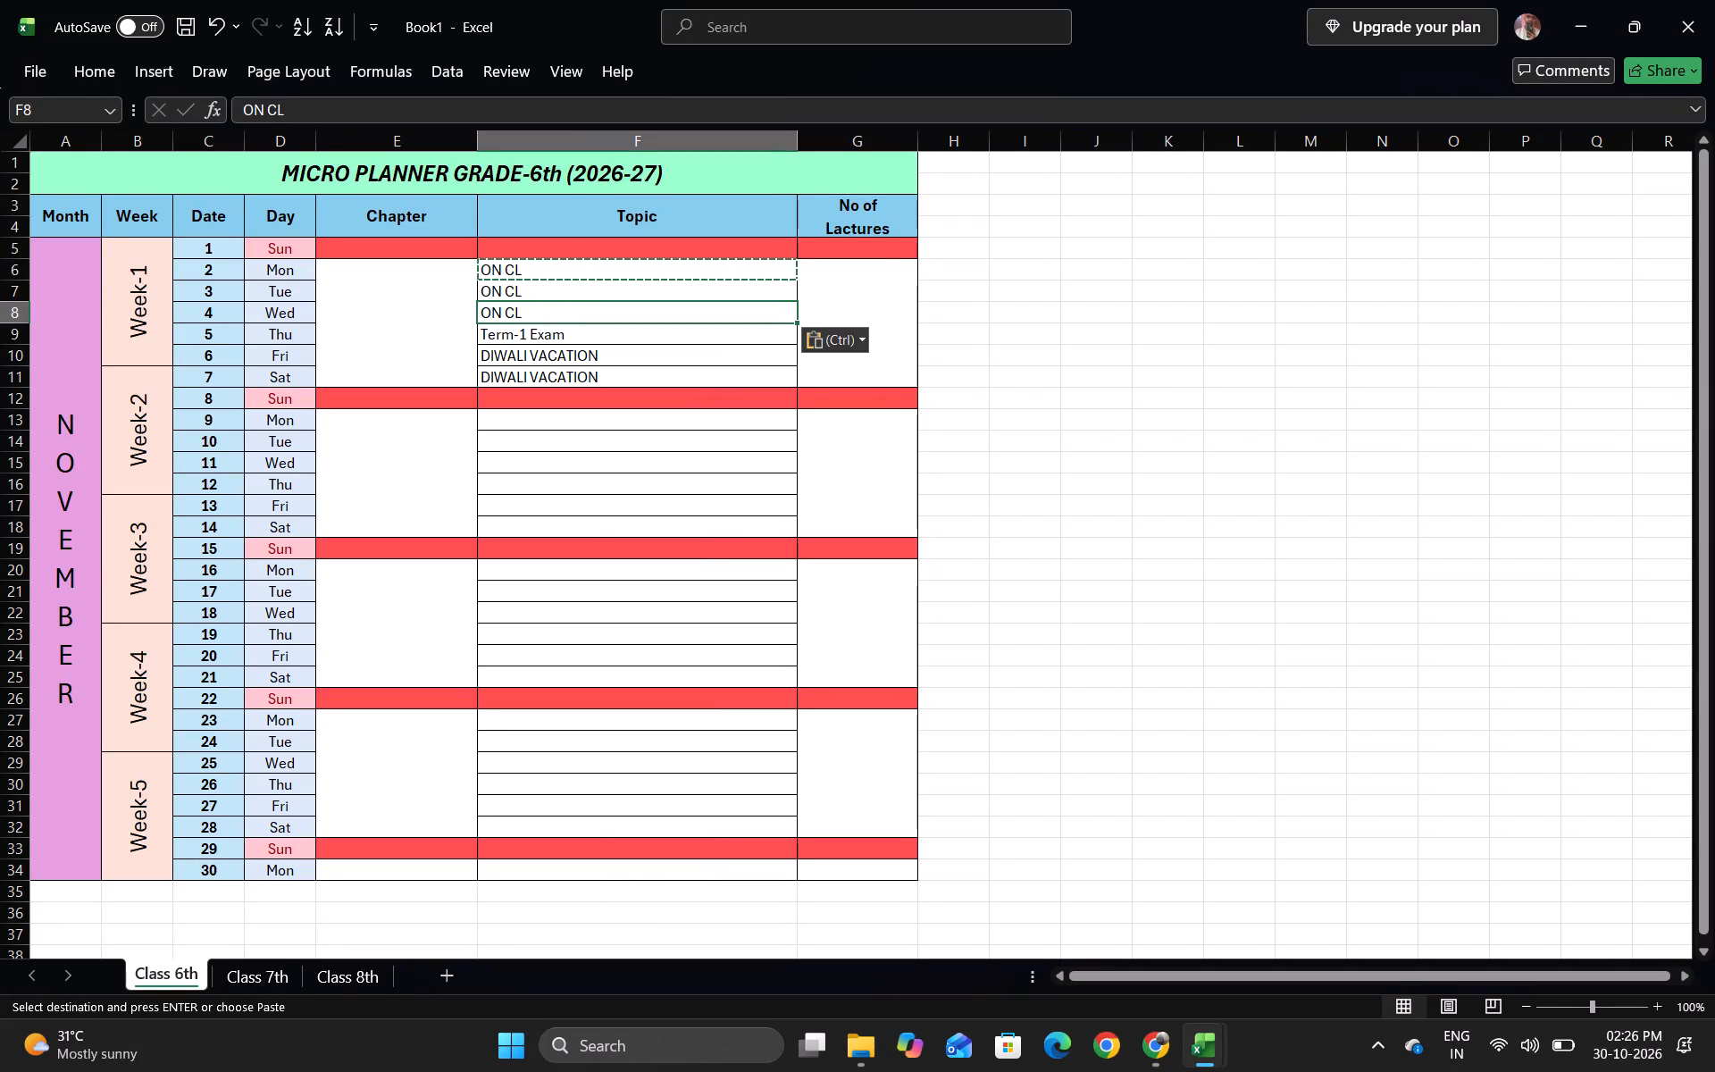
click(534, 342)
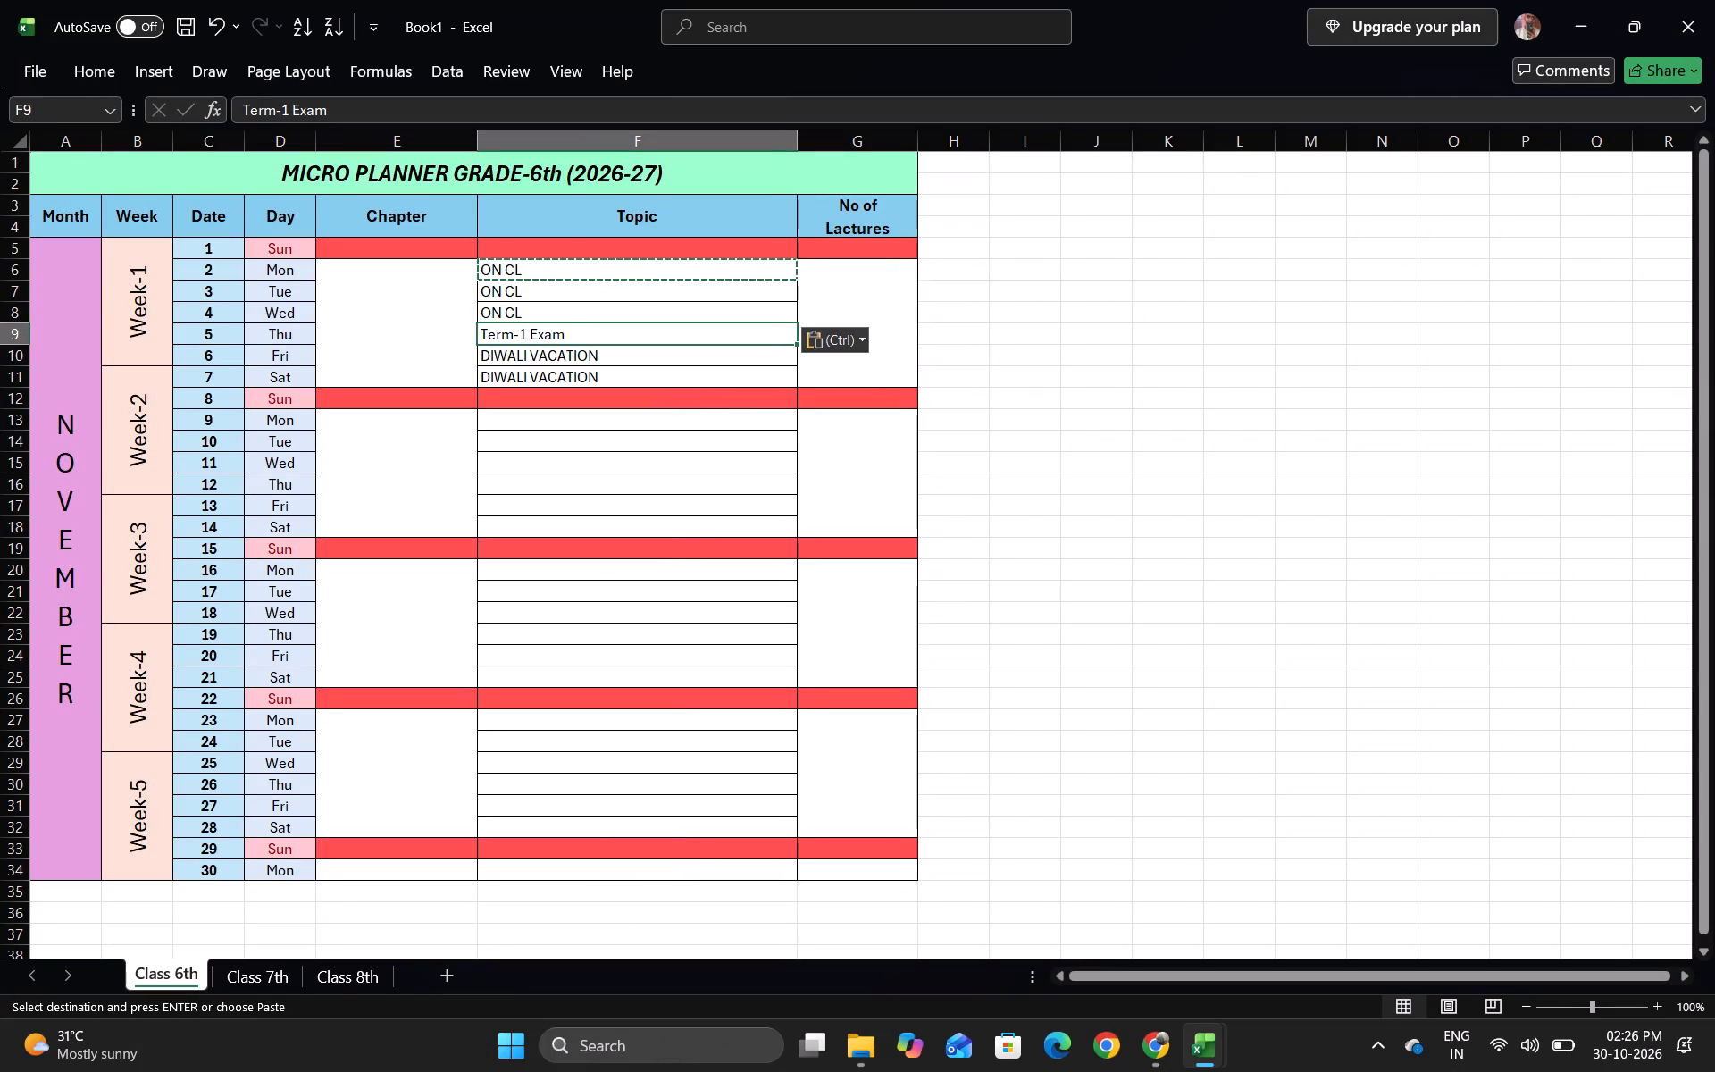
key(ctrl+v)
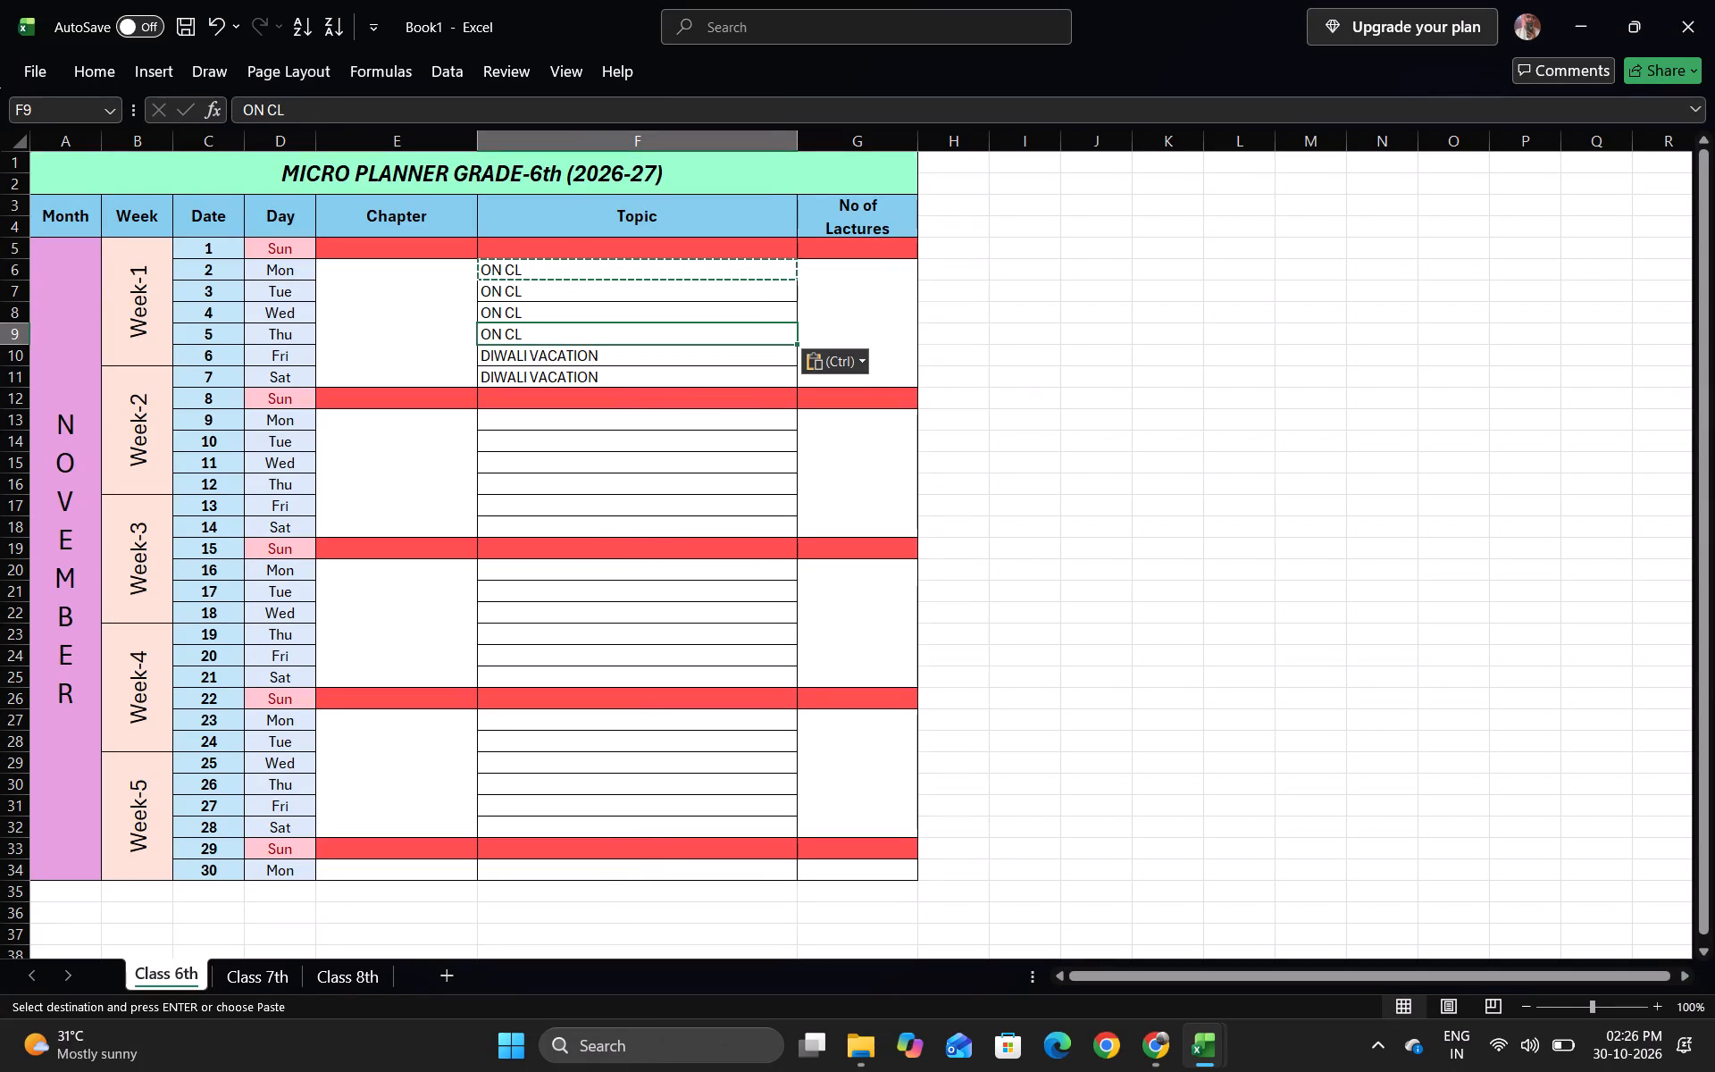
Copy the DIWALI VACATION topic from 6 November into the Topic cells for 9 to 14 November and 16 November.
click(512, 365)
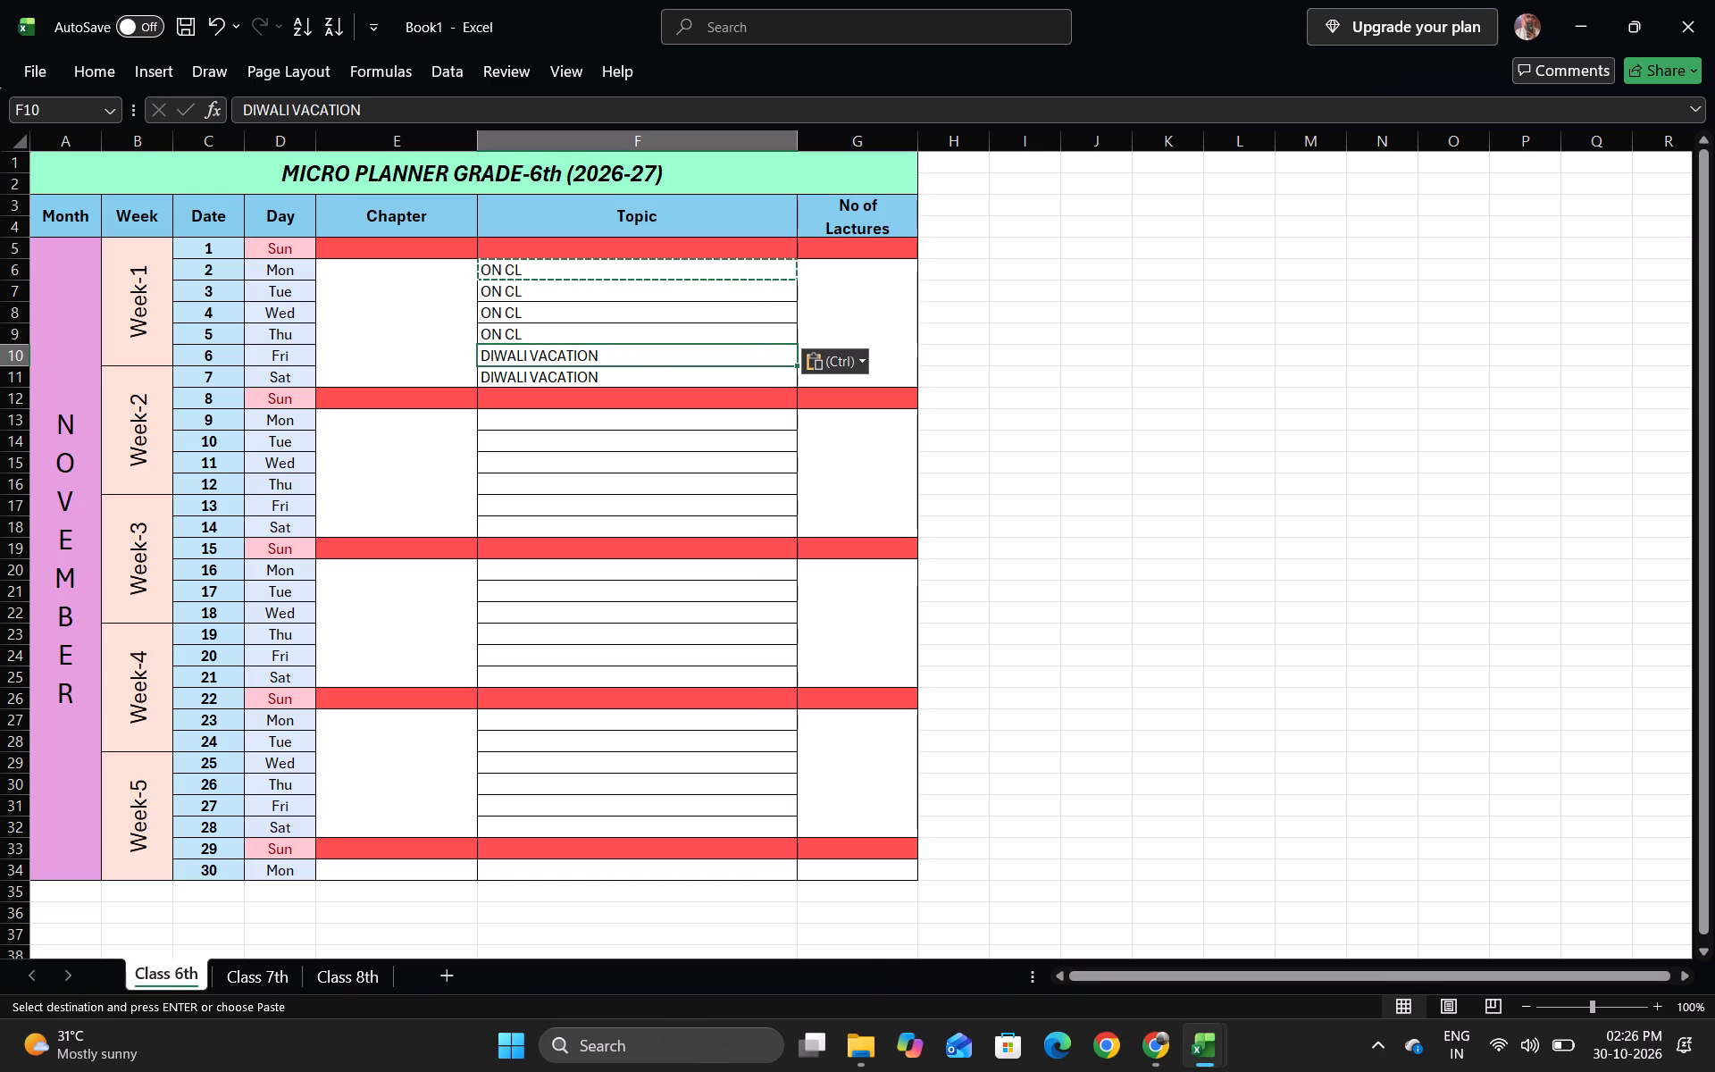
key(ctrl+c)
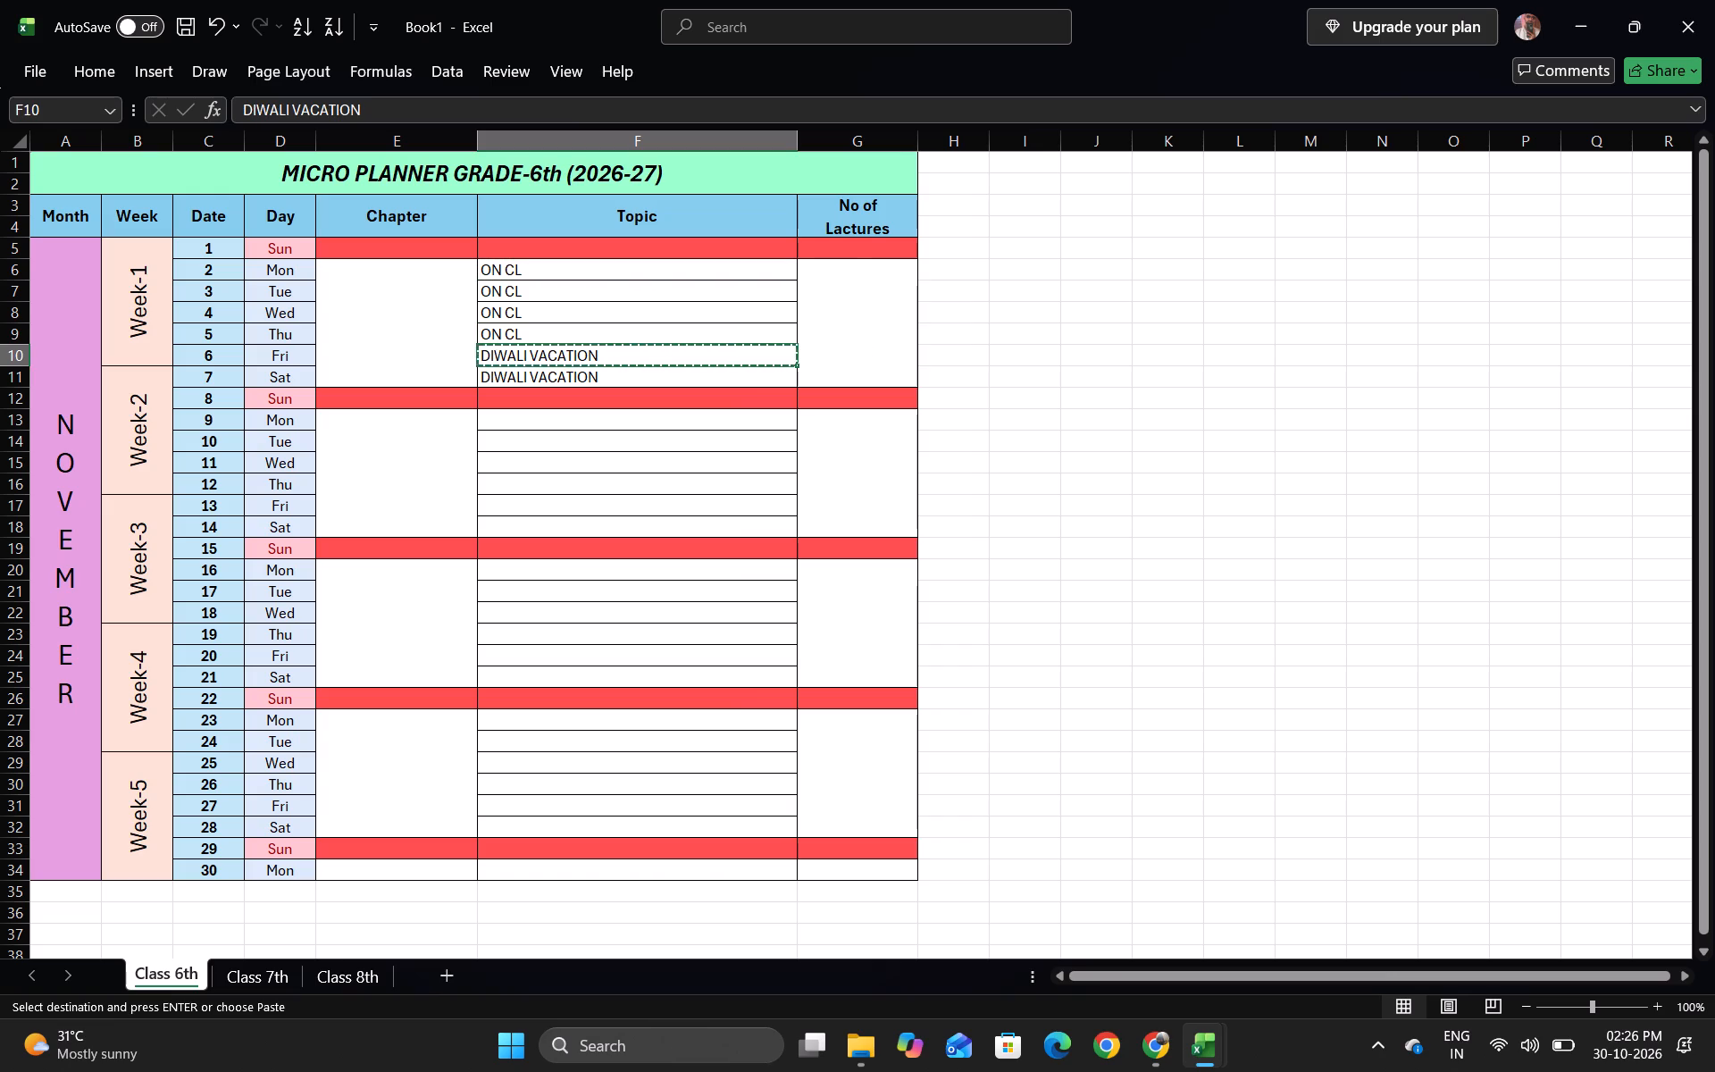
click(513, 423)
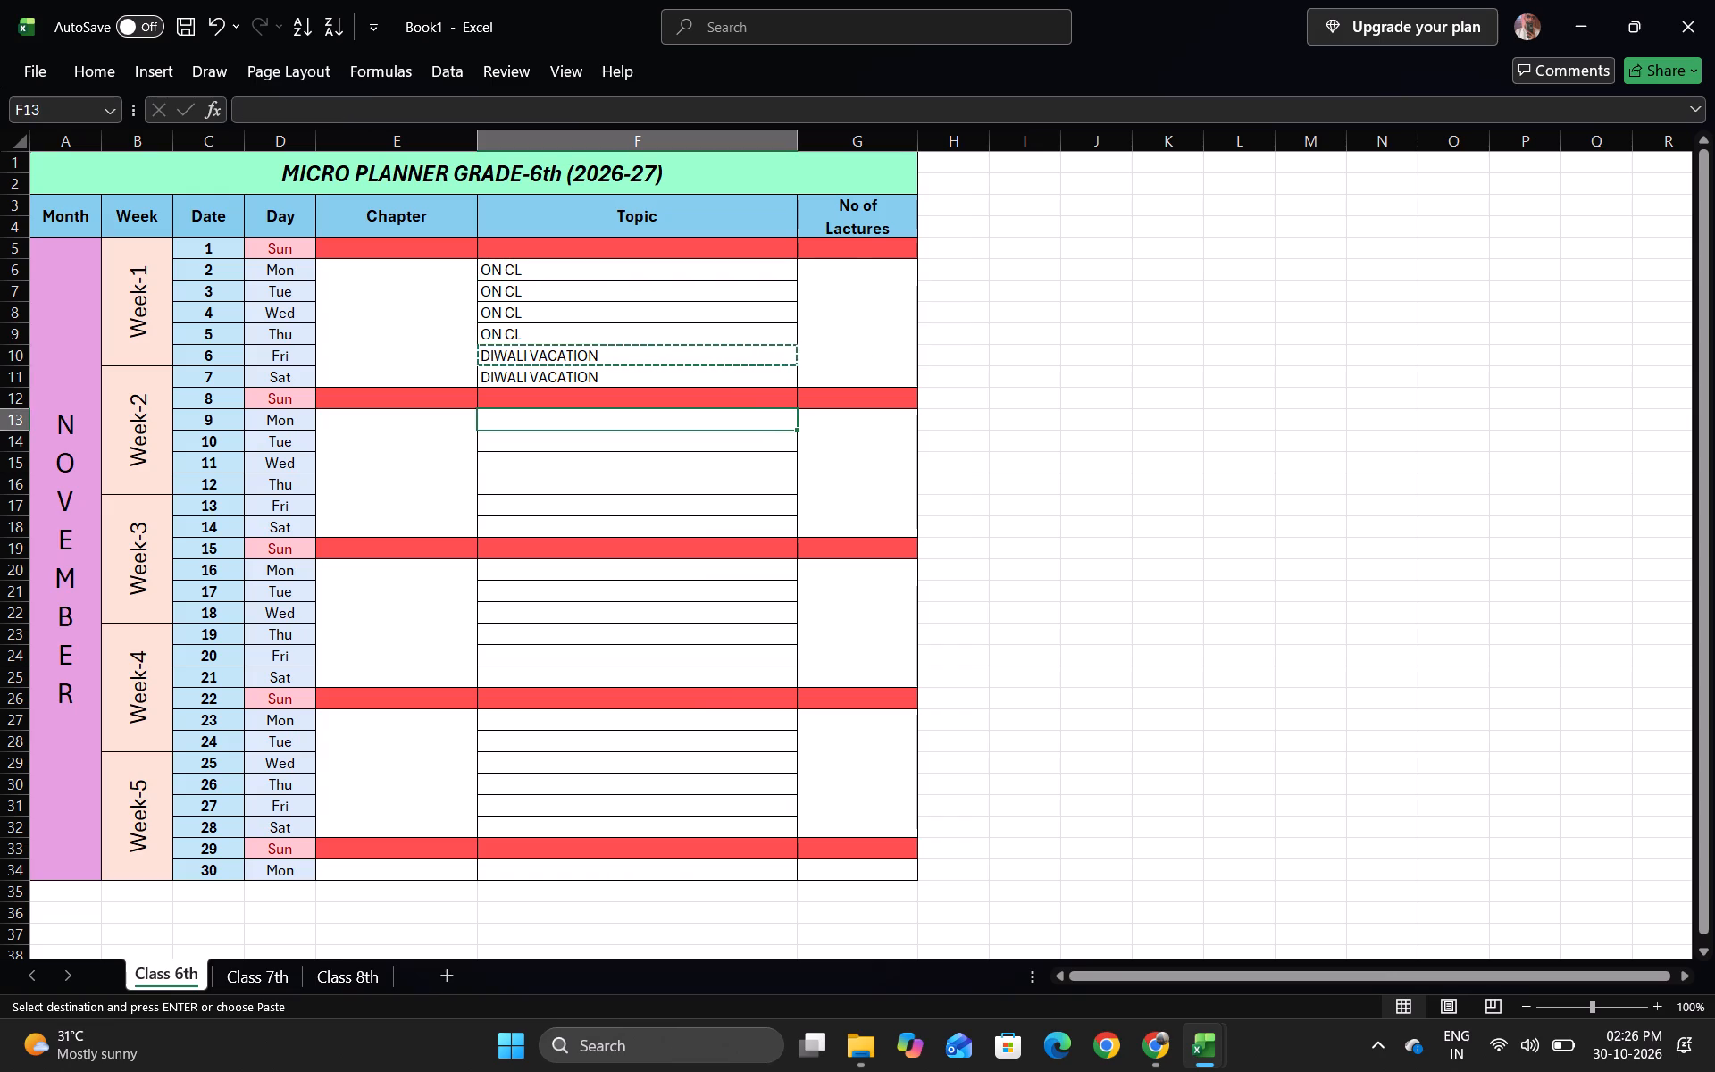
drag(513, 423, 544, 521)
key(ctrl+v)
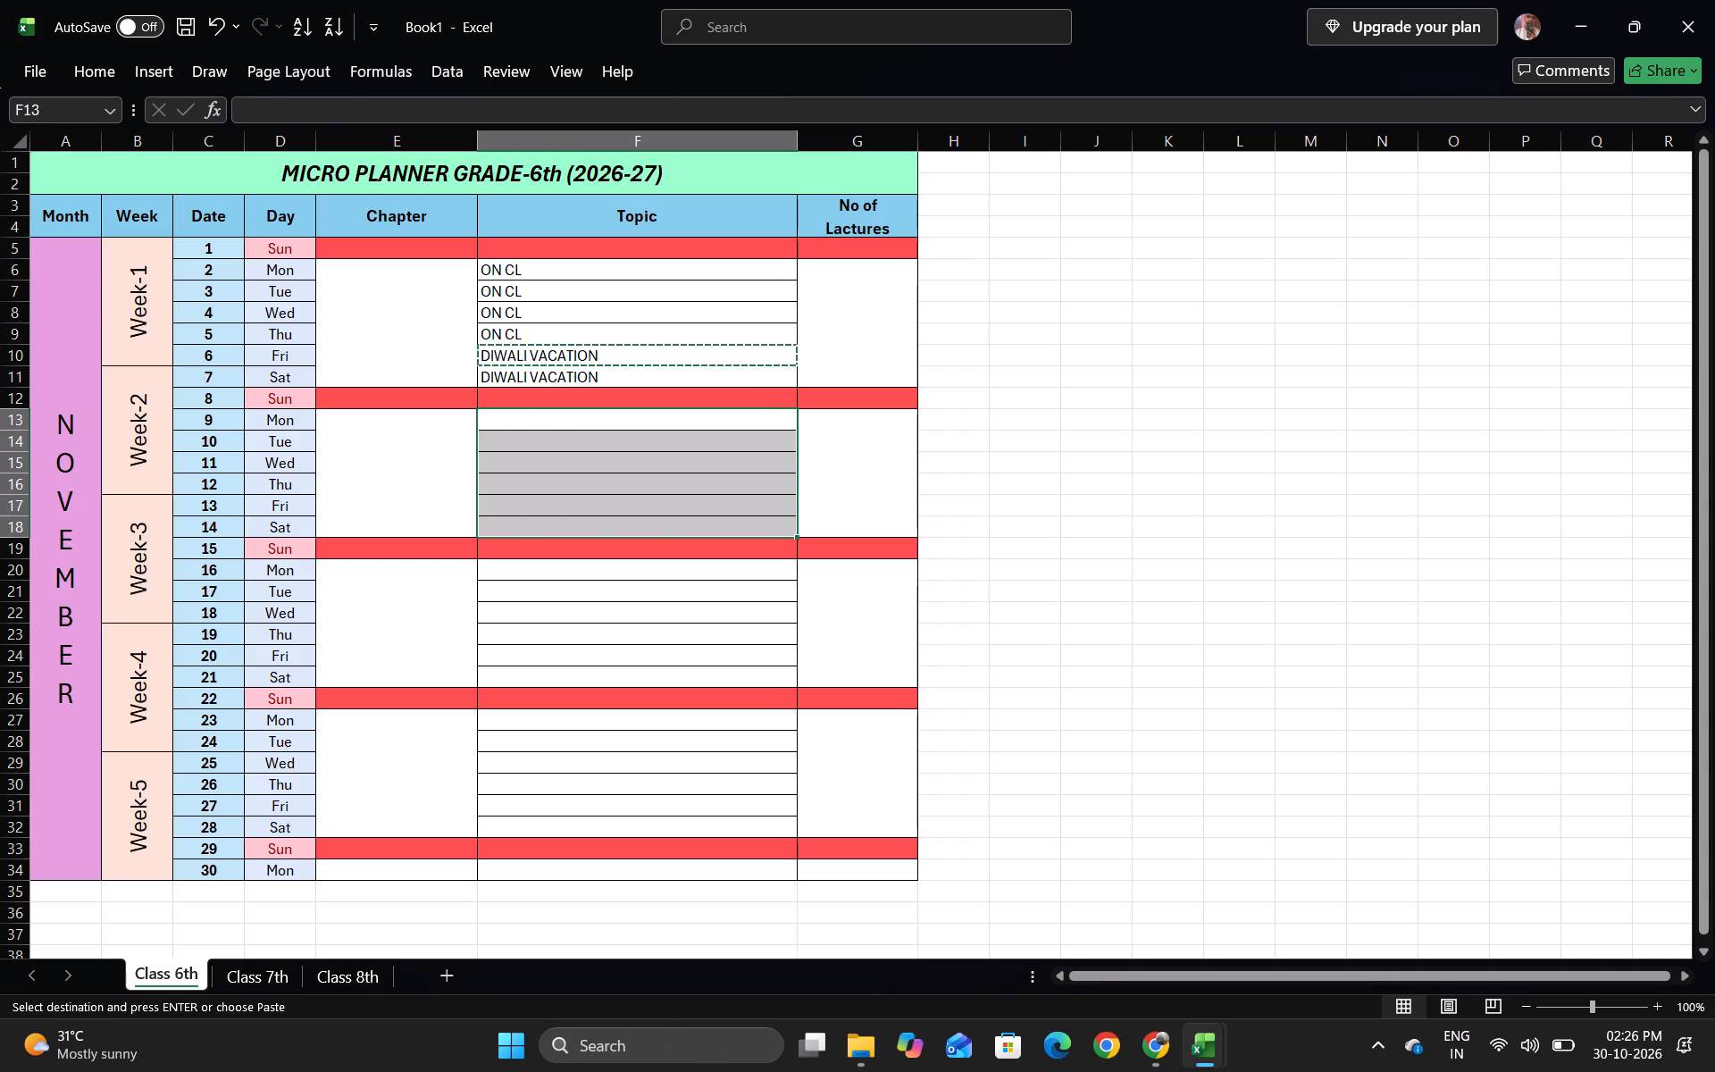
click(517, 577)
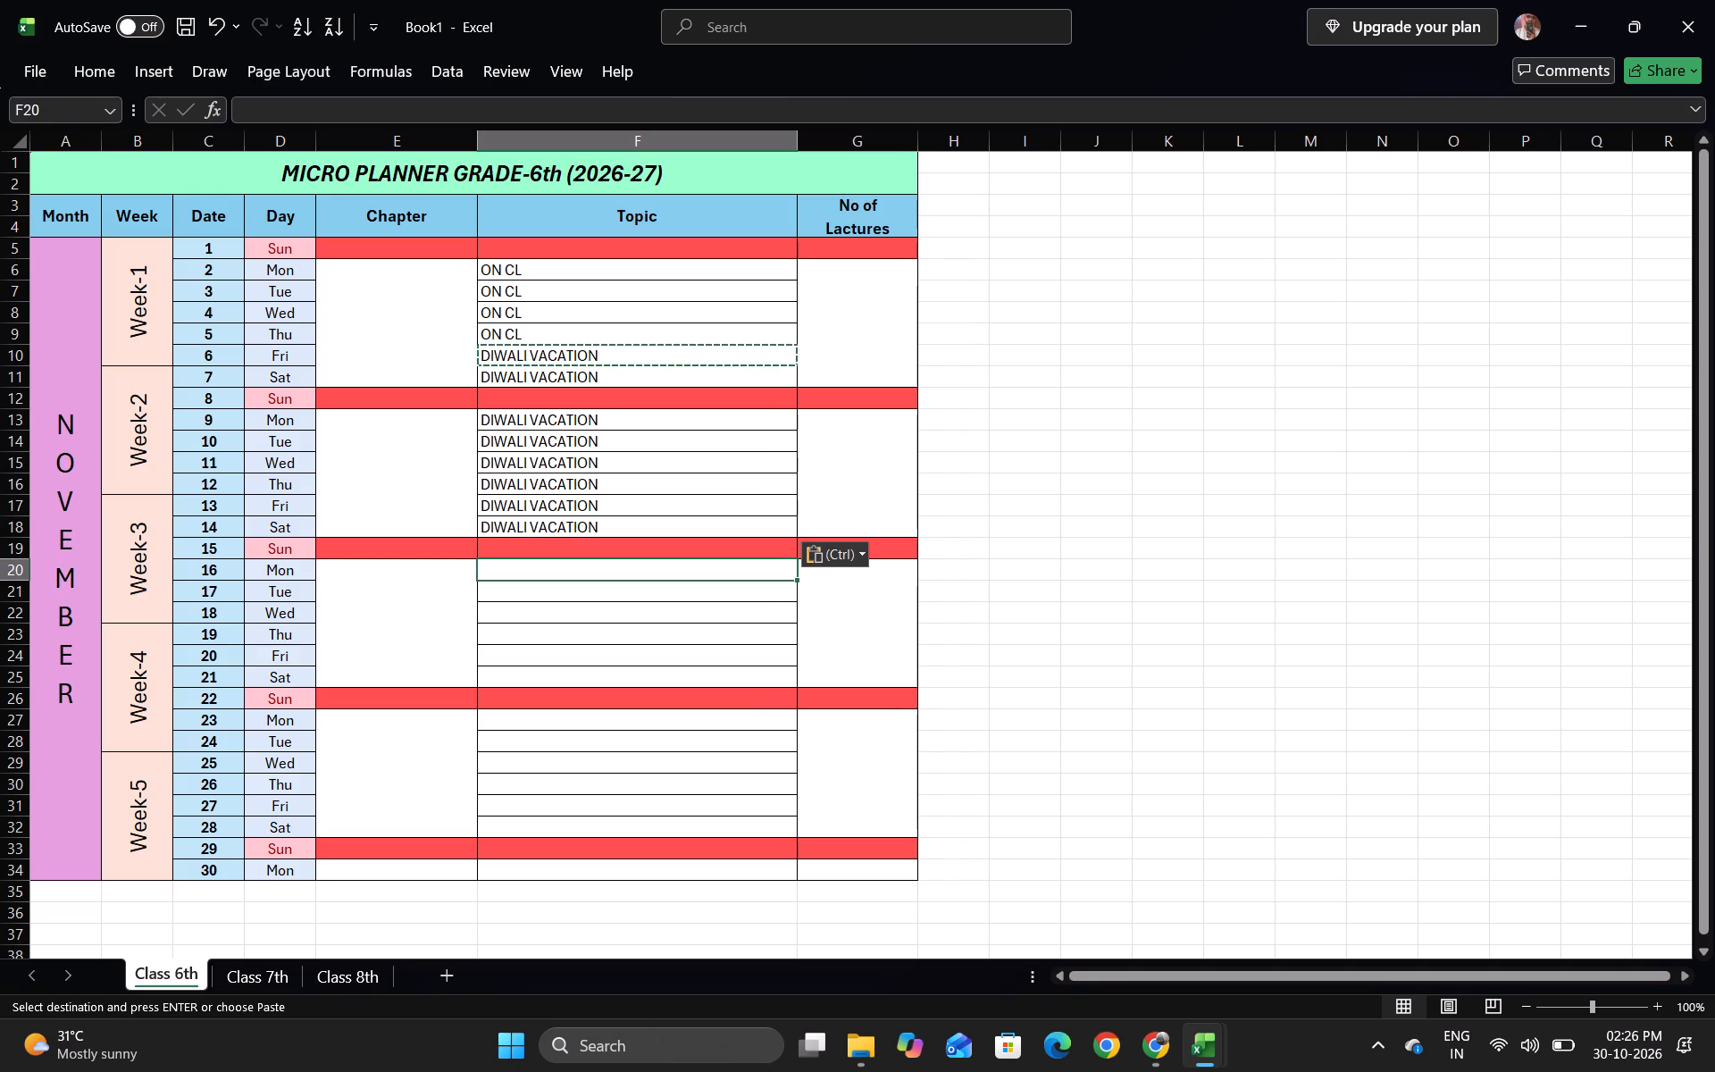
key(ctrl+v)
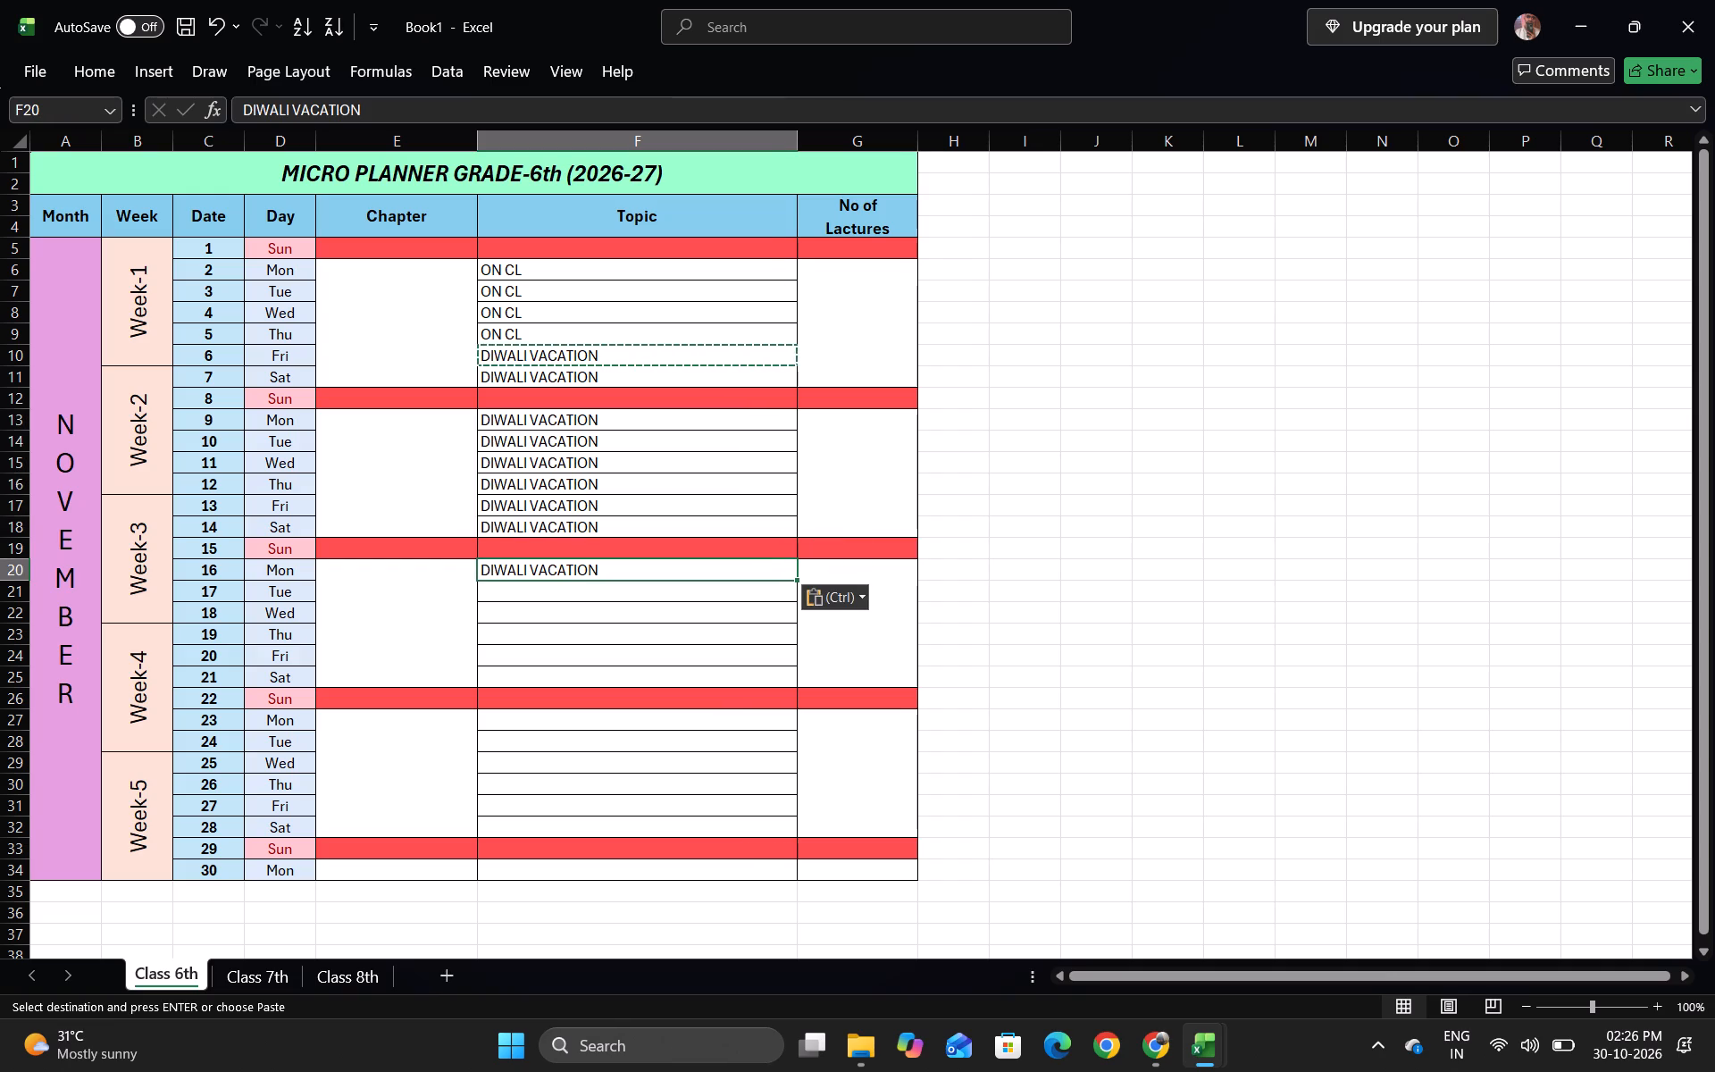
Copy the ON CL topic from 4 November into the Topic cells for 17 to 21 November.
click(524, 594)
click(499, 318)
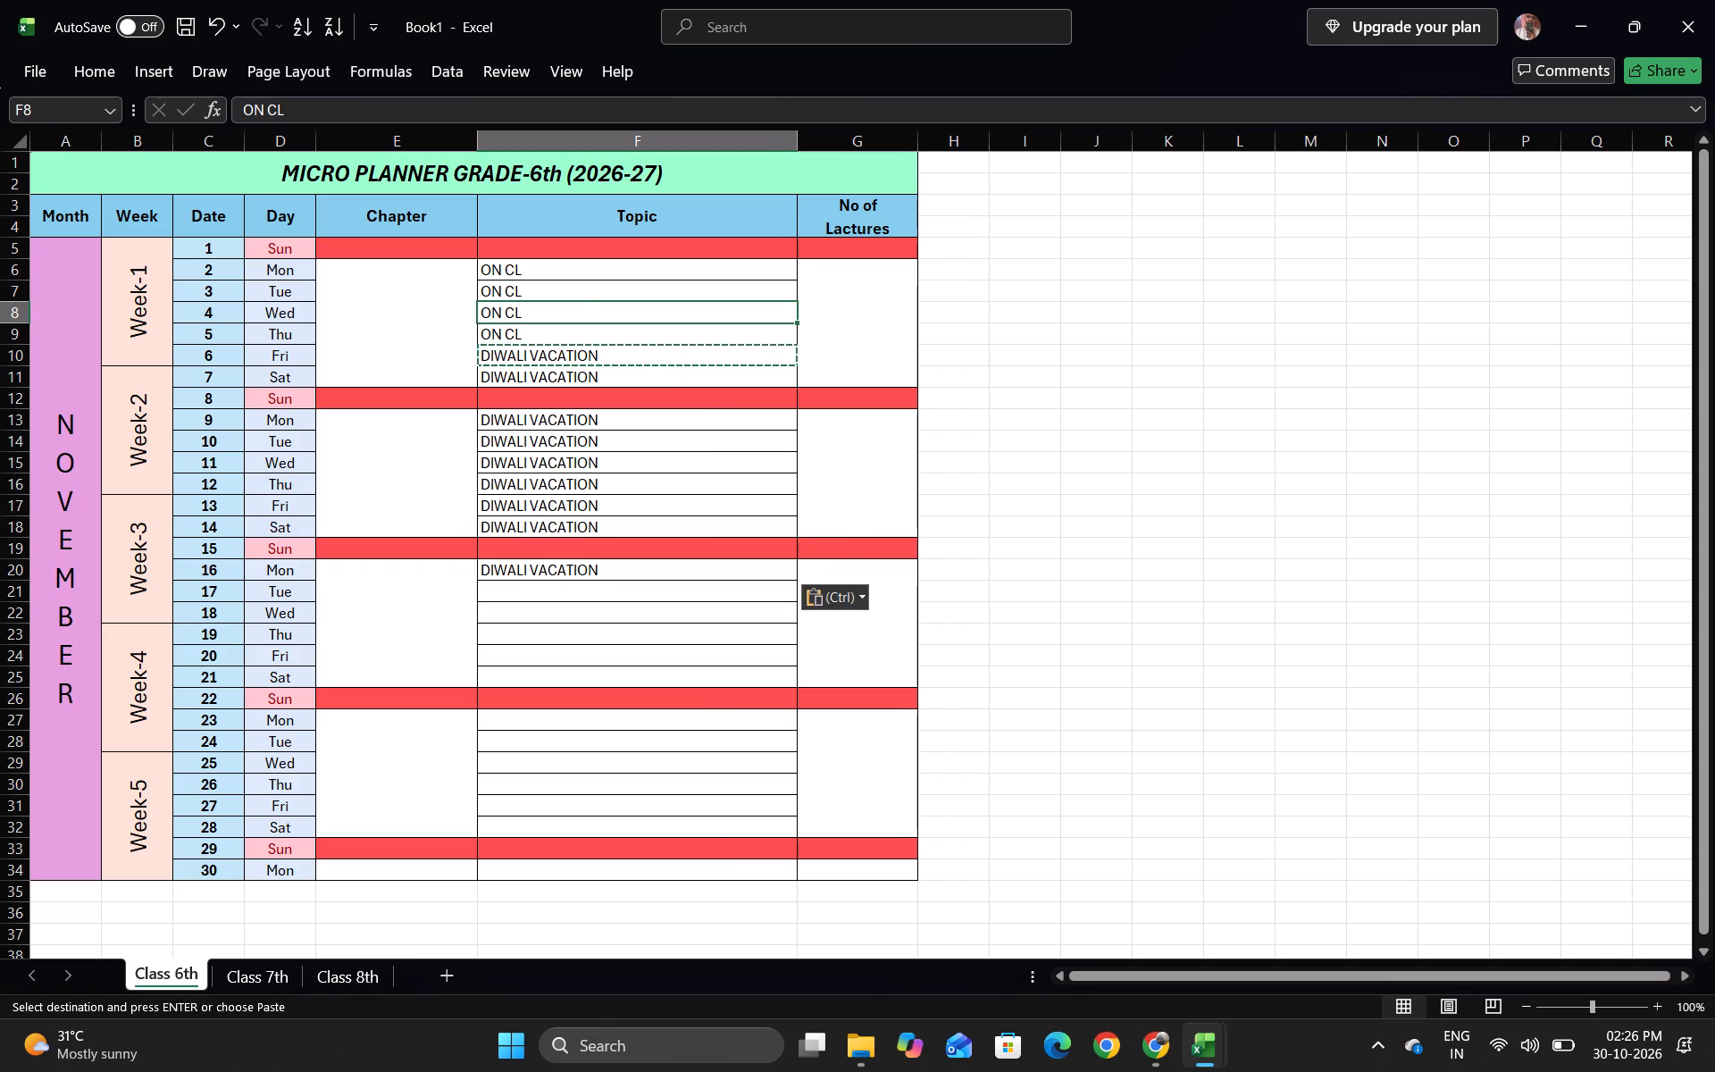
key(ctrl+c)
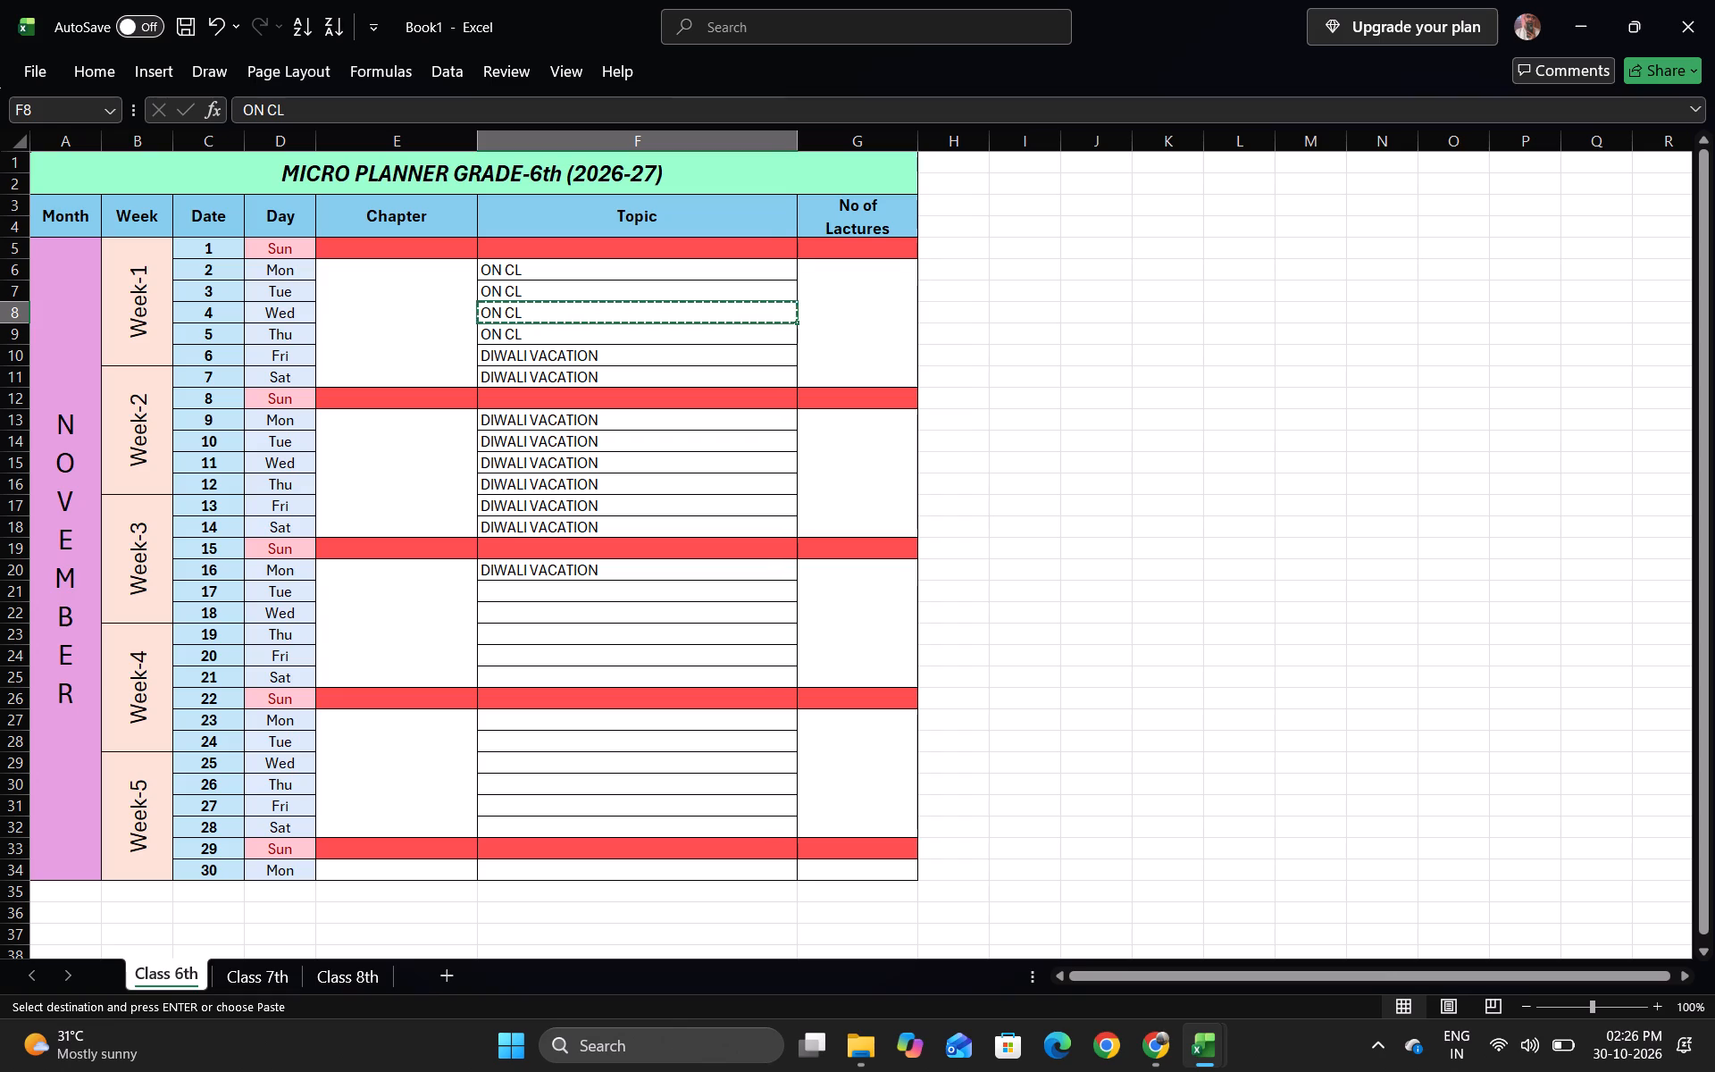
drag(498, 588, 509, 679)
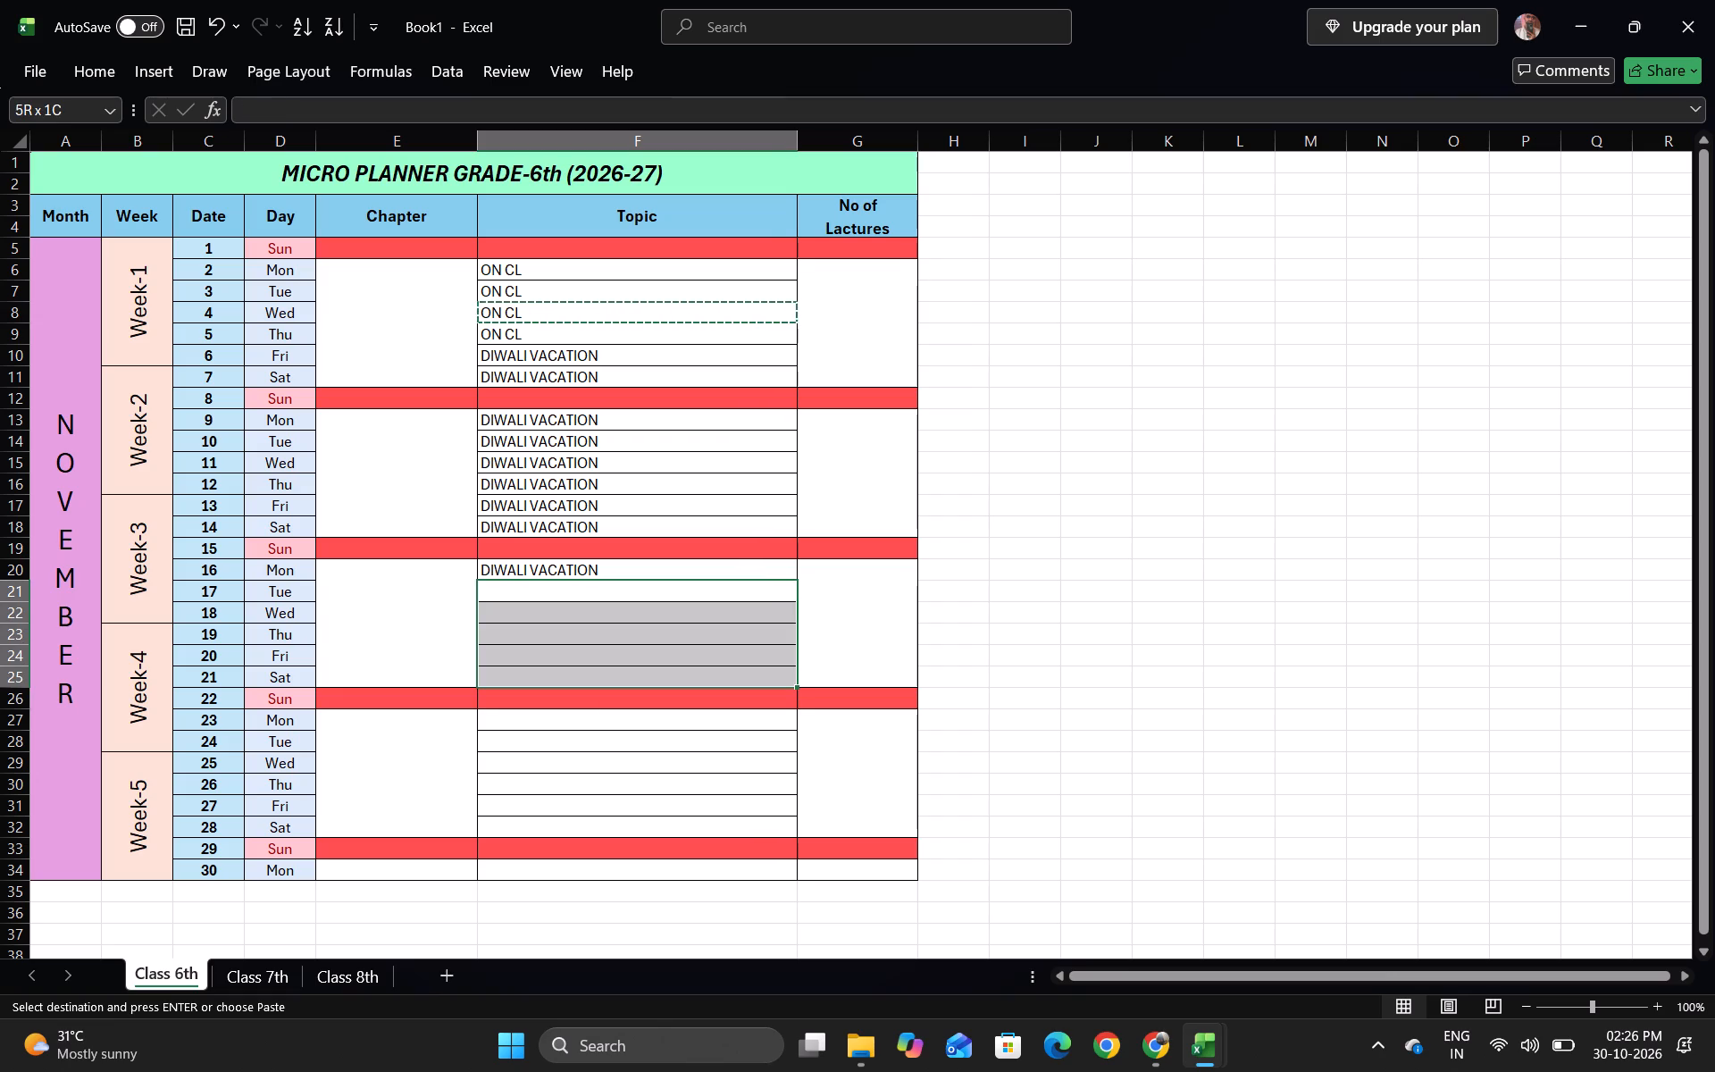
drag(509, 679, 512, 675)
key(ctrl+v)
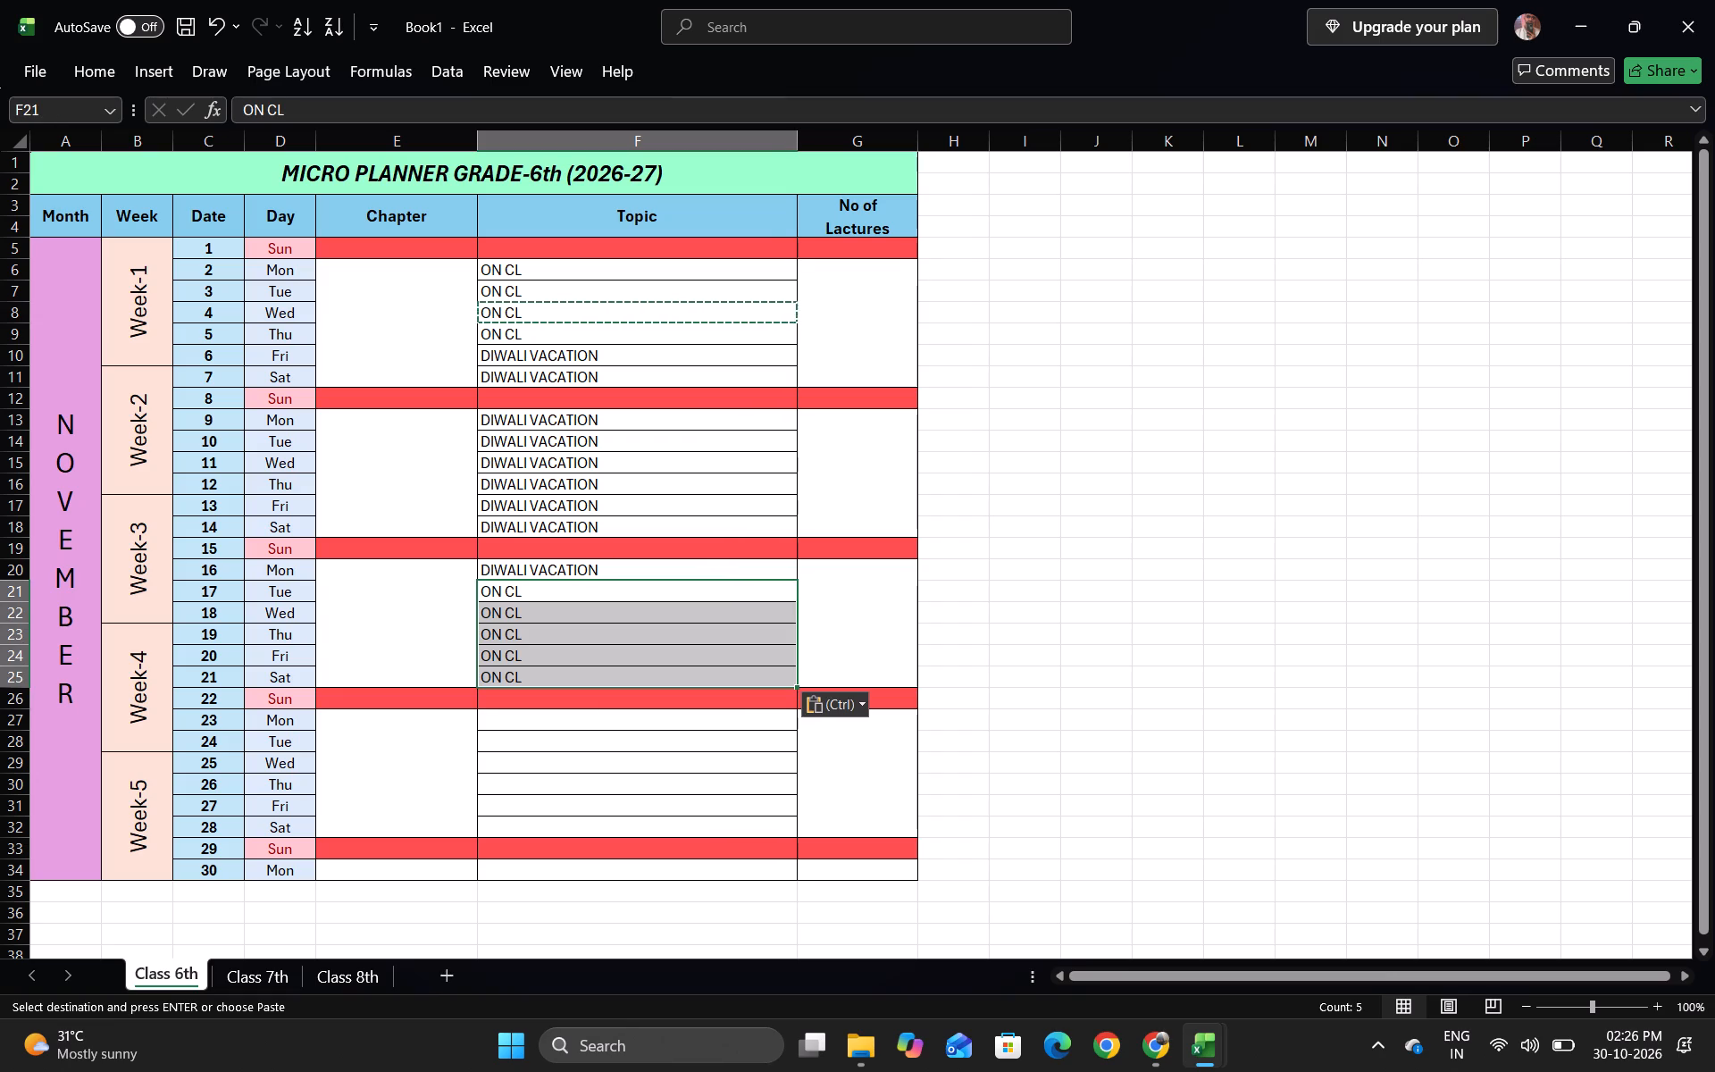
click(525, 734)
click(514, 724)
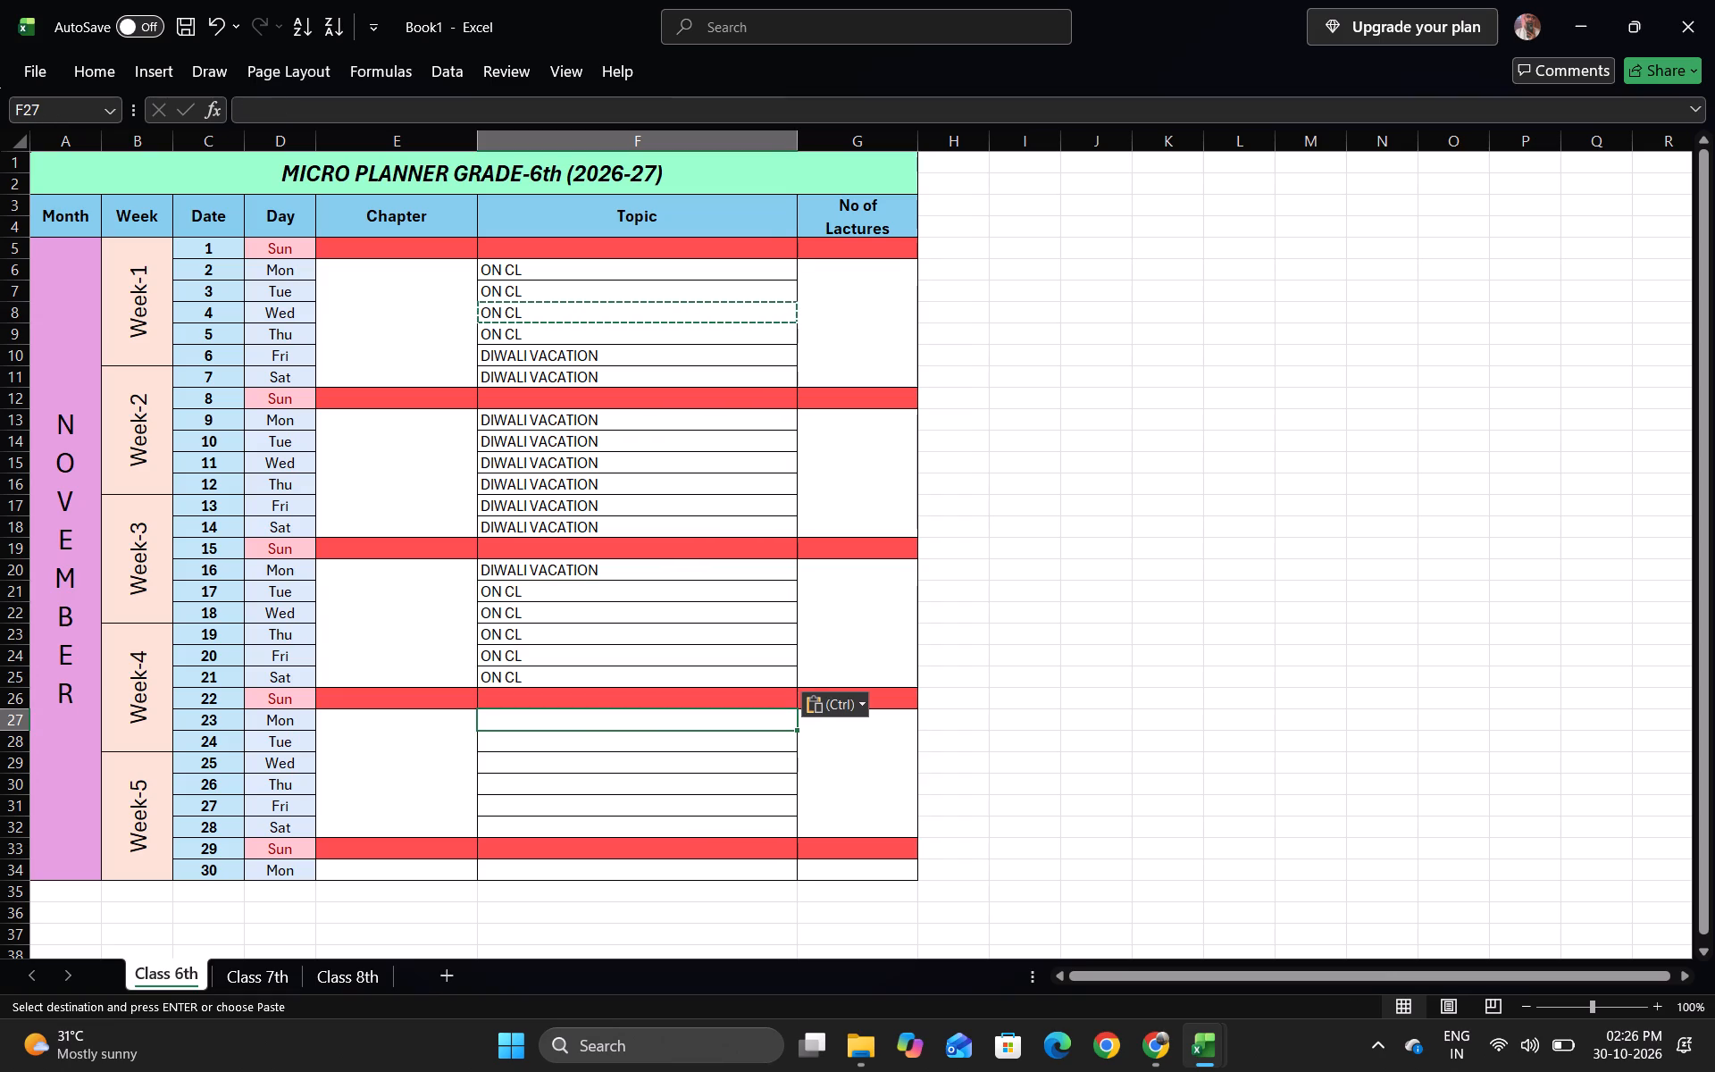
Fill the Chapter column with EXAM for the 2–7 November block and CL for the 9–14 and 16–21 November blocks.
click(422, 370)
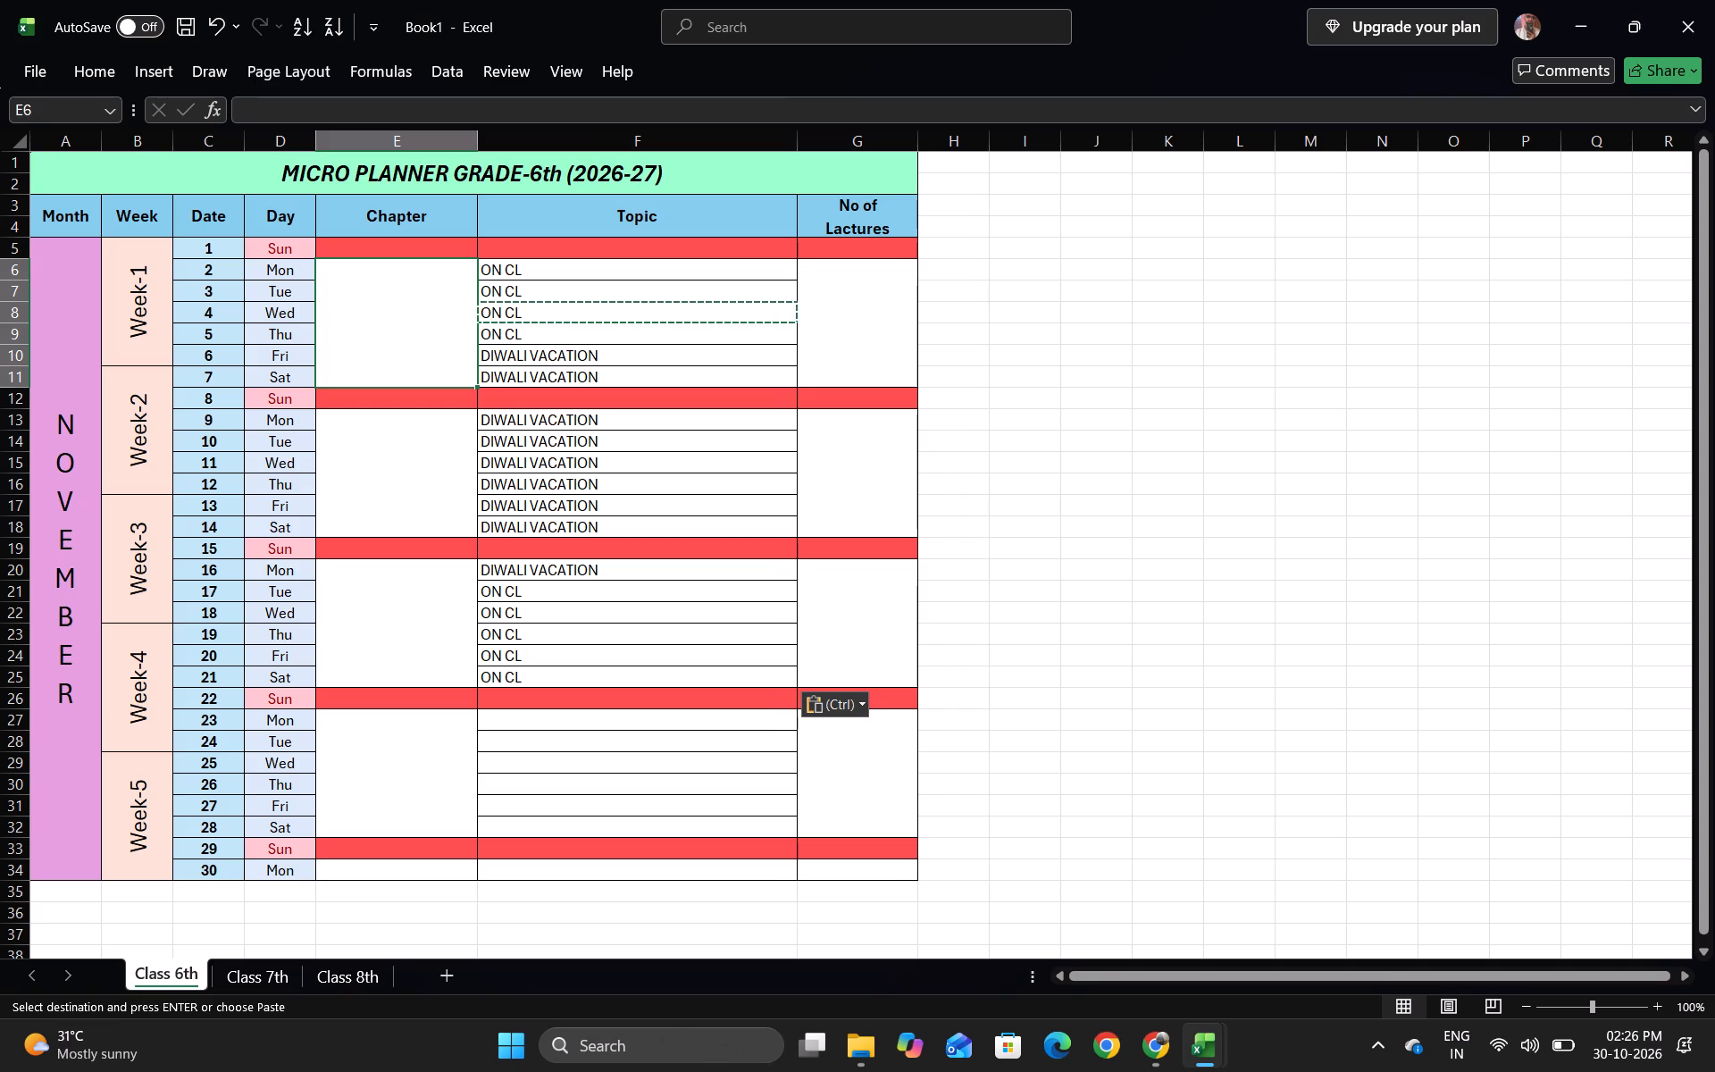
text(EXAM)
key(Return)
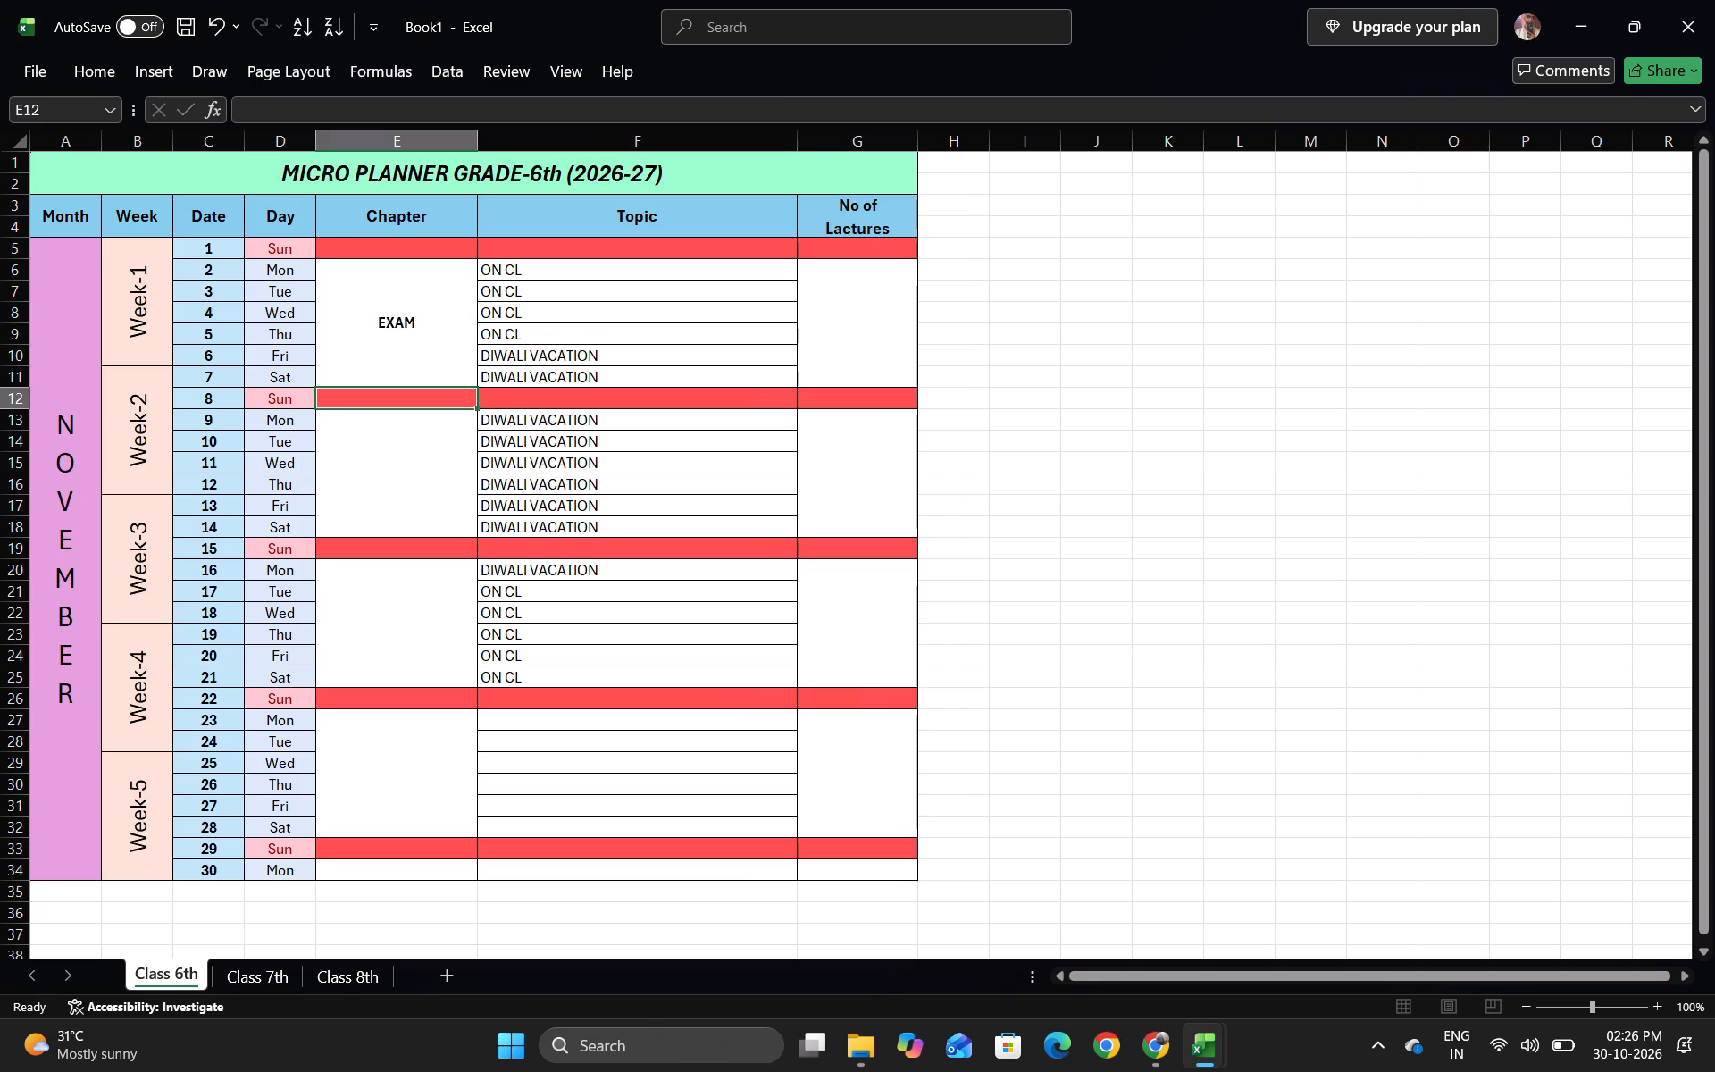
key(Up)
key(Down)
key(Down)
text(CL)
key(Down)
key(Down)
key(shift+c)
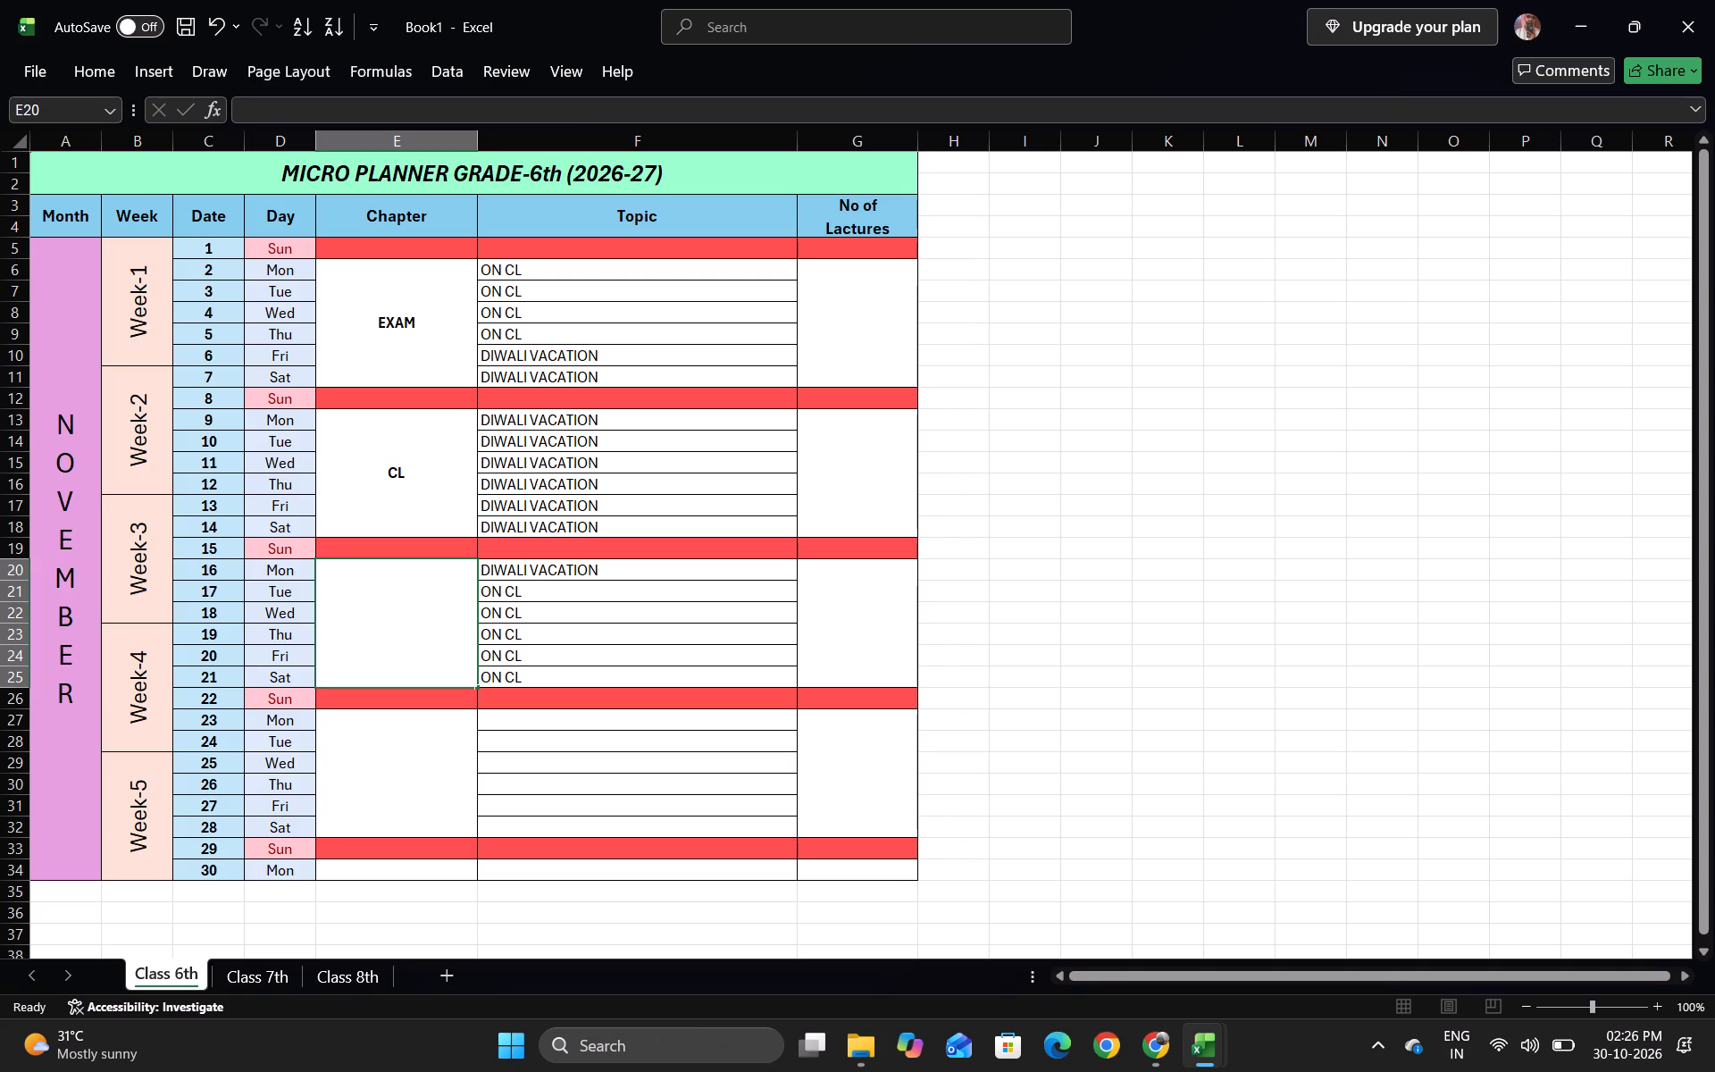
key(shift+l)
key(Down)
key(Up)
Enter 0 as the No of Lactures for the 2–7, 9–14 and 16–21 November blocks.
click(829, 322)
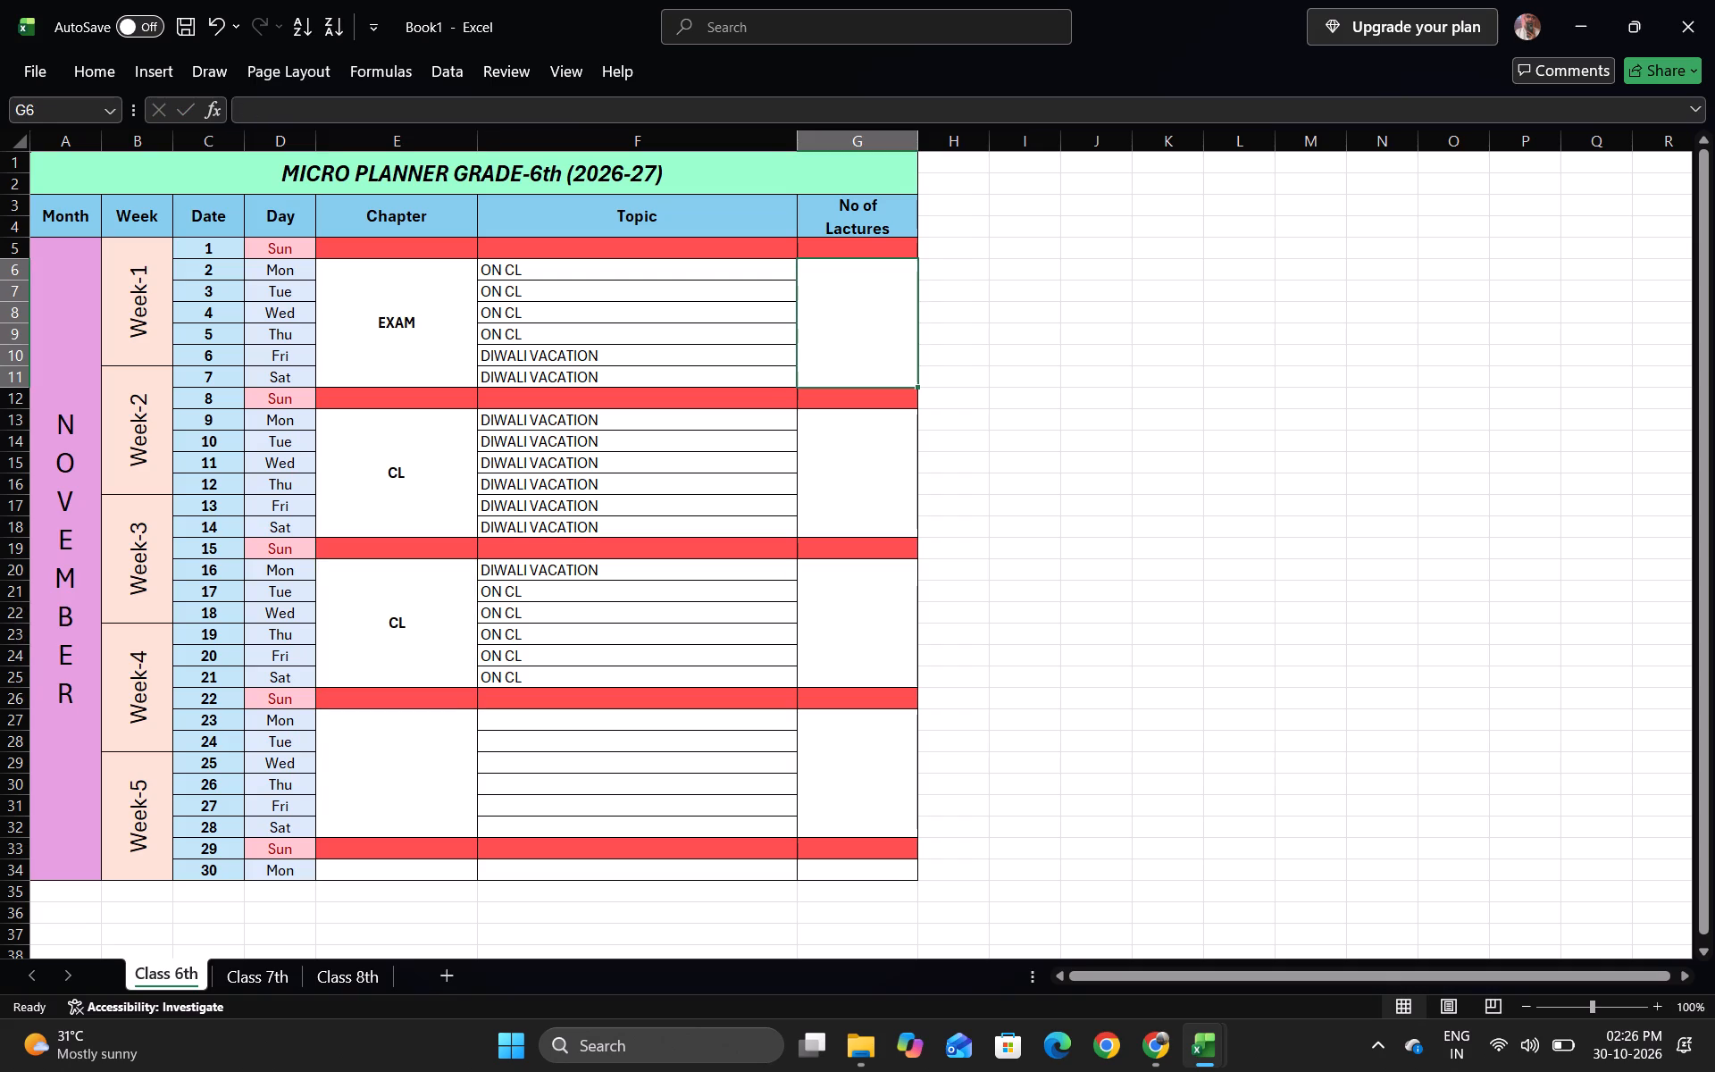
key(0)
key(Down)
key(Down)
key(0)
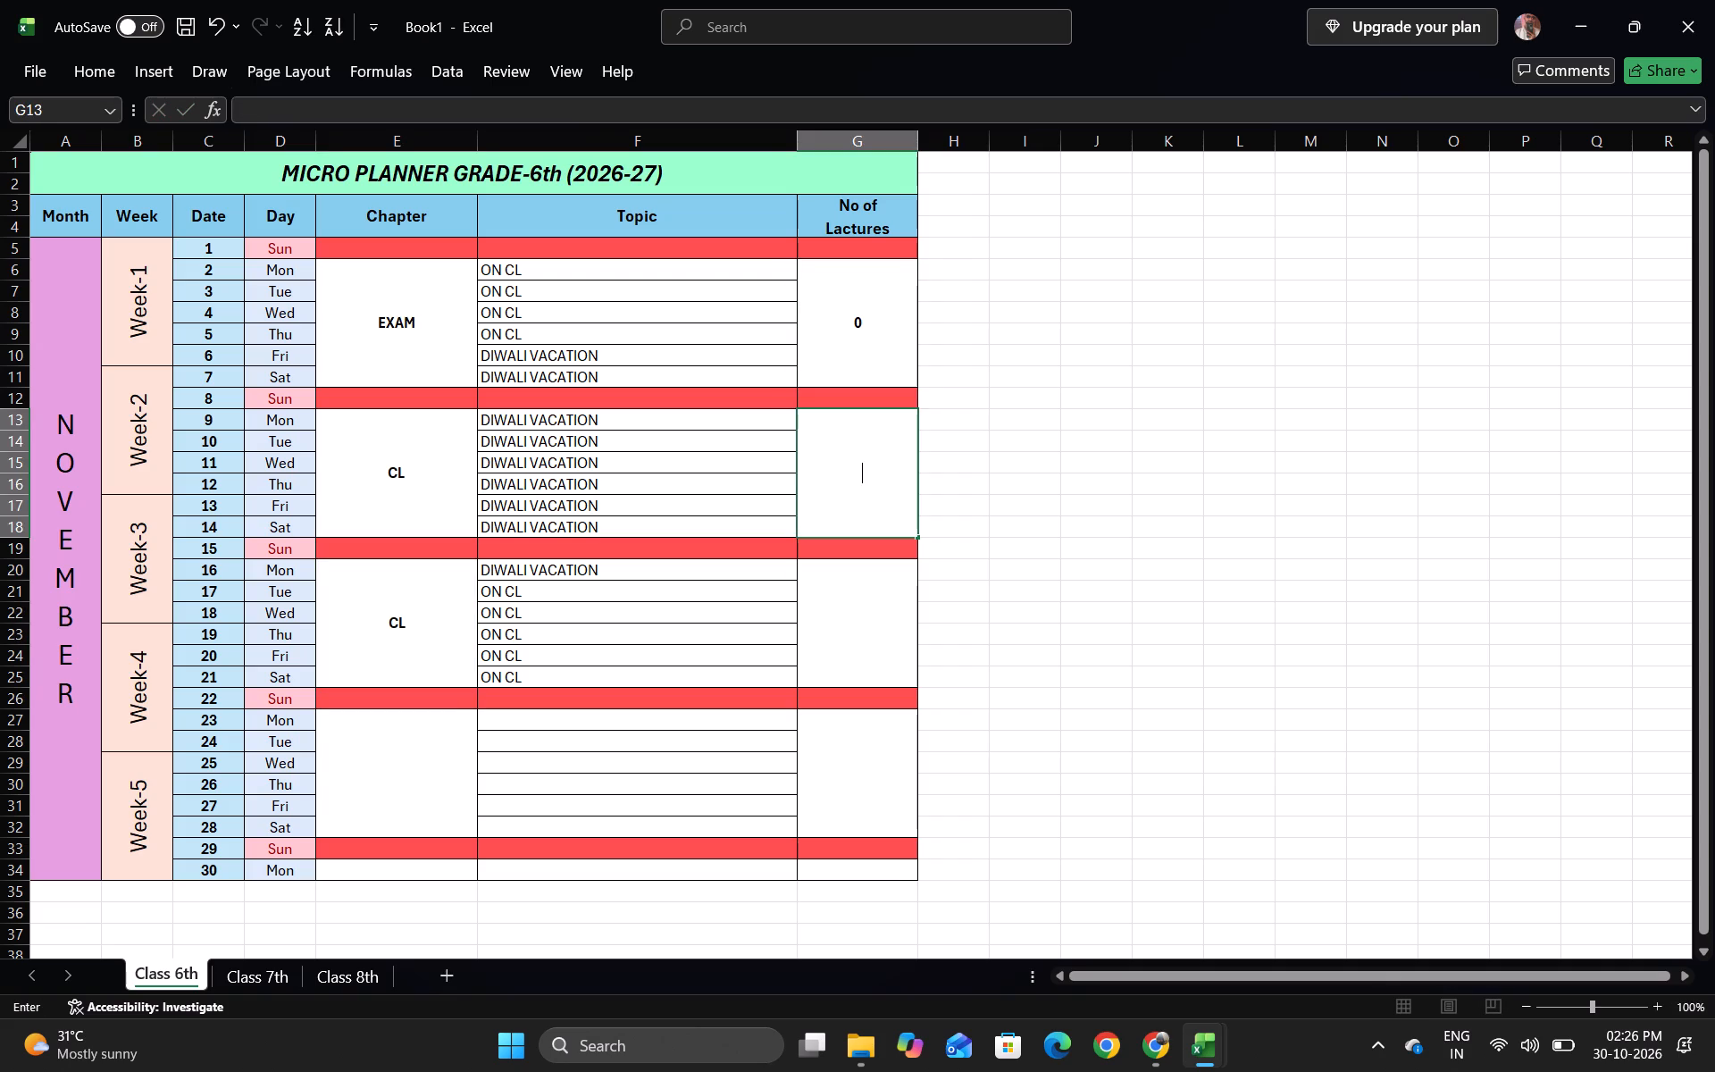
key(Down)
key(Down)
key(0)
key(Down)
key(Down)
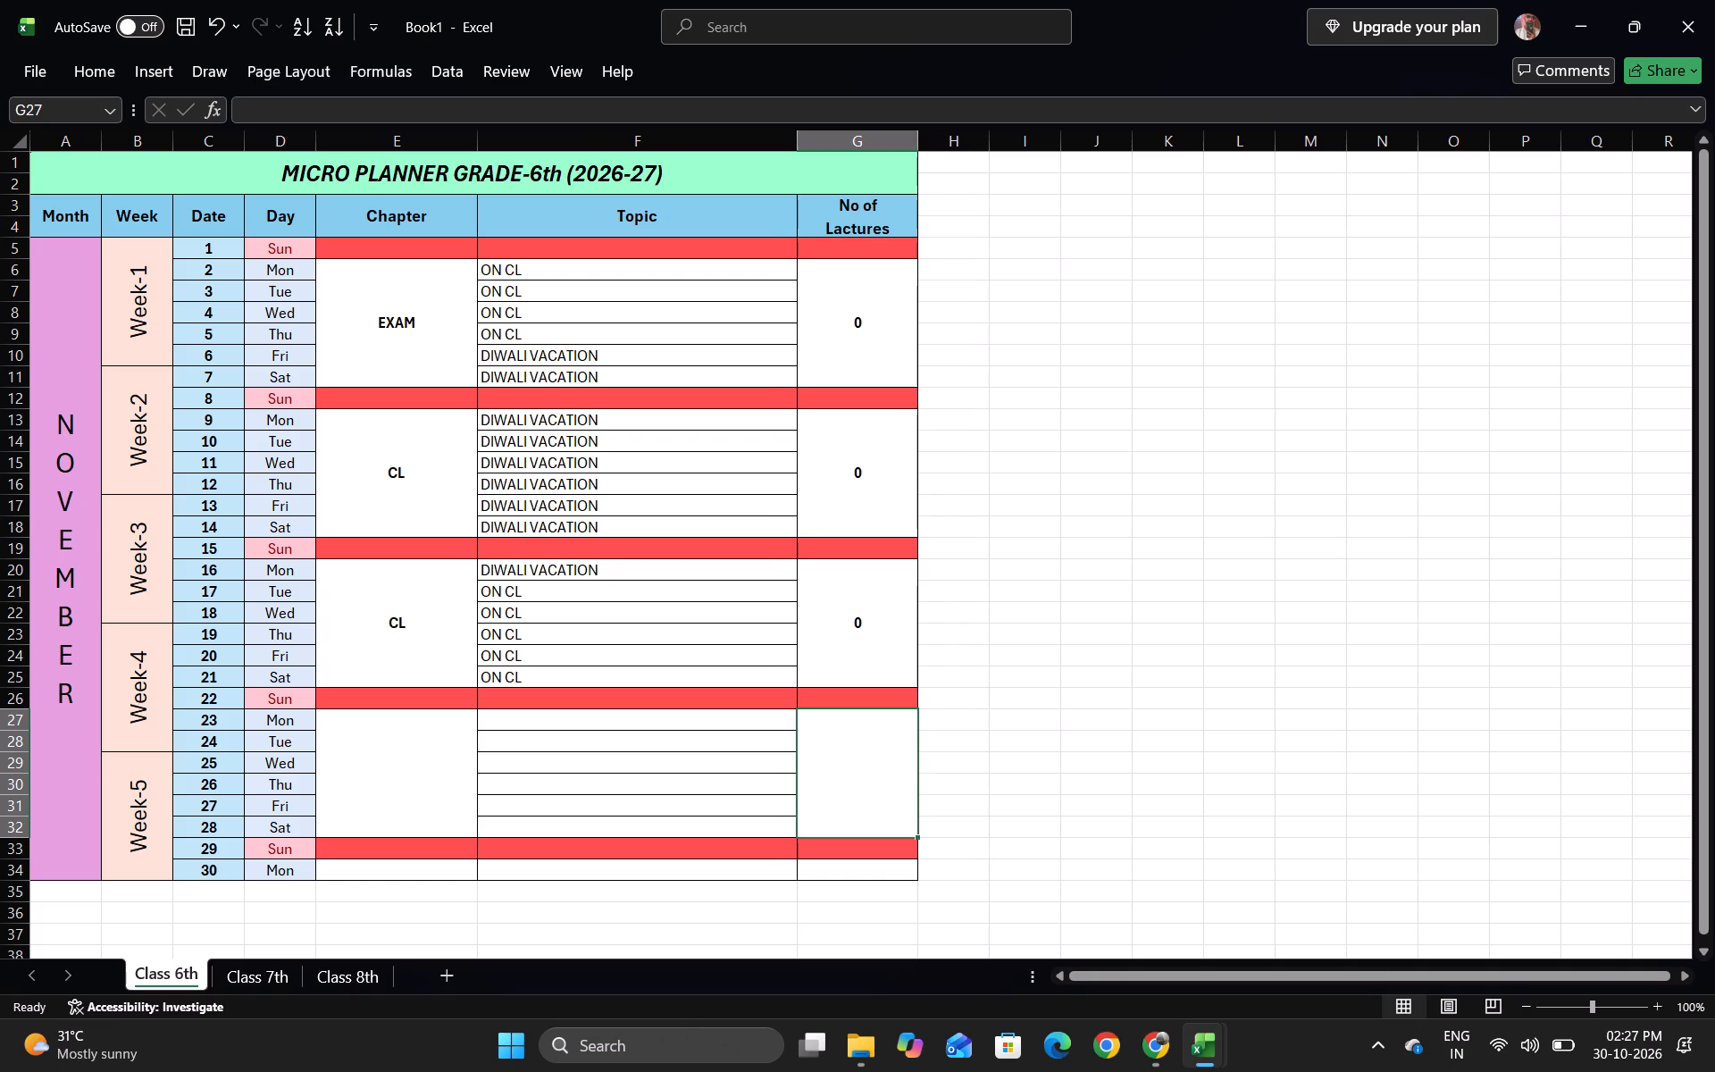
Copy the whole Class 6th planner table to the start of the Class 7th sheet, keeping the source column widths.
click(227, 171)
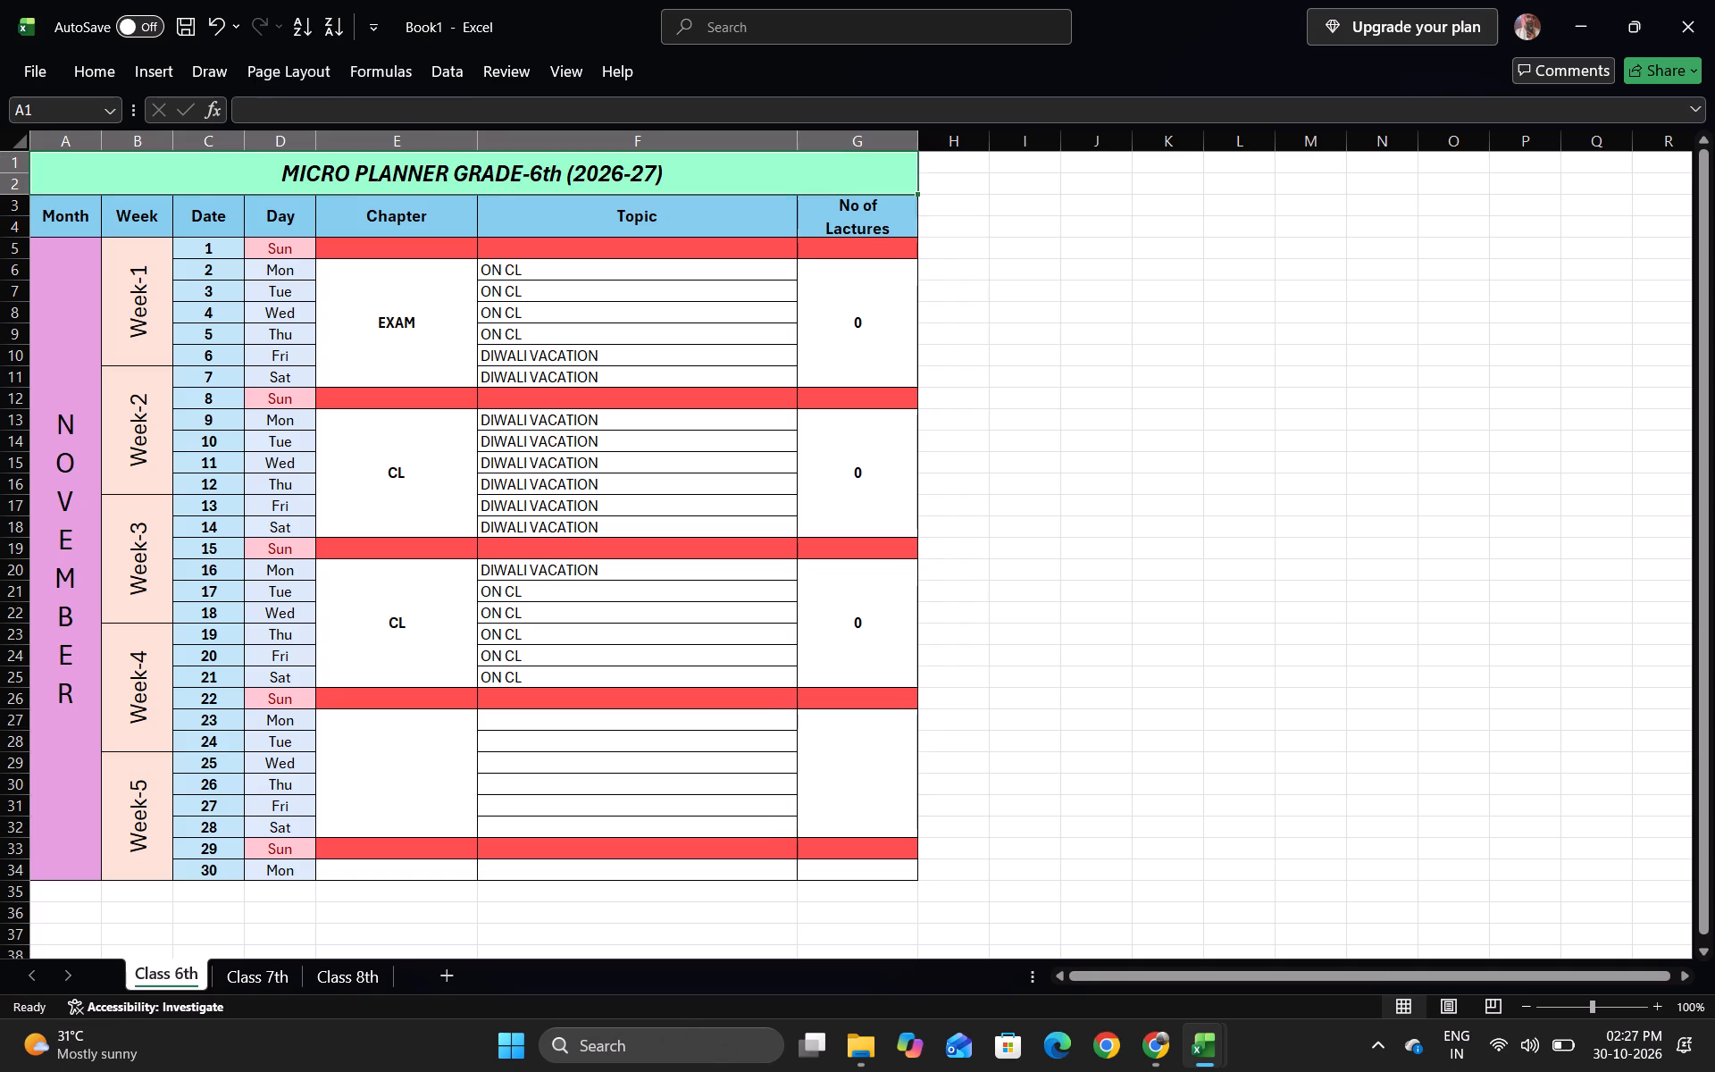
key(ctrl+a)
key(ctrl+c)
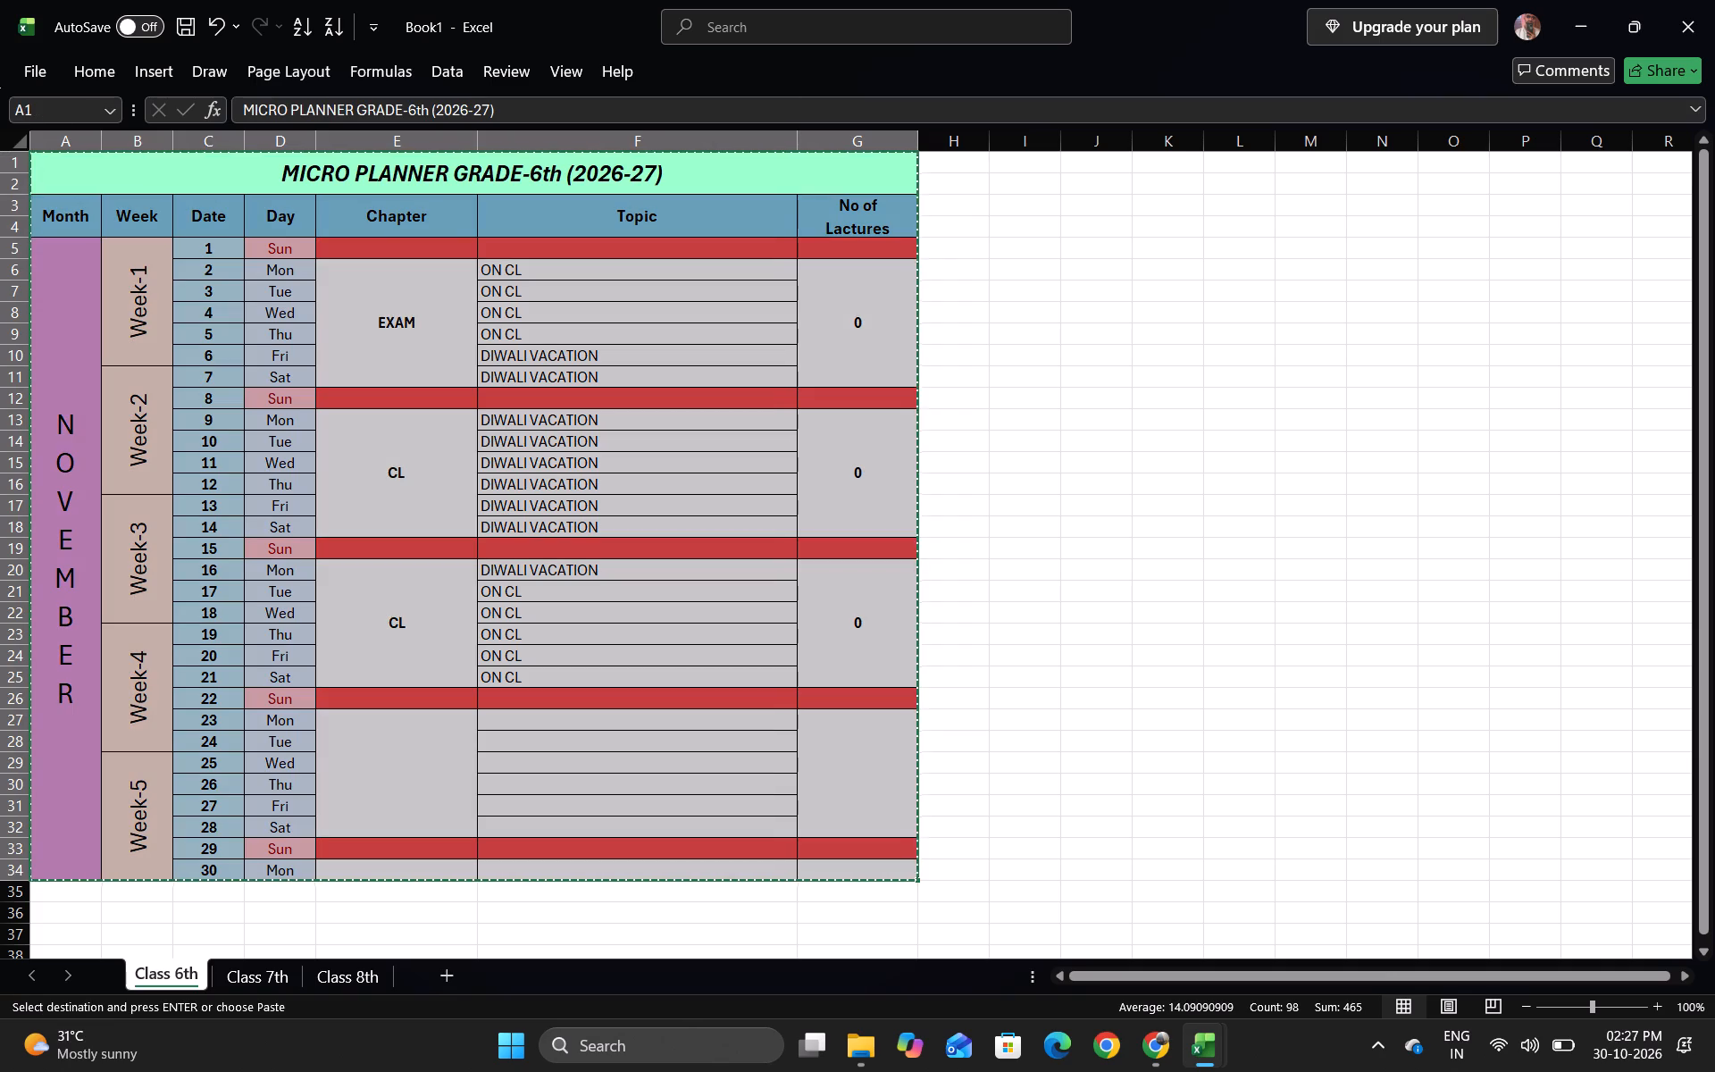
click(272, 979)
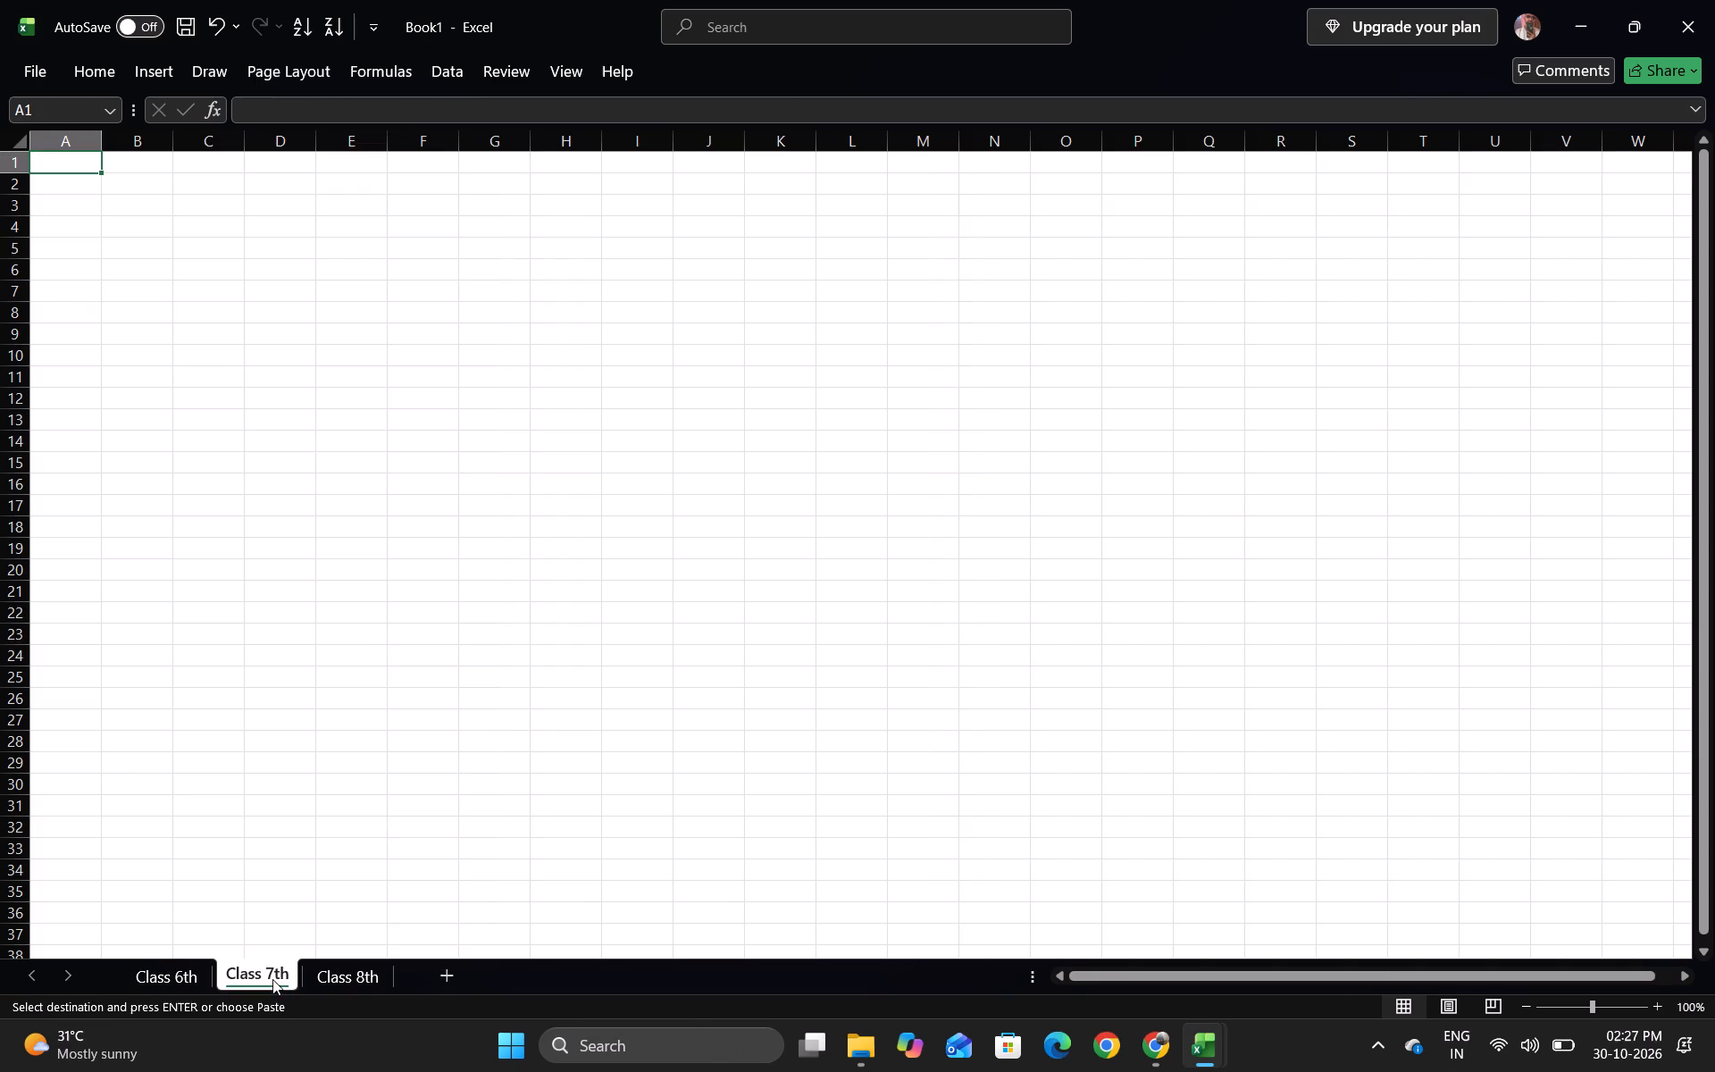
click(84, 83)
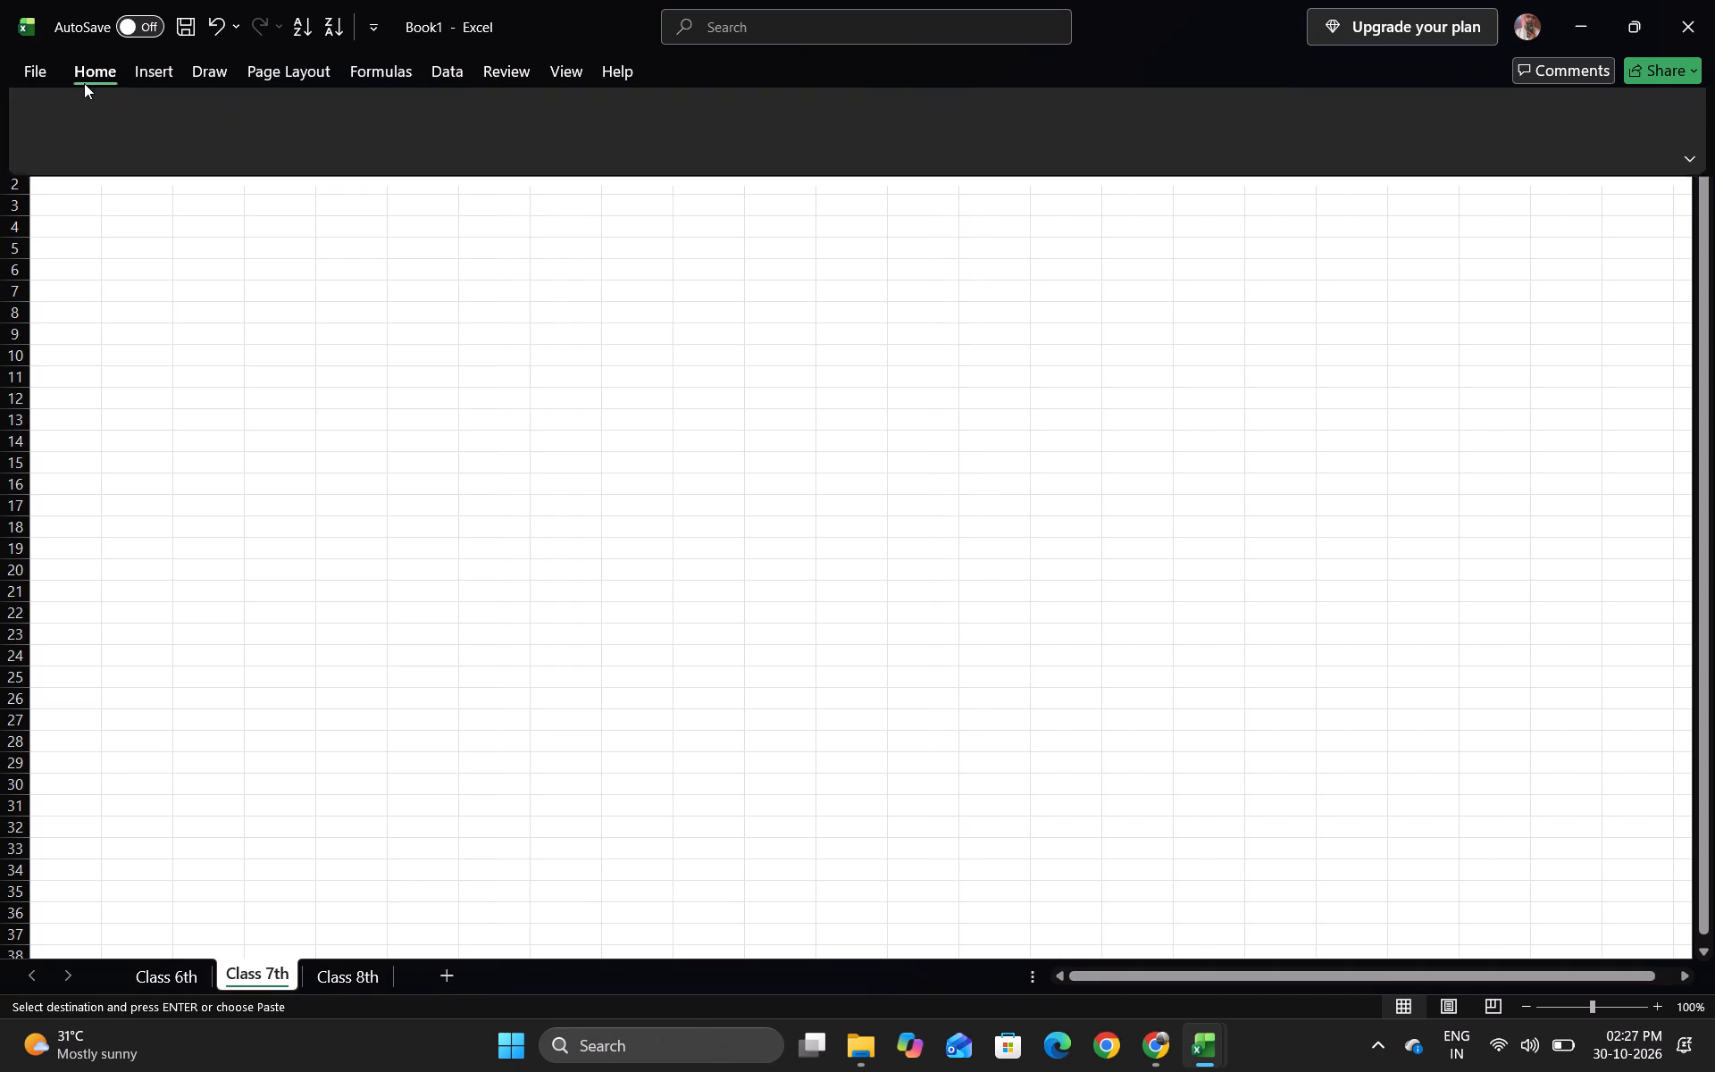
click(46, 155)
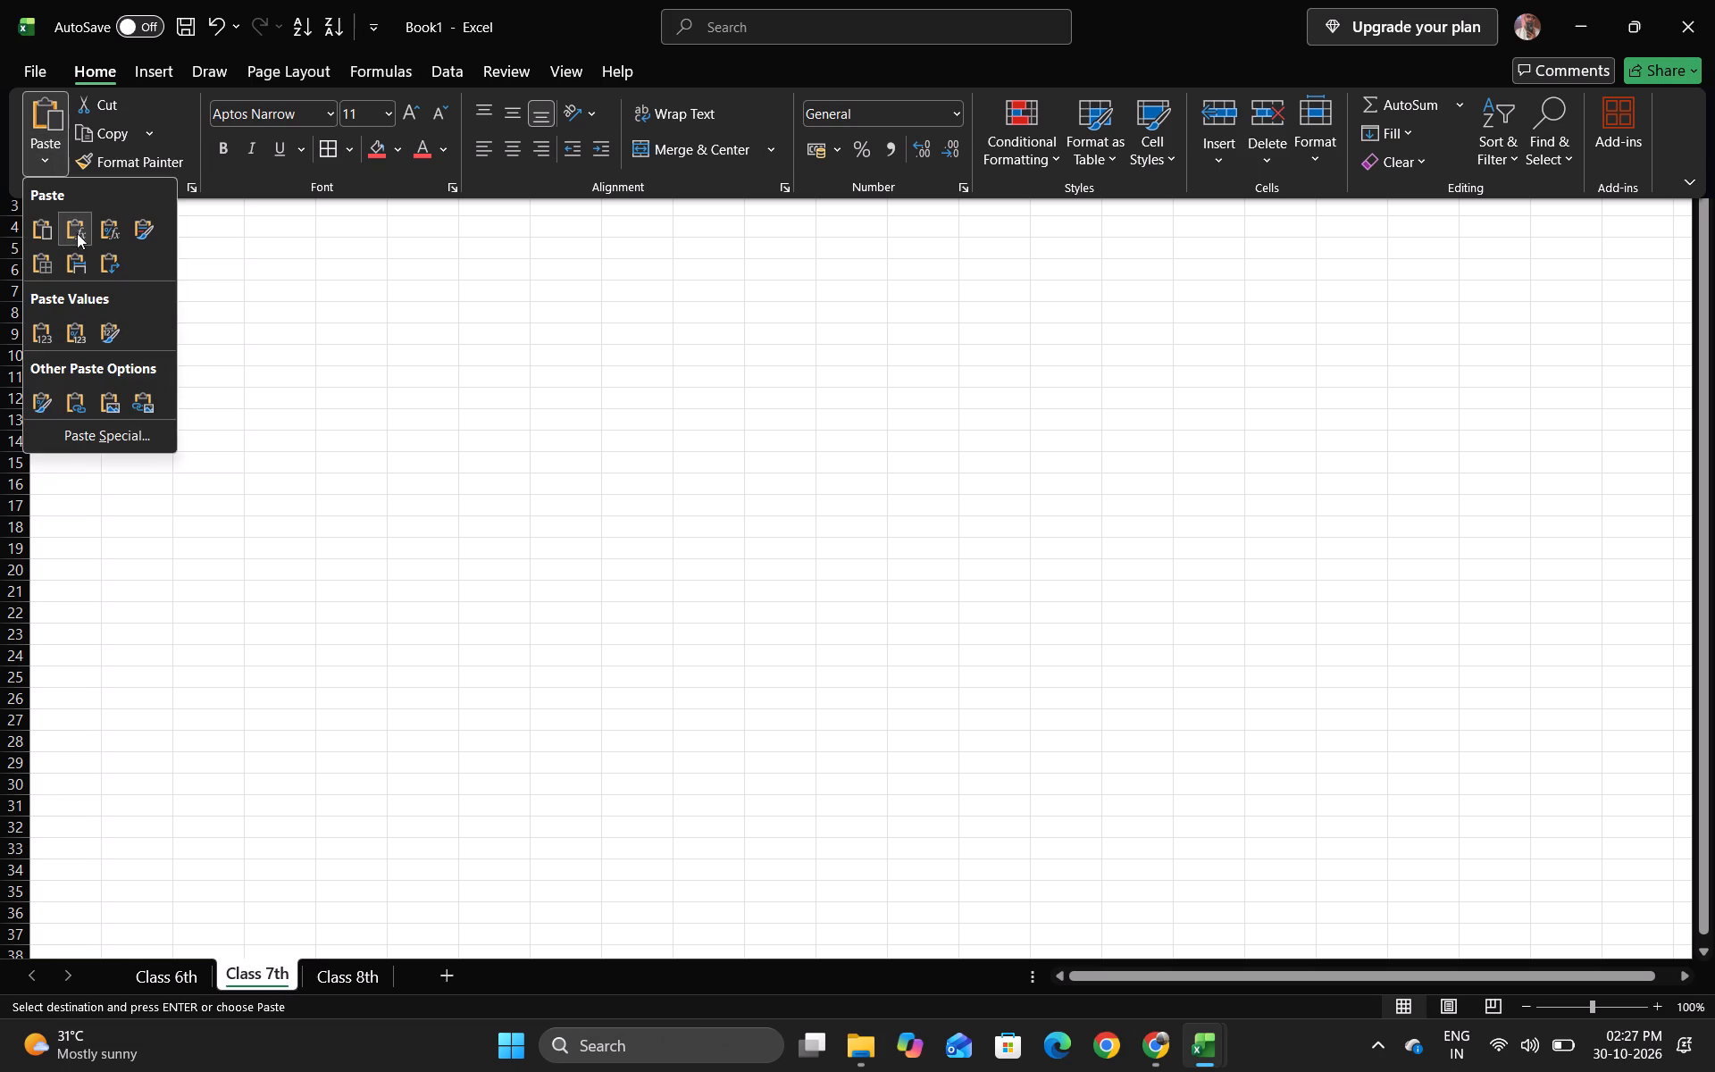
click(71, 252)
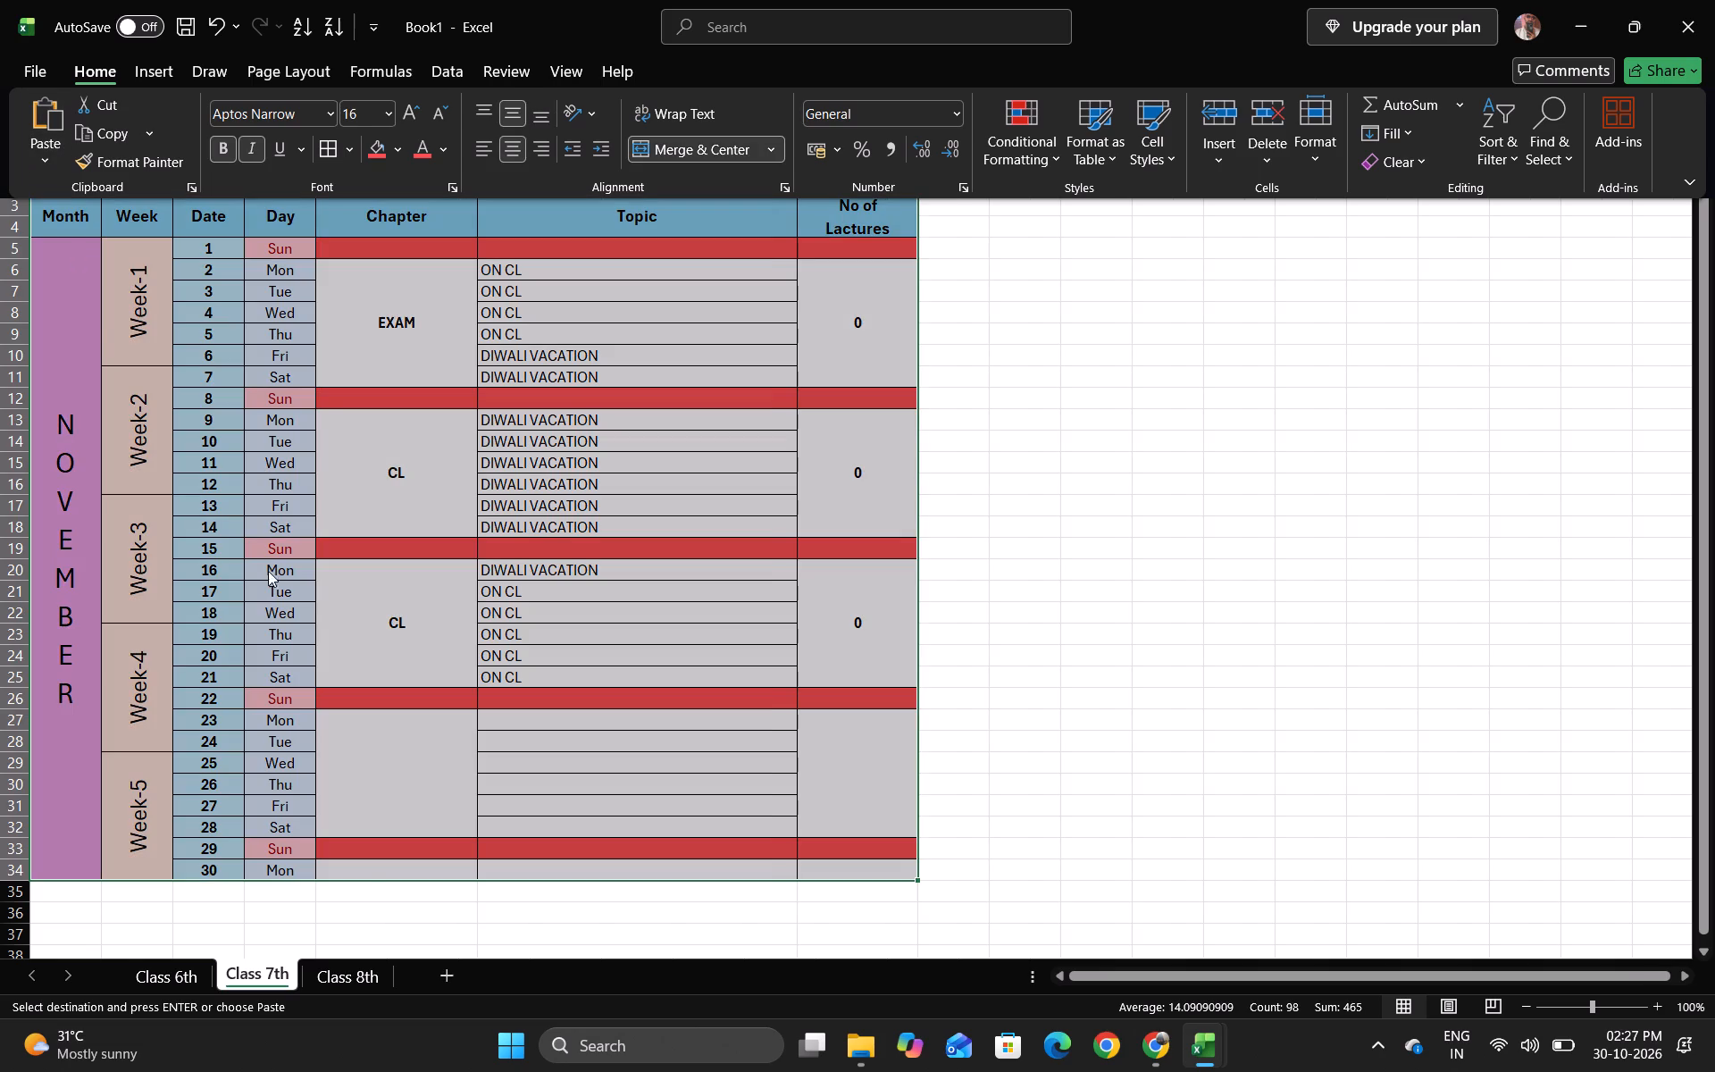
Paste the copied planner table at the start of the Class 8th sheet, keeping the source column widths.
click(356, 971)
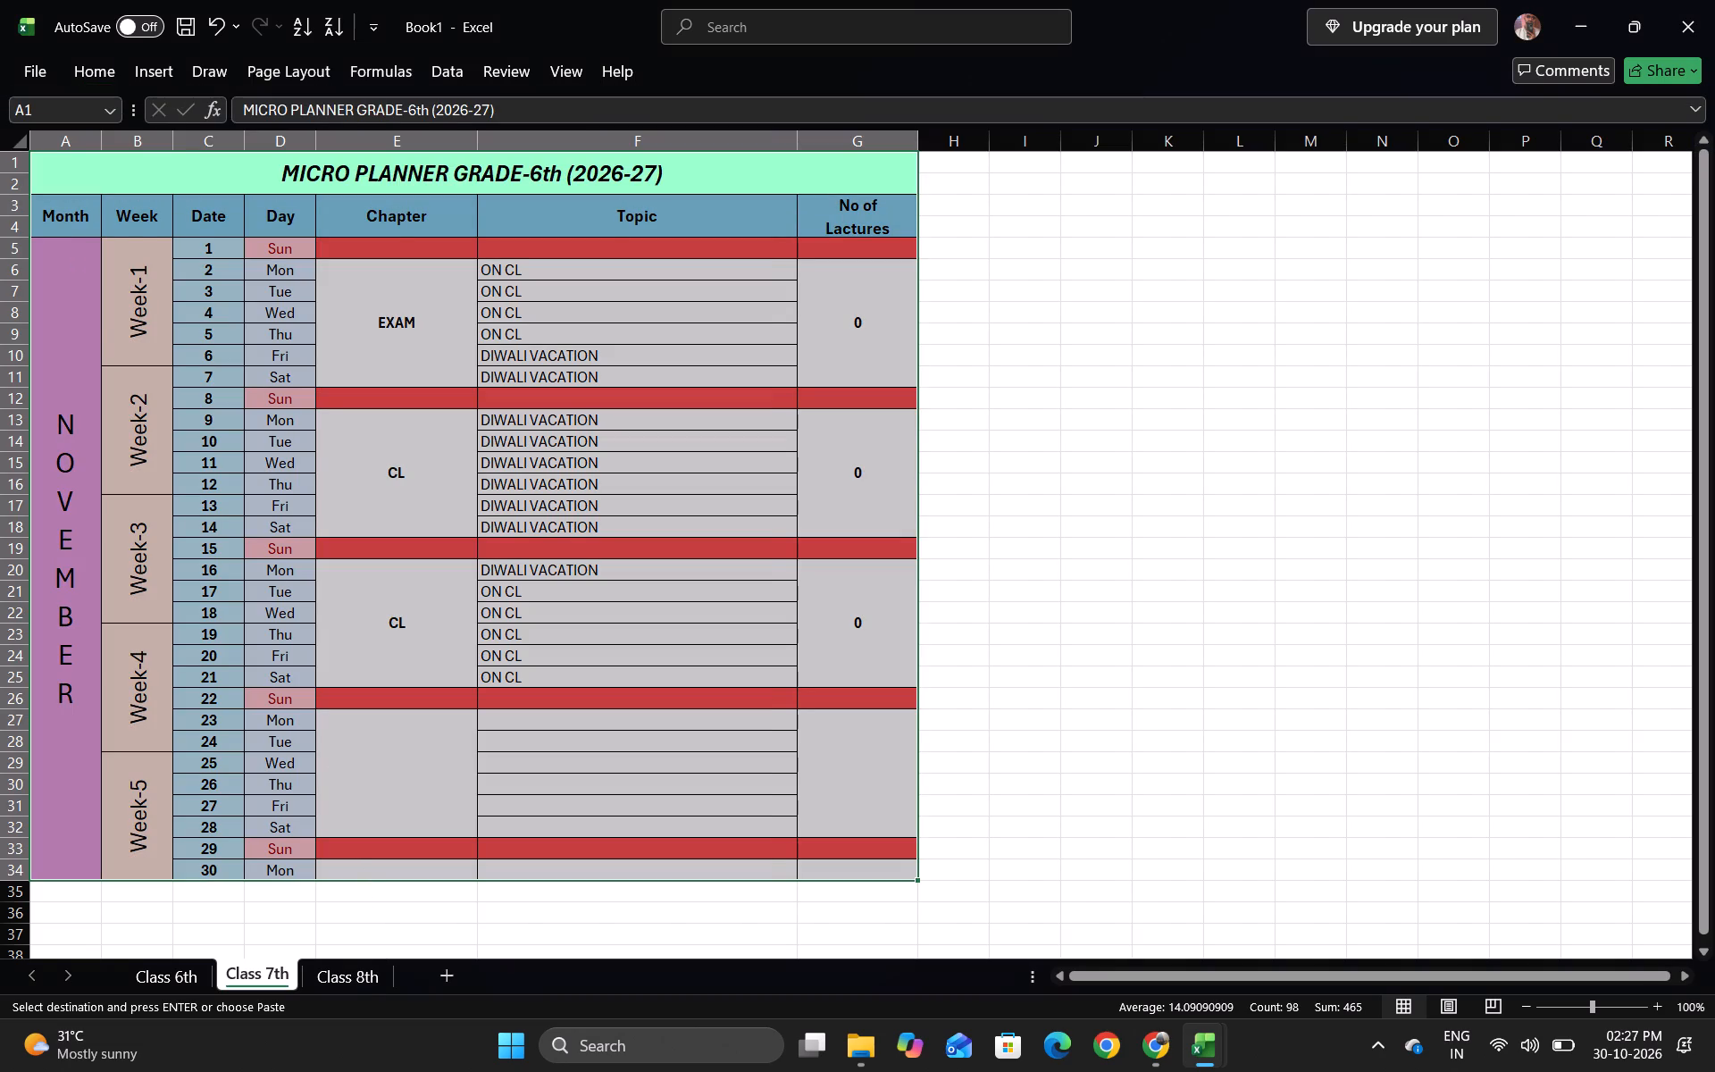
click(340, 973)
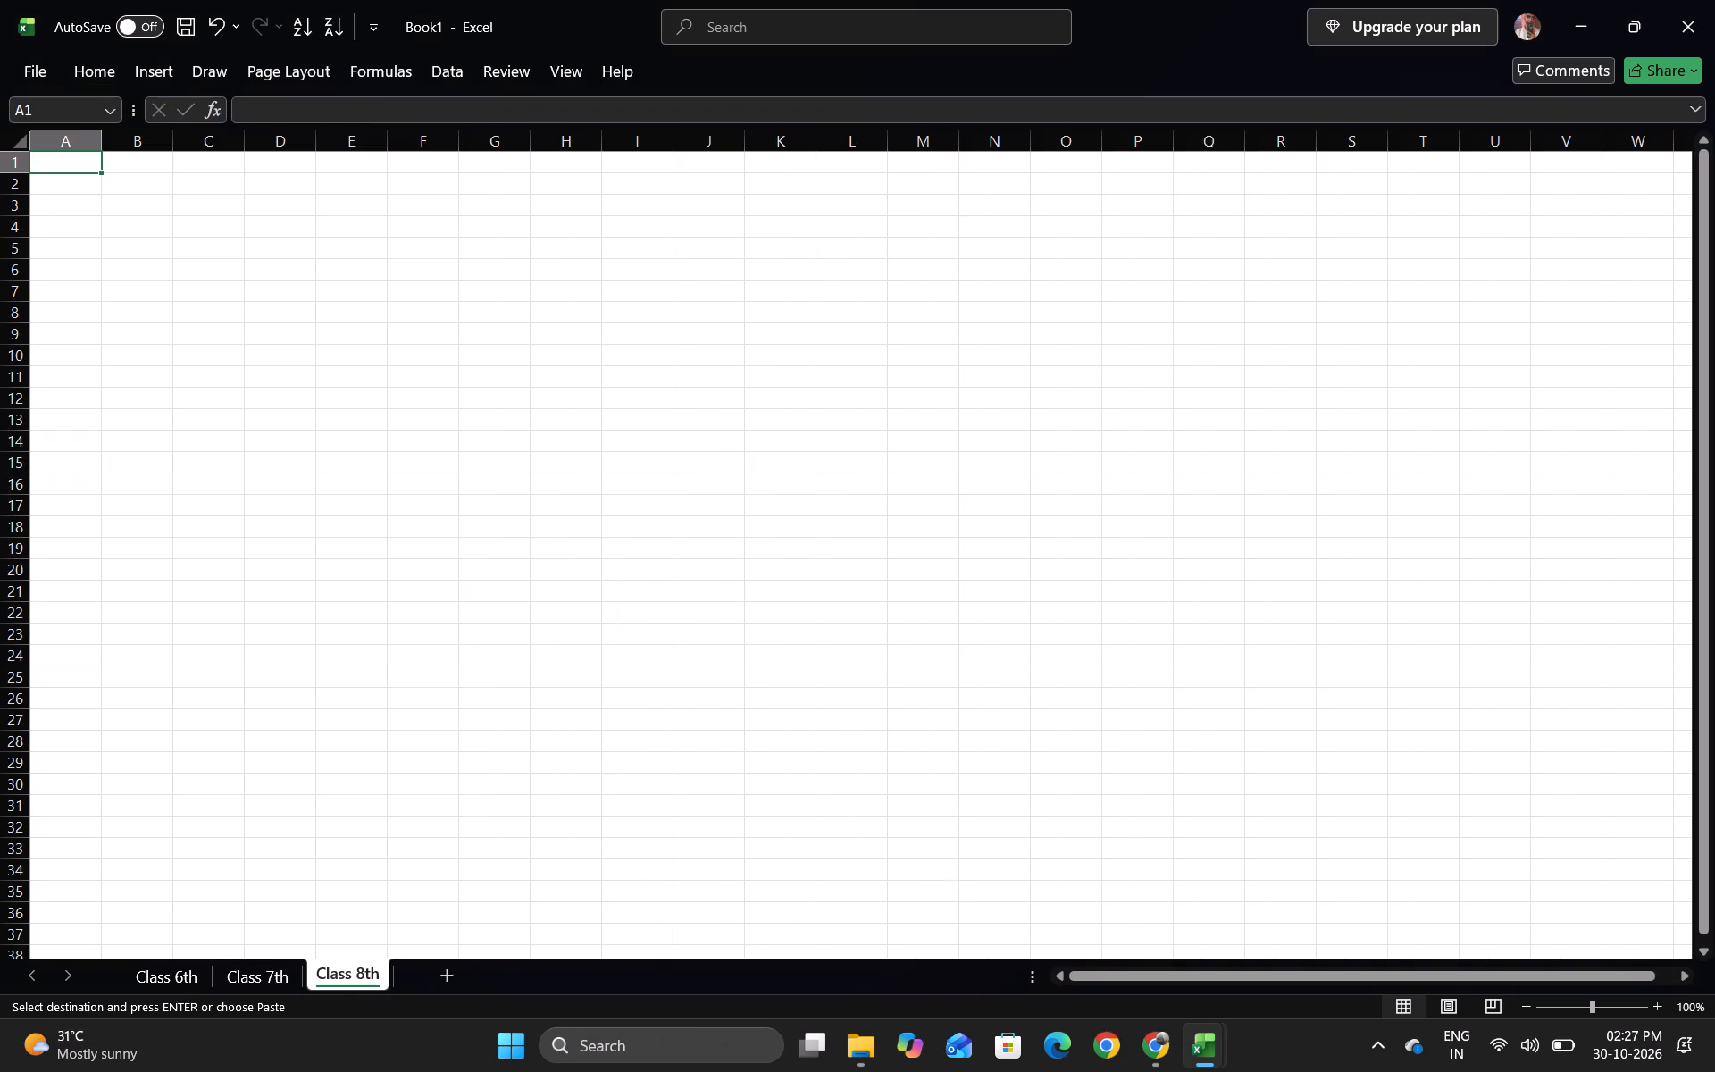
click(98, 63)
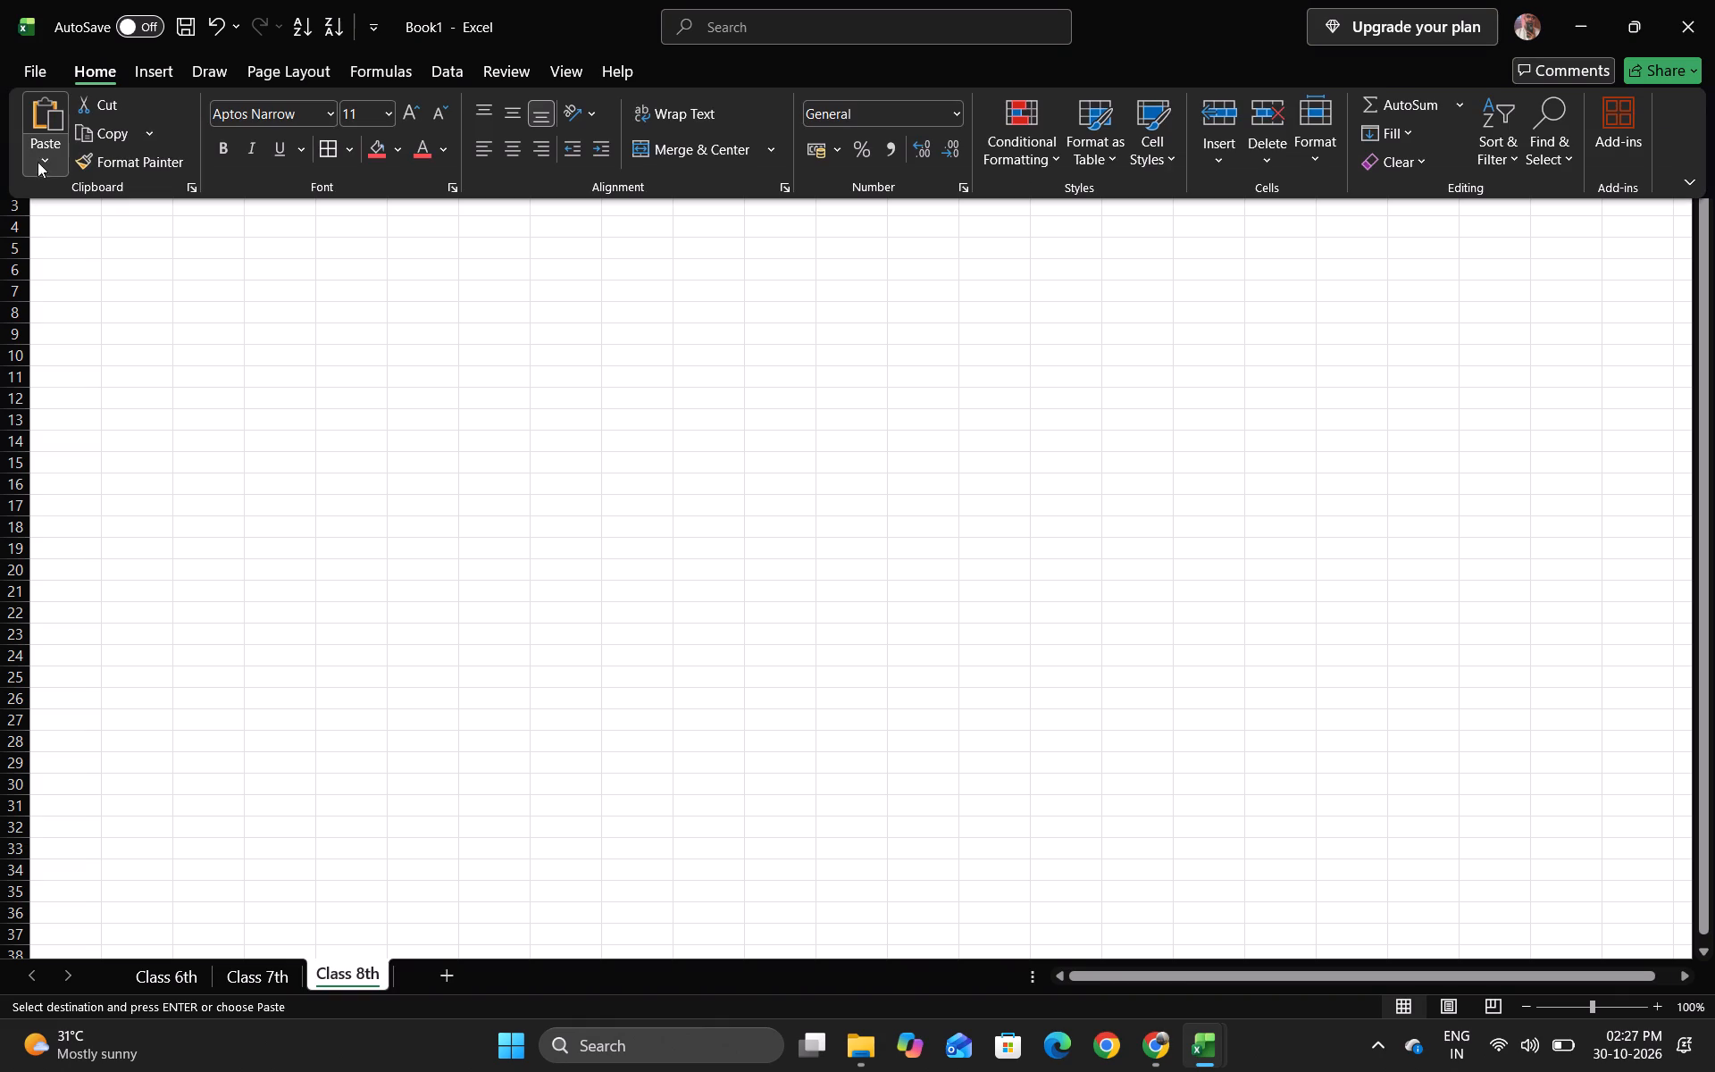
click(48, 154)
click(71, 265)
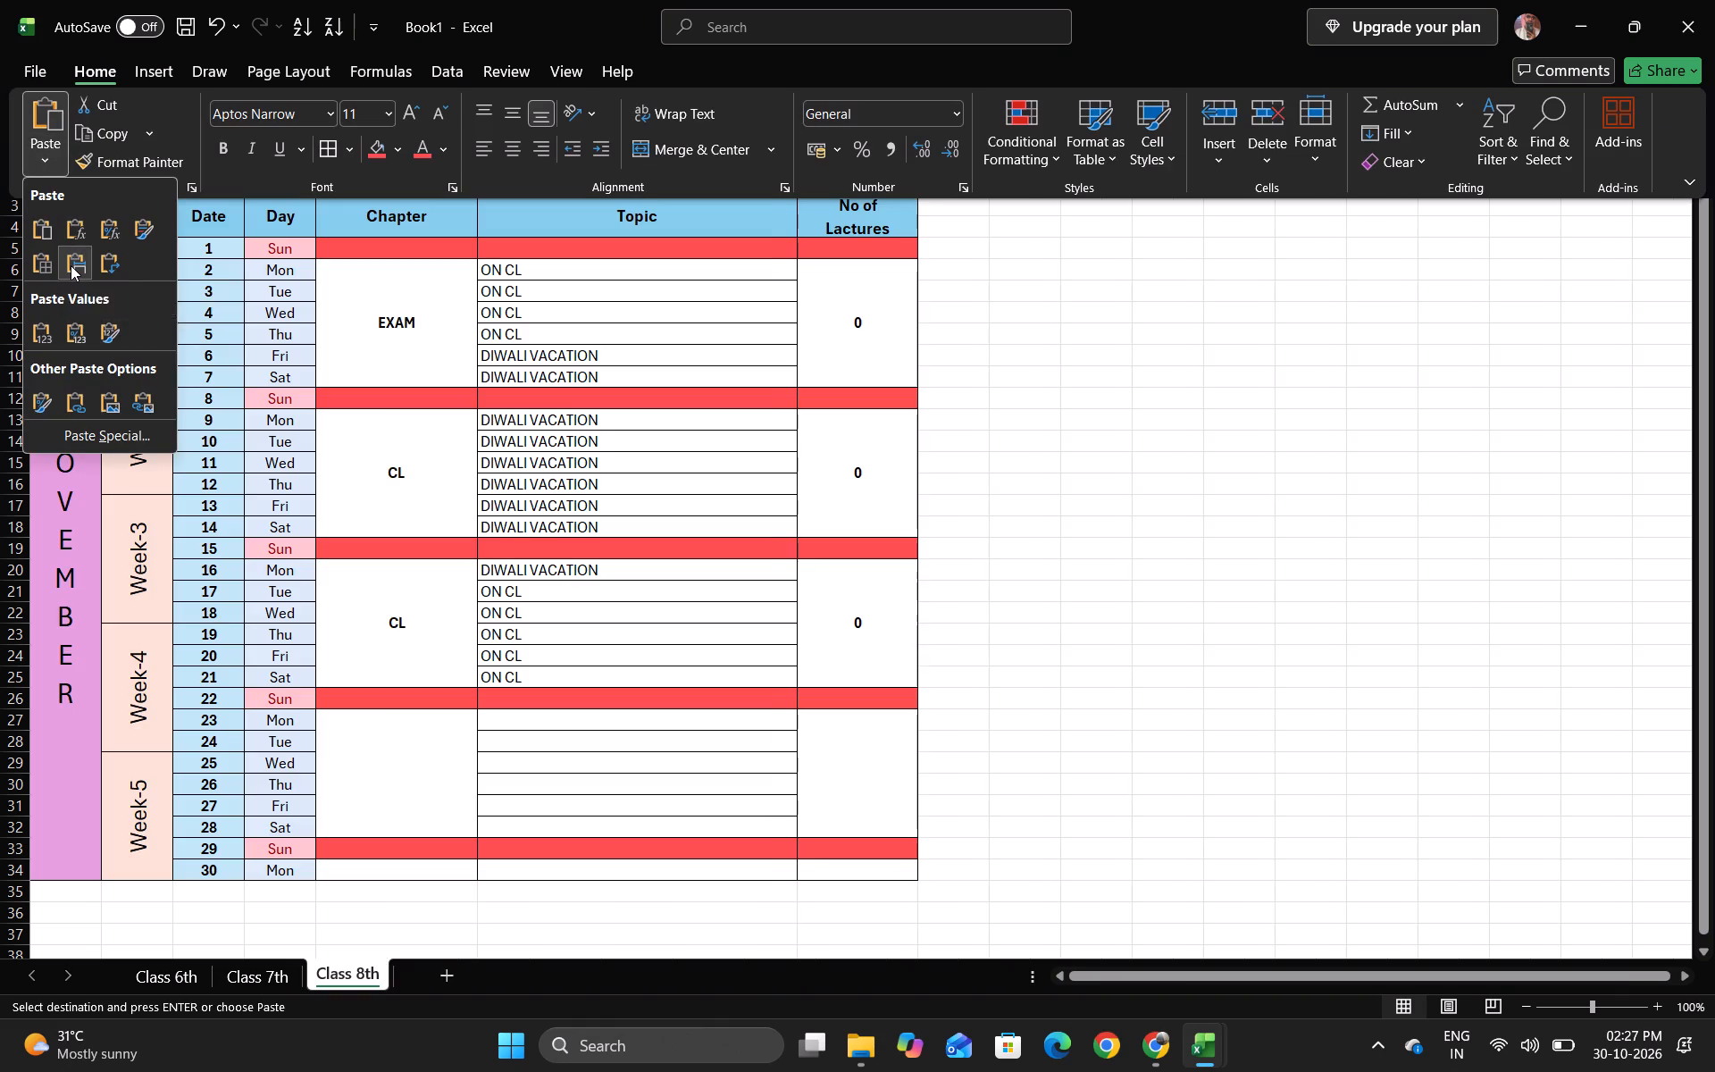
click(308, 373)
click(477, 325)
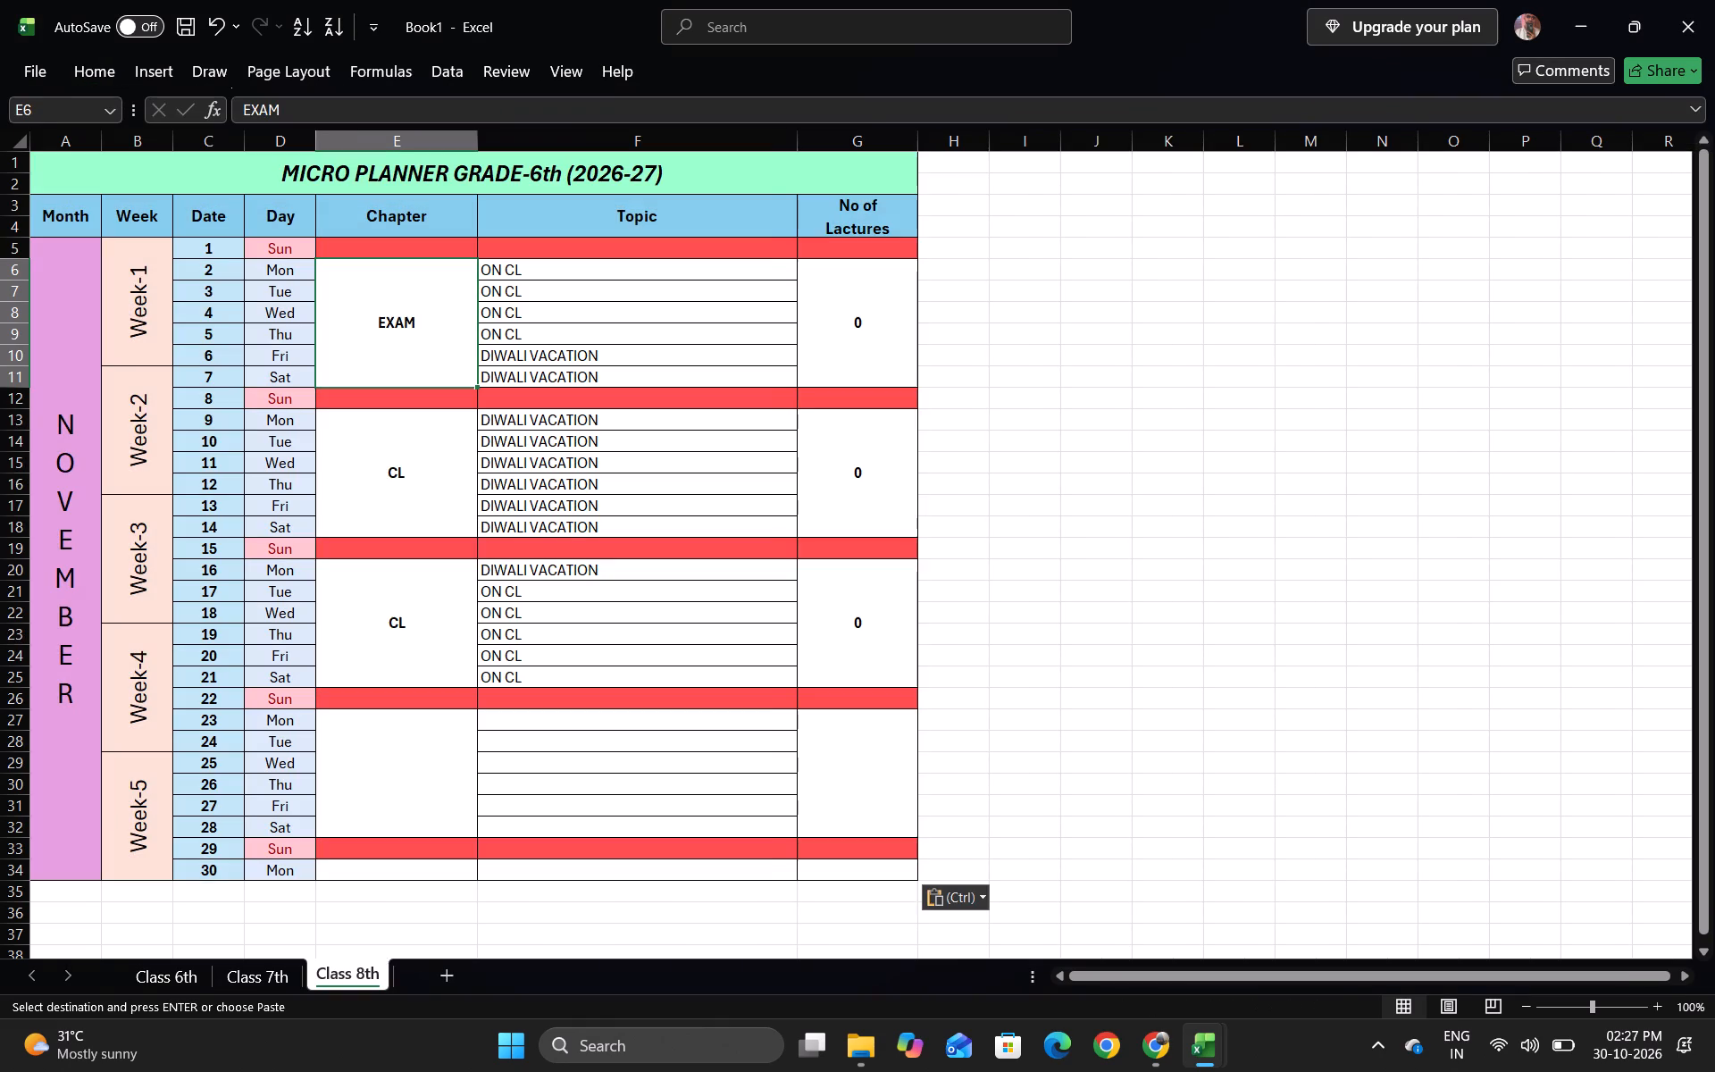
Change the grade in the Class 8th sheet's title so it reads MICRO PLANNER GRADE-8th (2026-27).
click(541, 171)
double_click(541, 171)
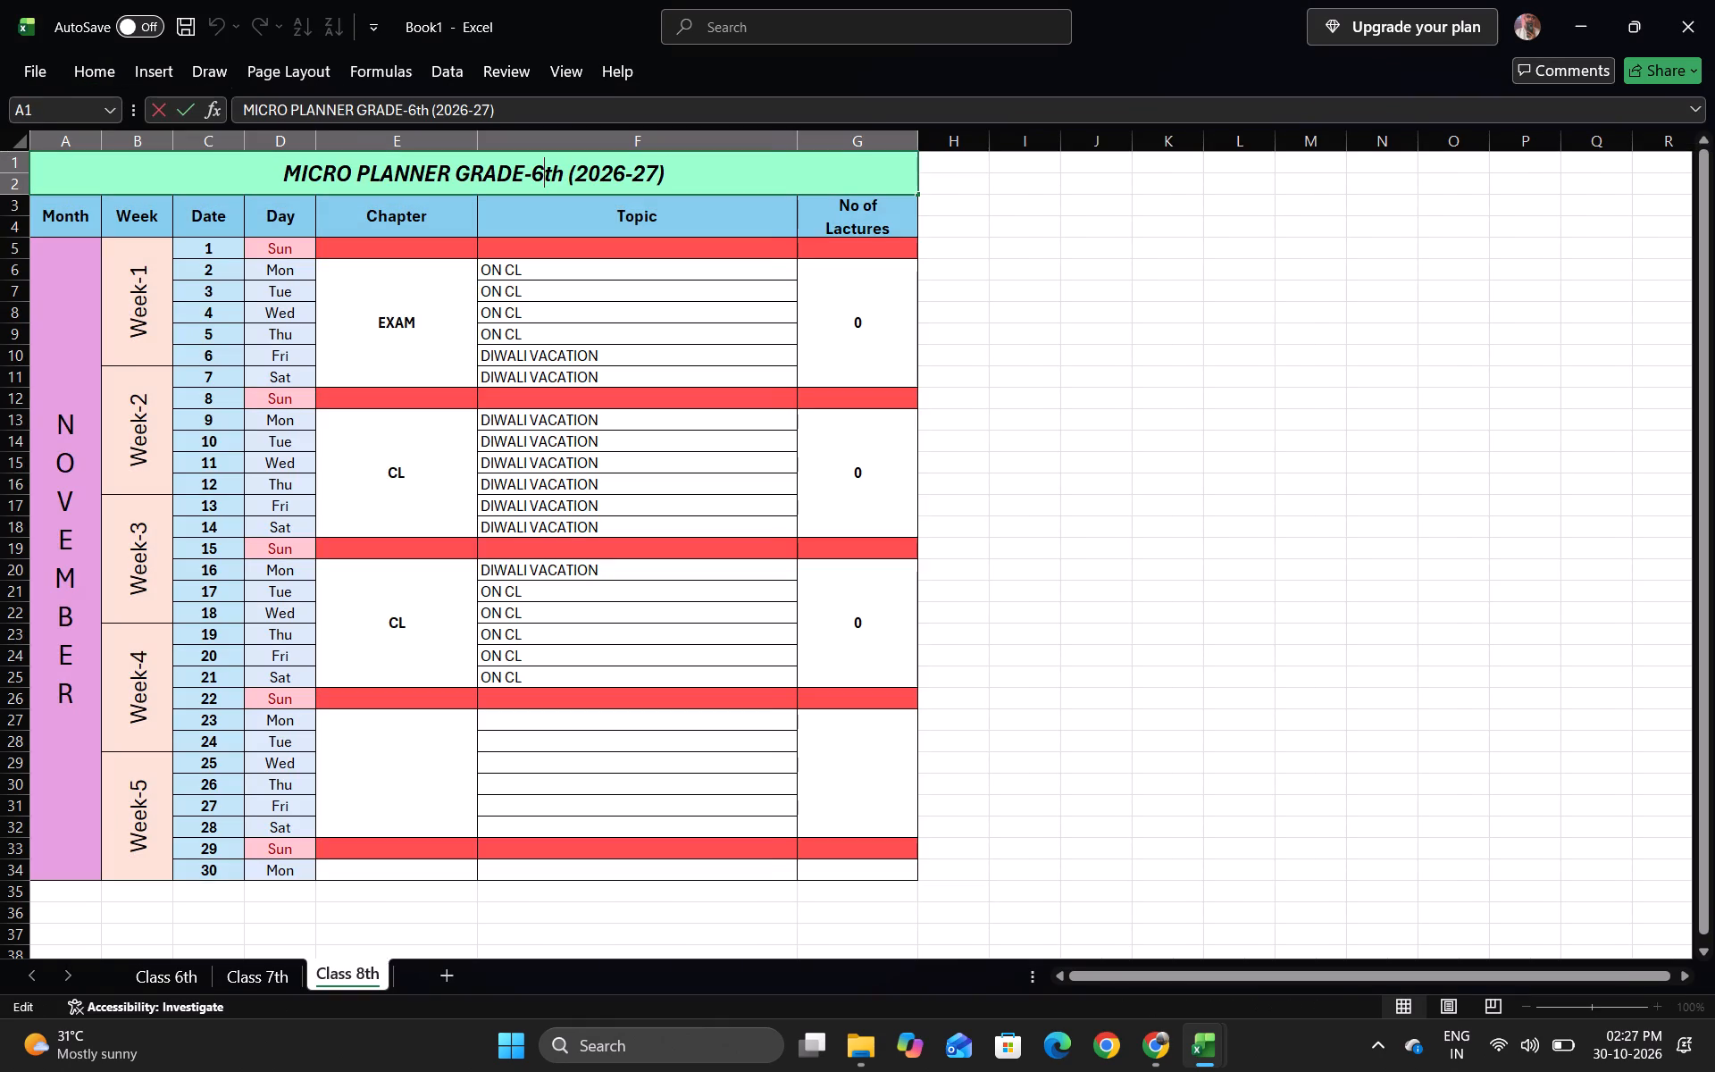
key(BackSpace)
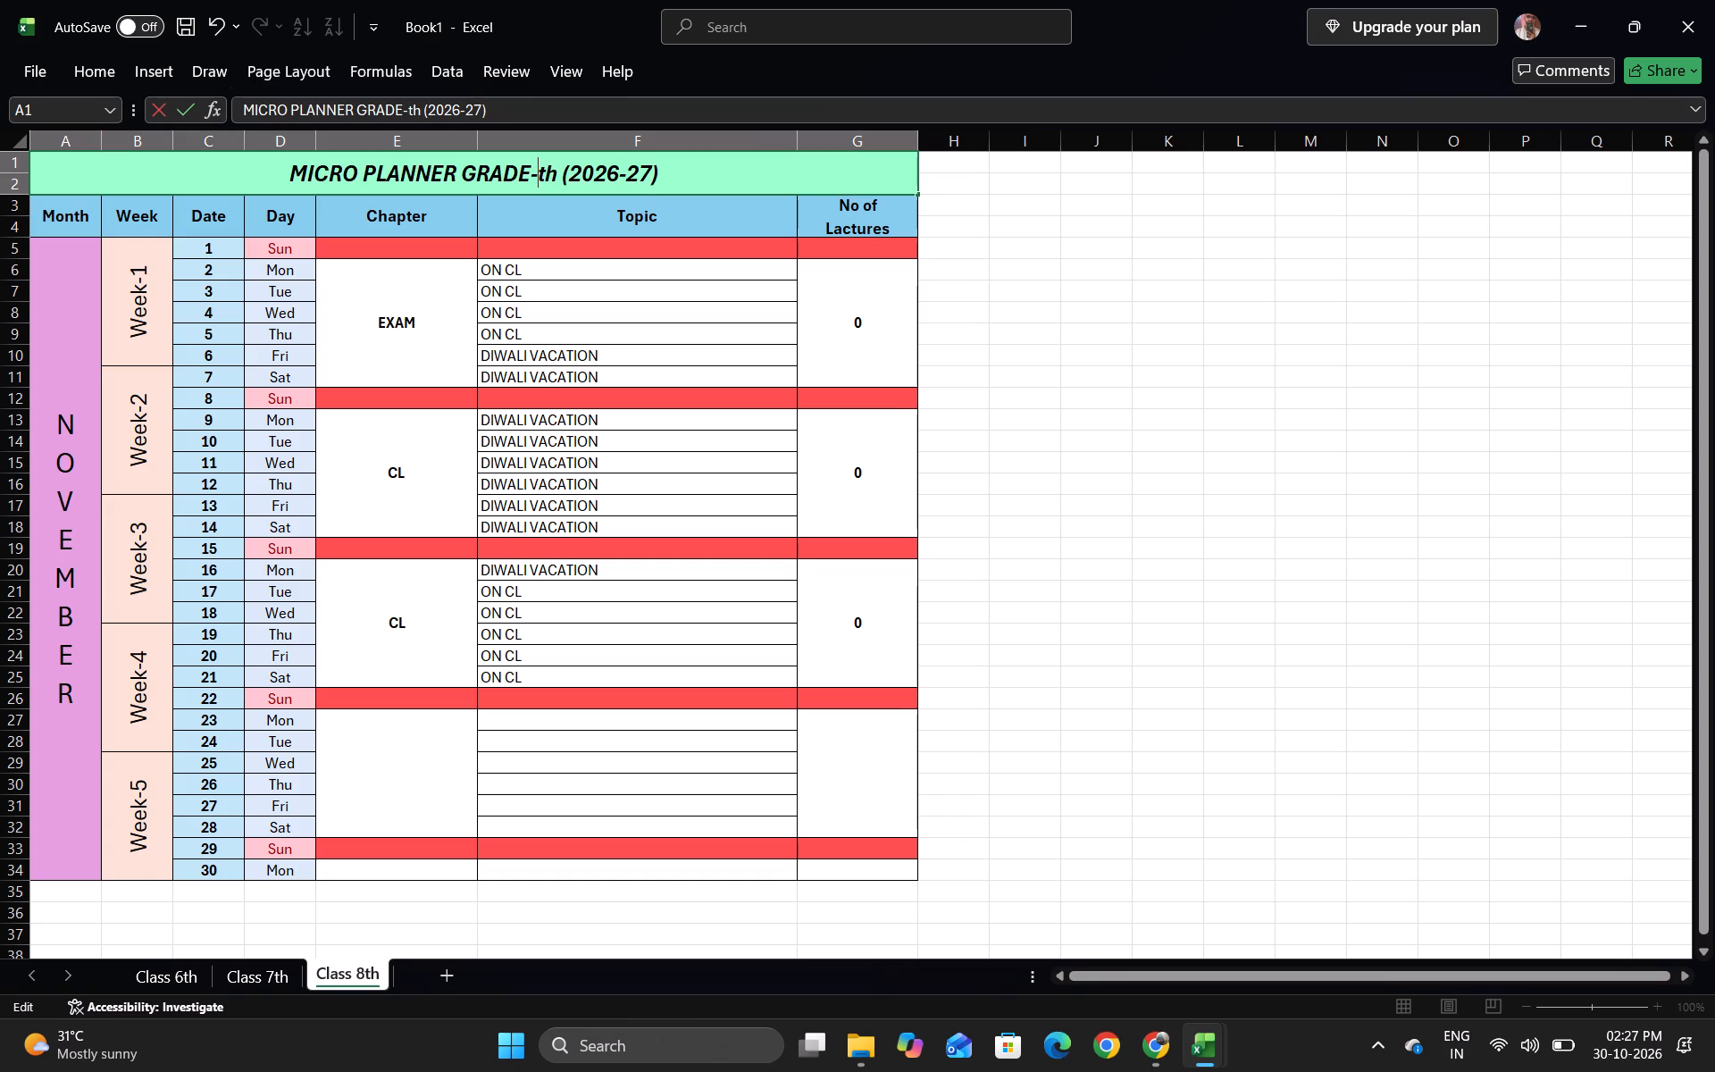
key(7)
key(BackSpace)
key(8)
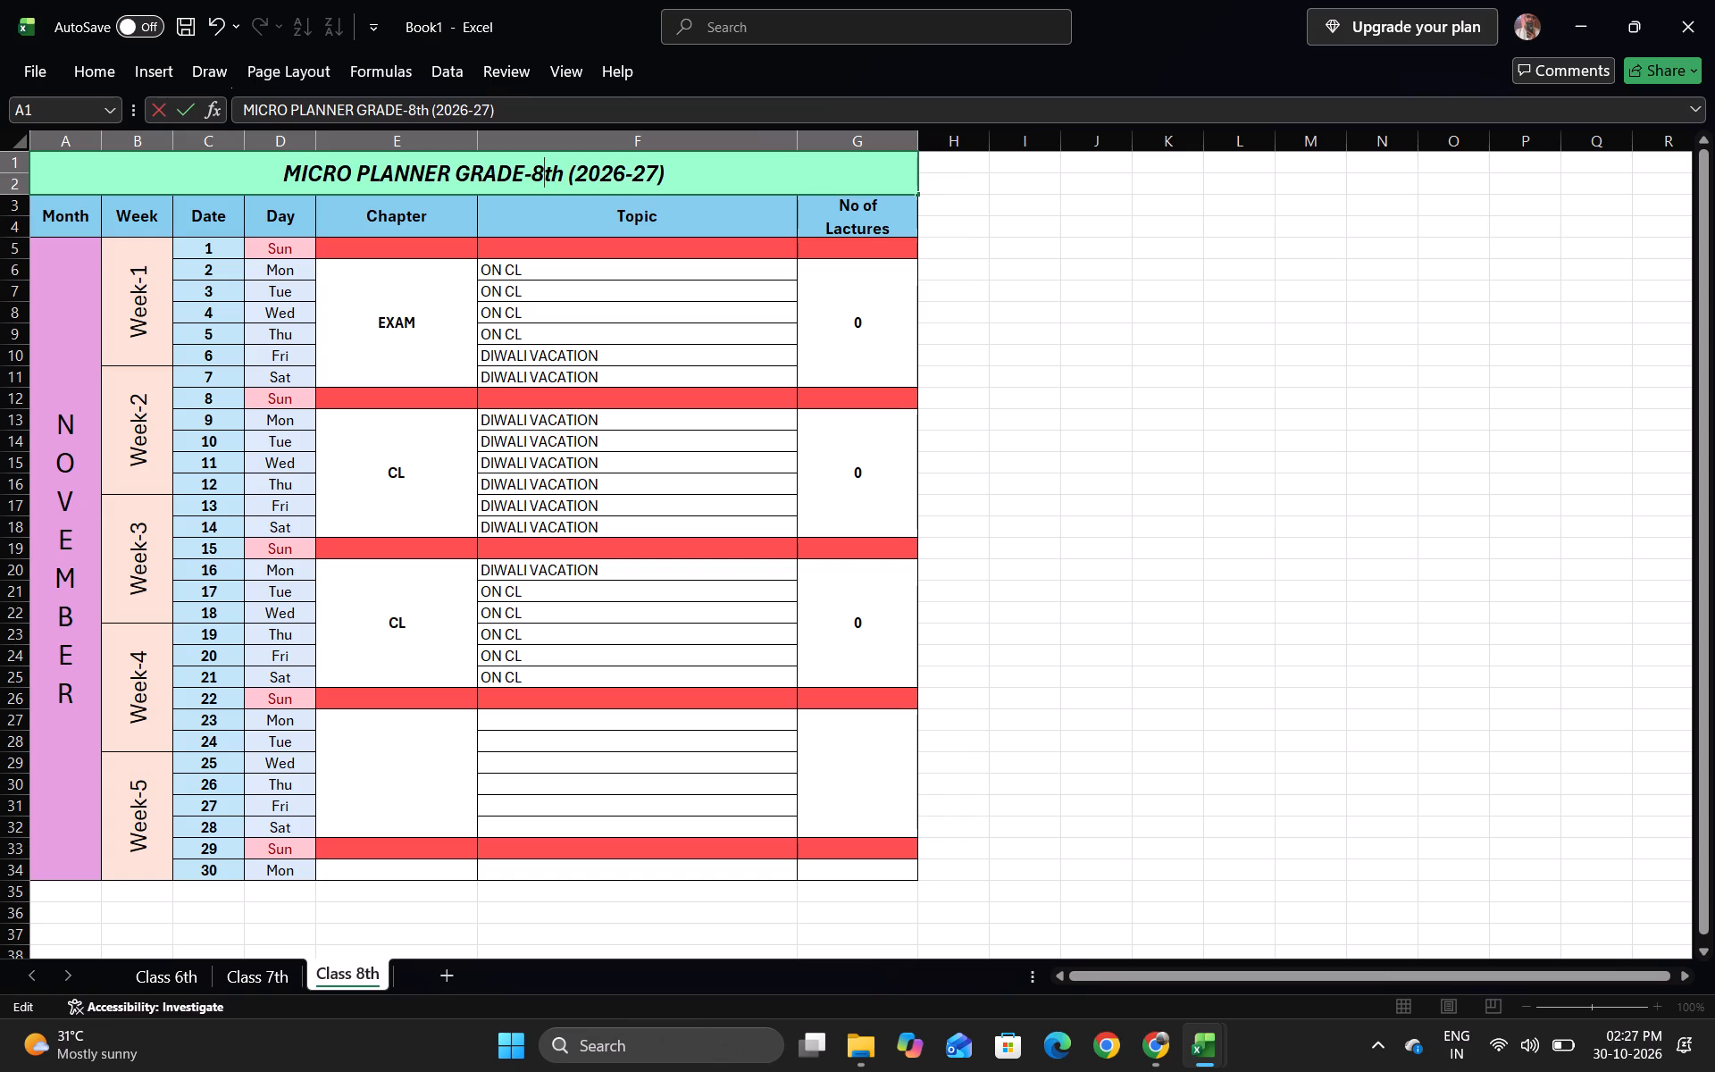
Change the grade in the Class 7th sheet's title so it reads MICRO PLANNER GRADE-7th (2026-27).
click(264, 979)
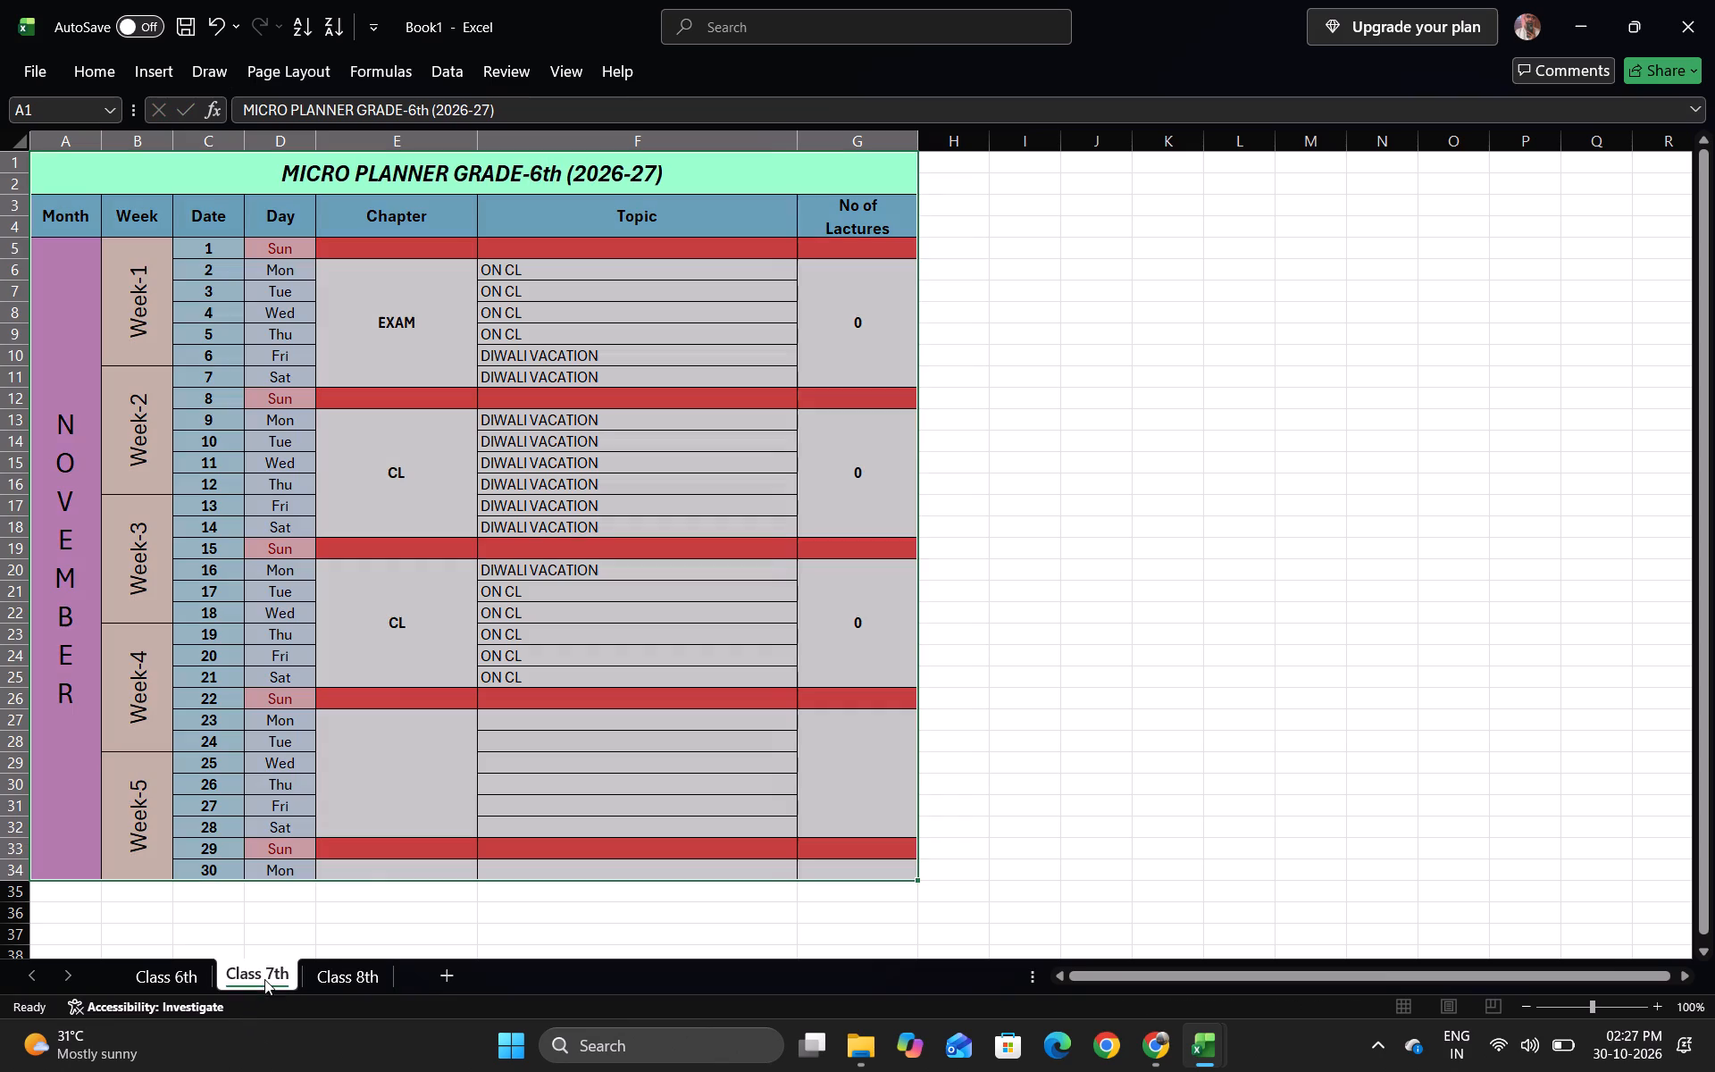
click(550, 174)
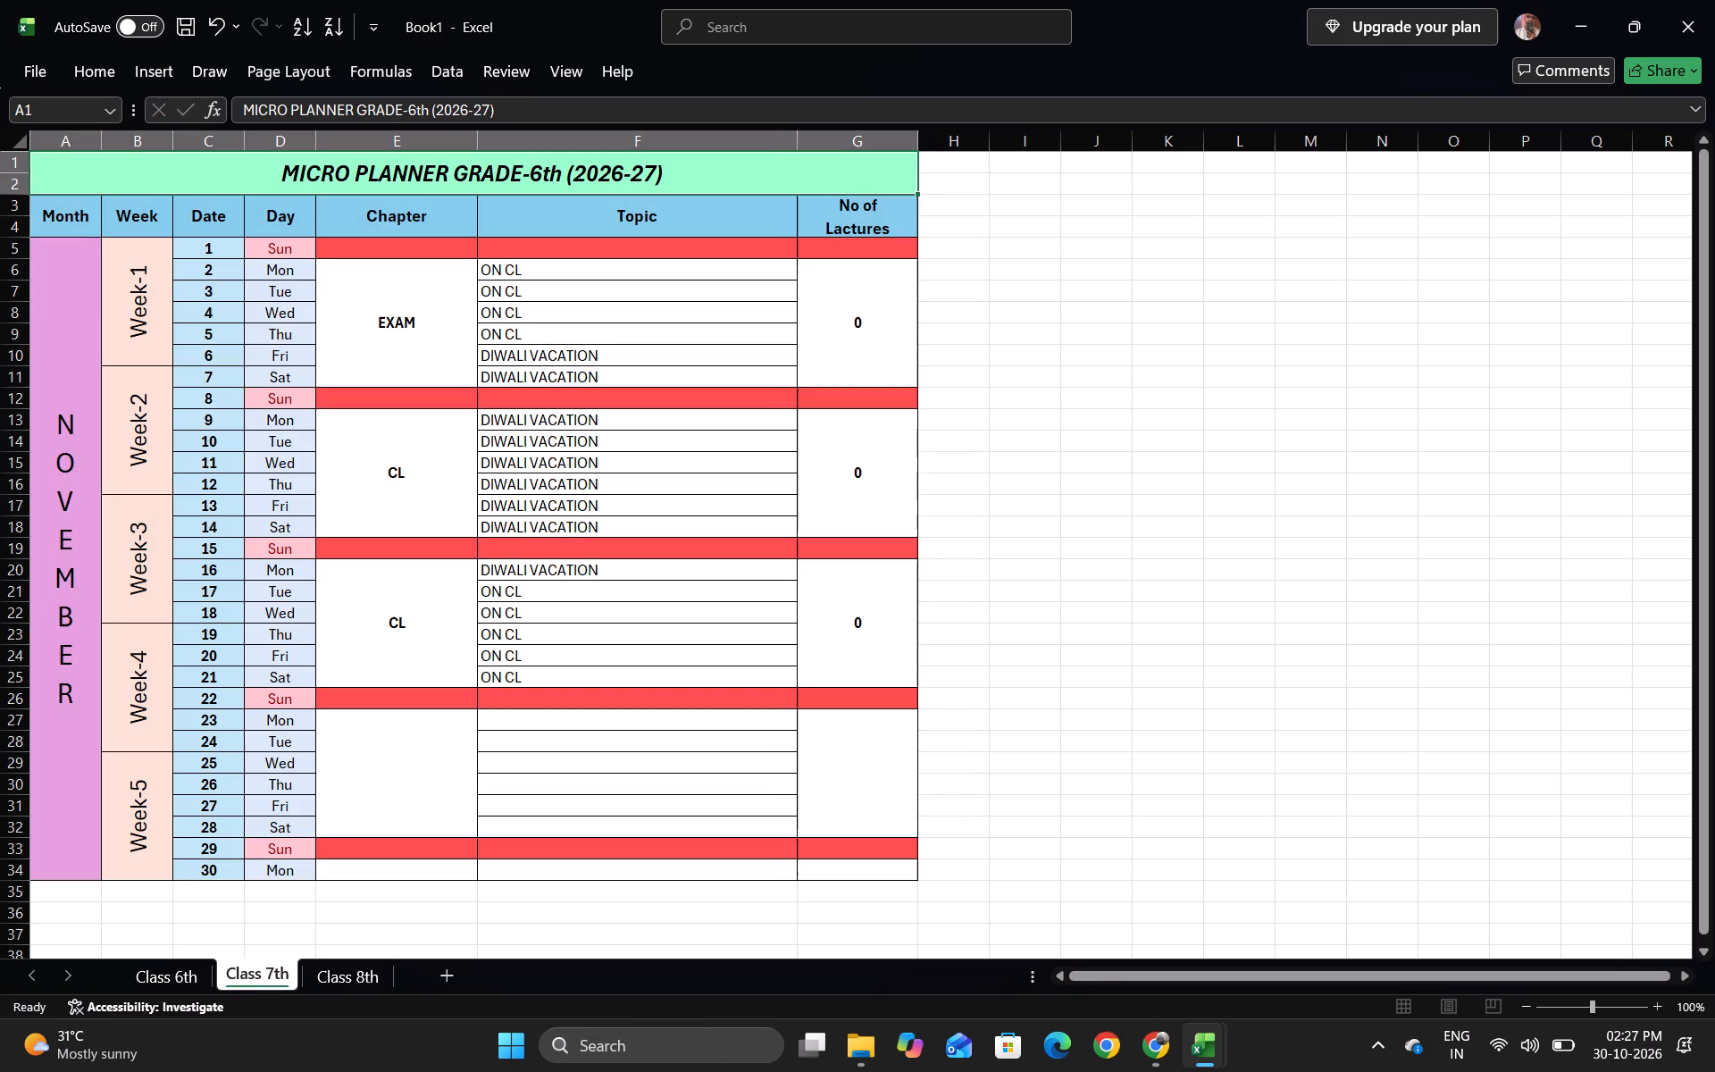
click(539, 174)
double_click(539, 174)
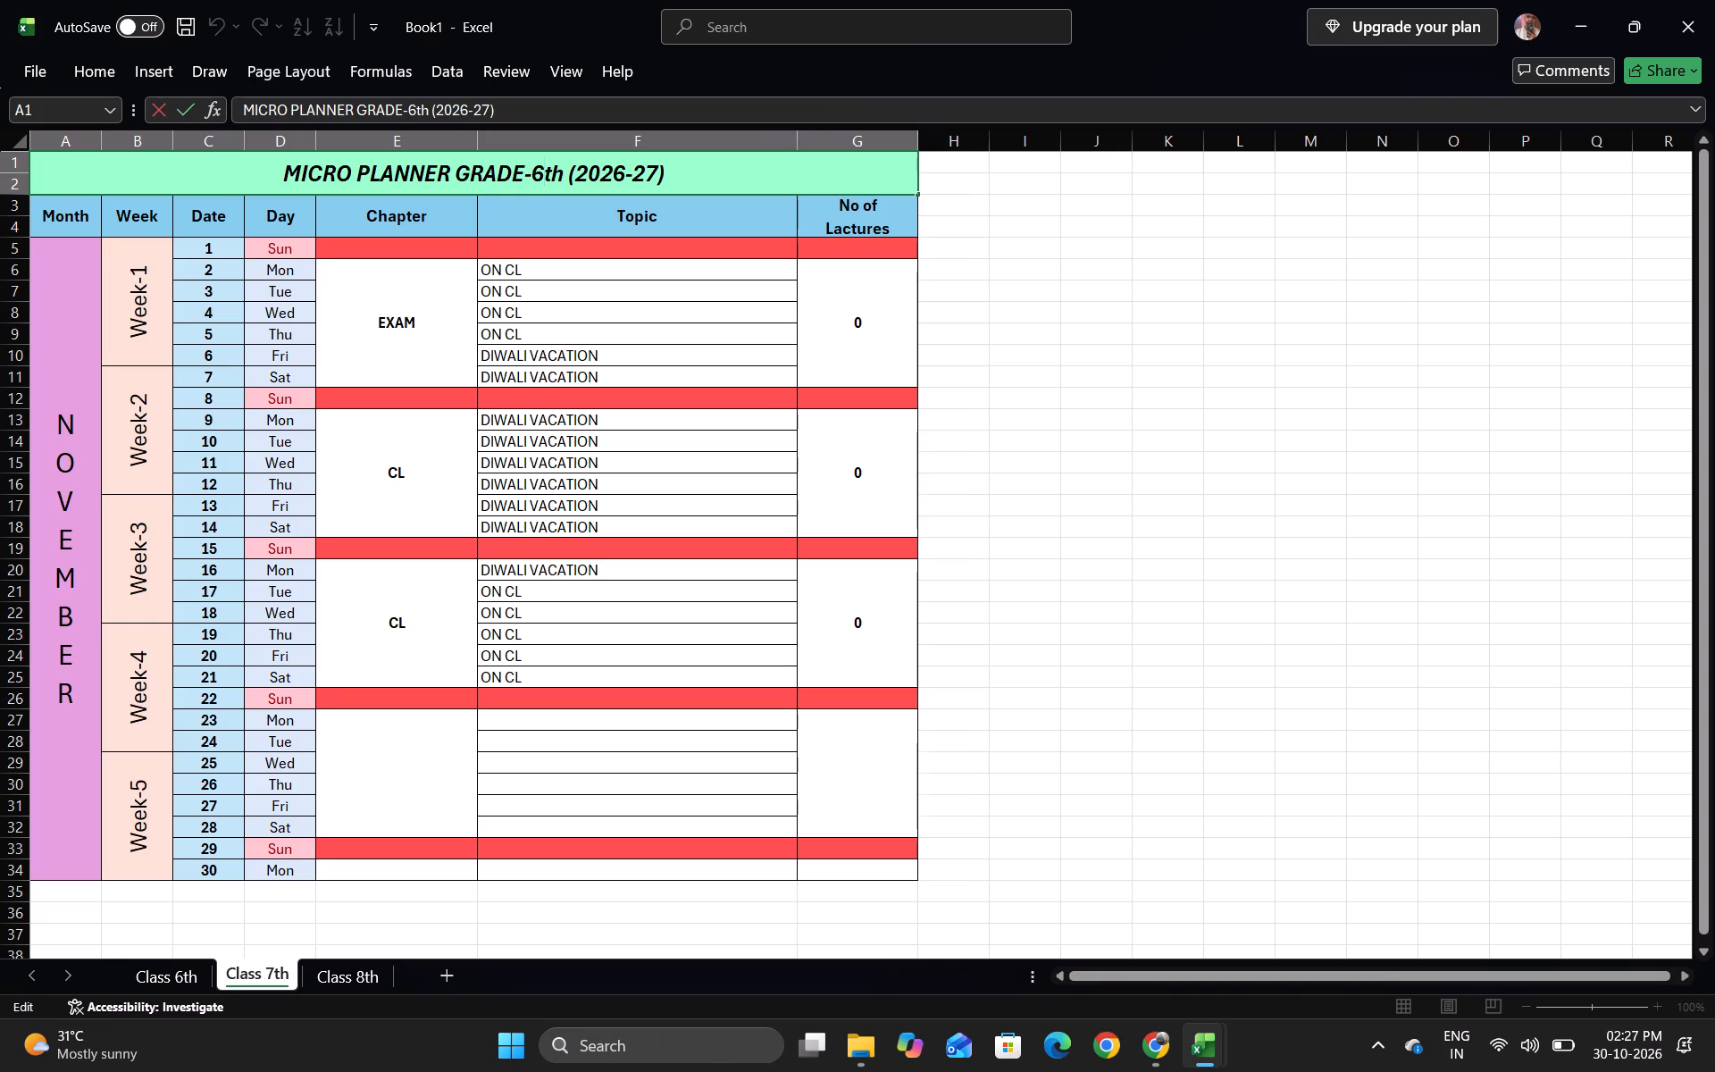
key(BackSpace)
key(7)
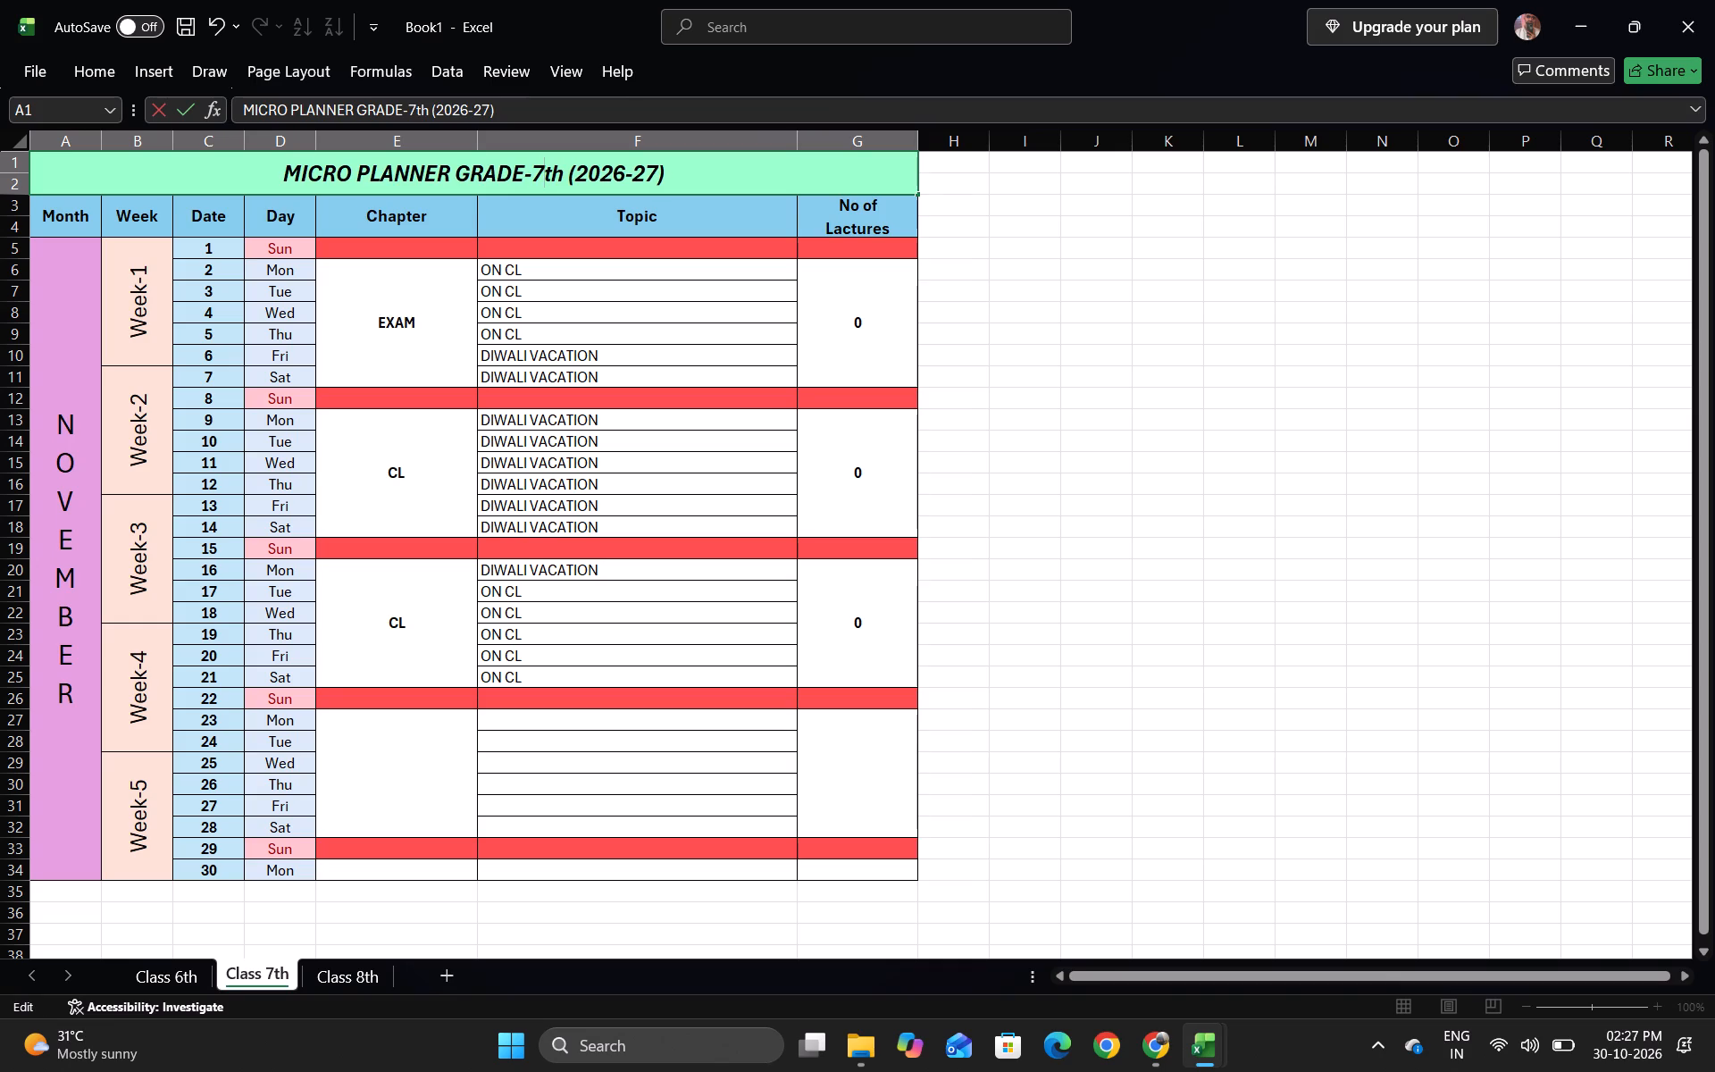
click(604, 368)
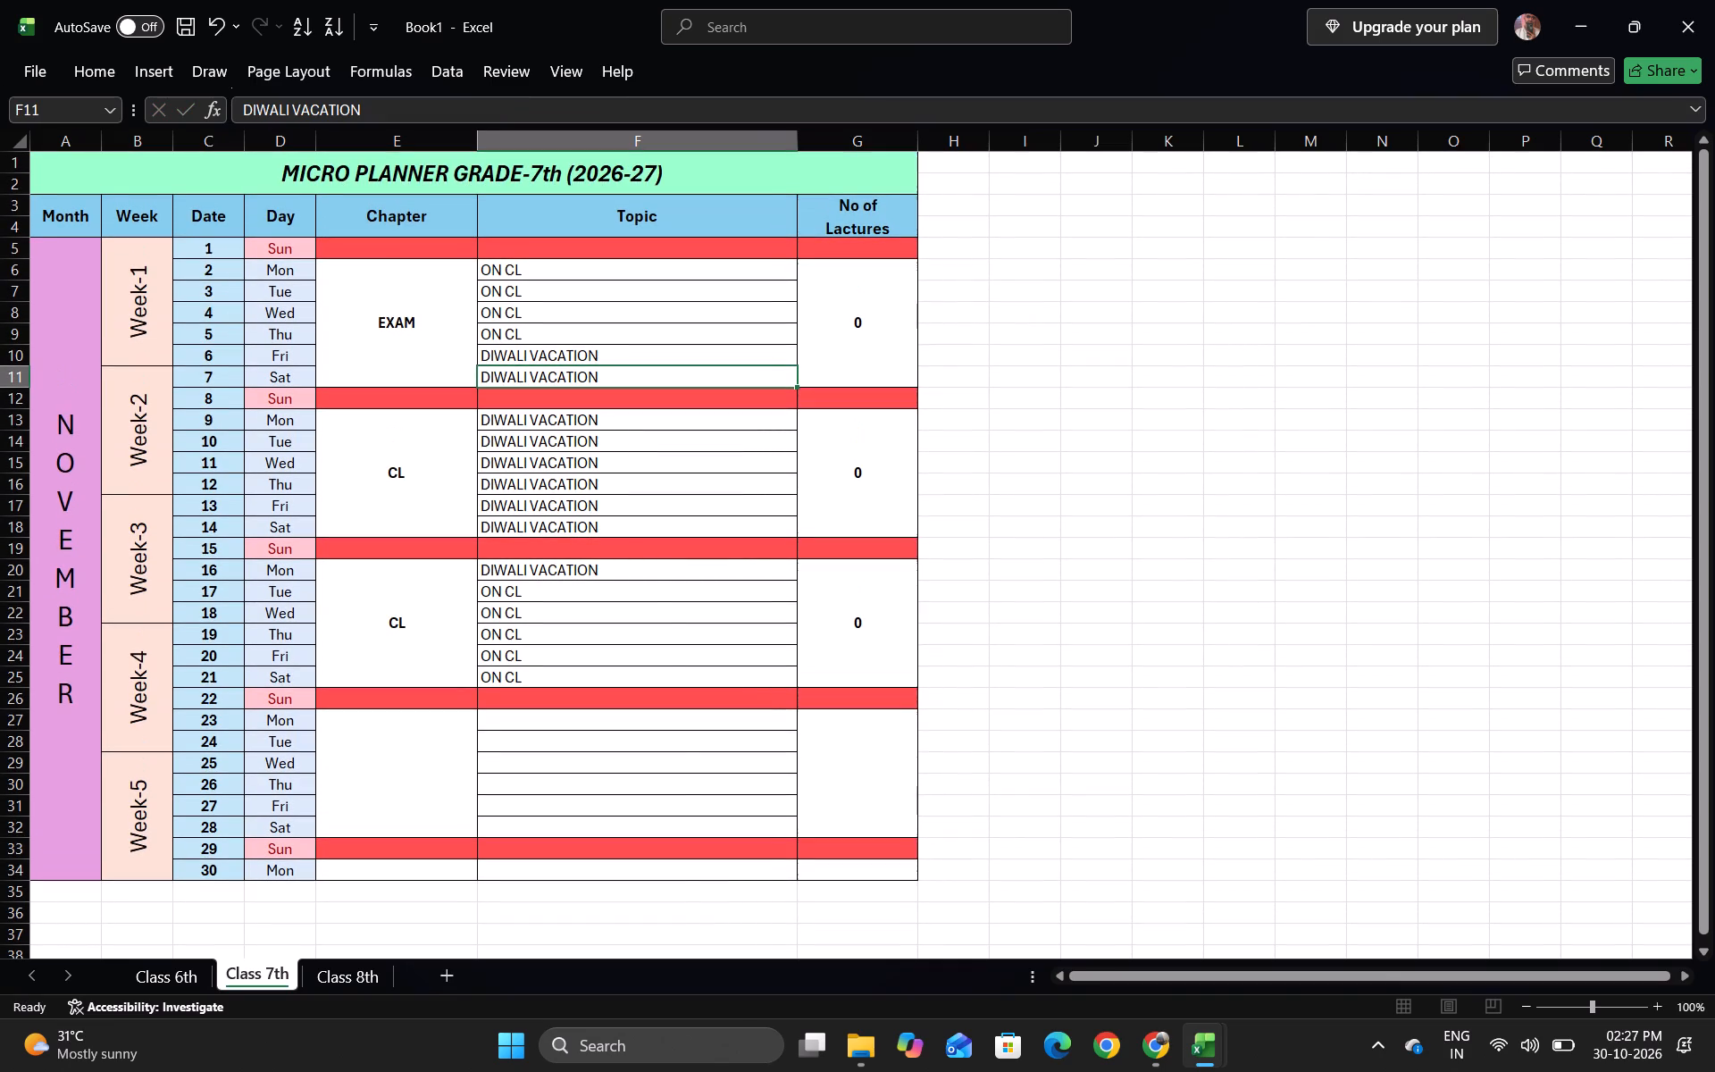
Start saving the workbook and name the file NOVEMBER Teaching Planner.
key(ctrl+s)
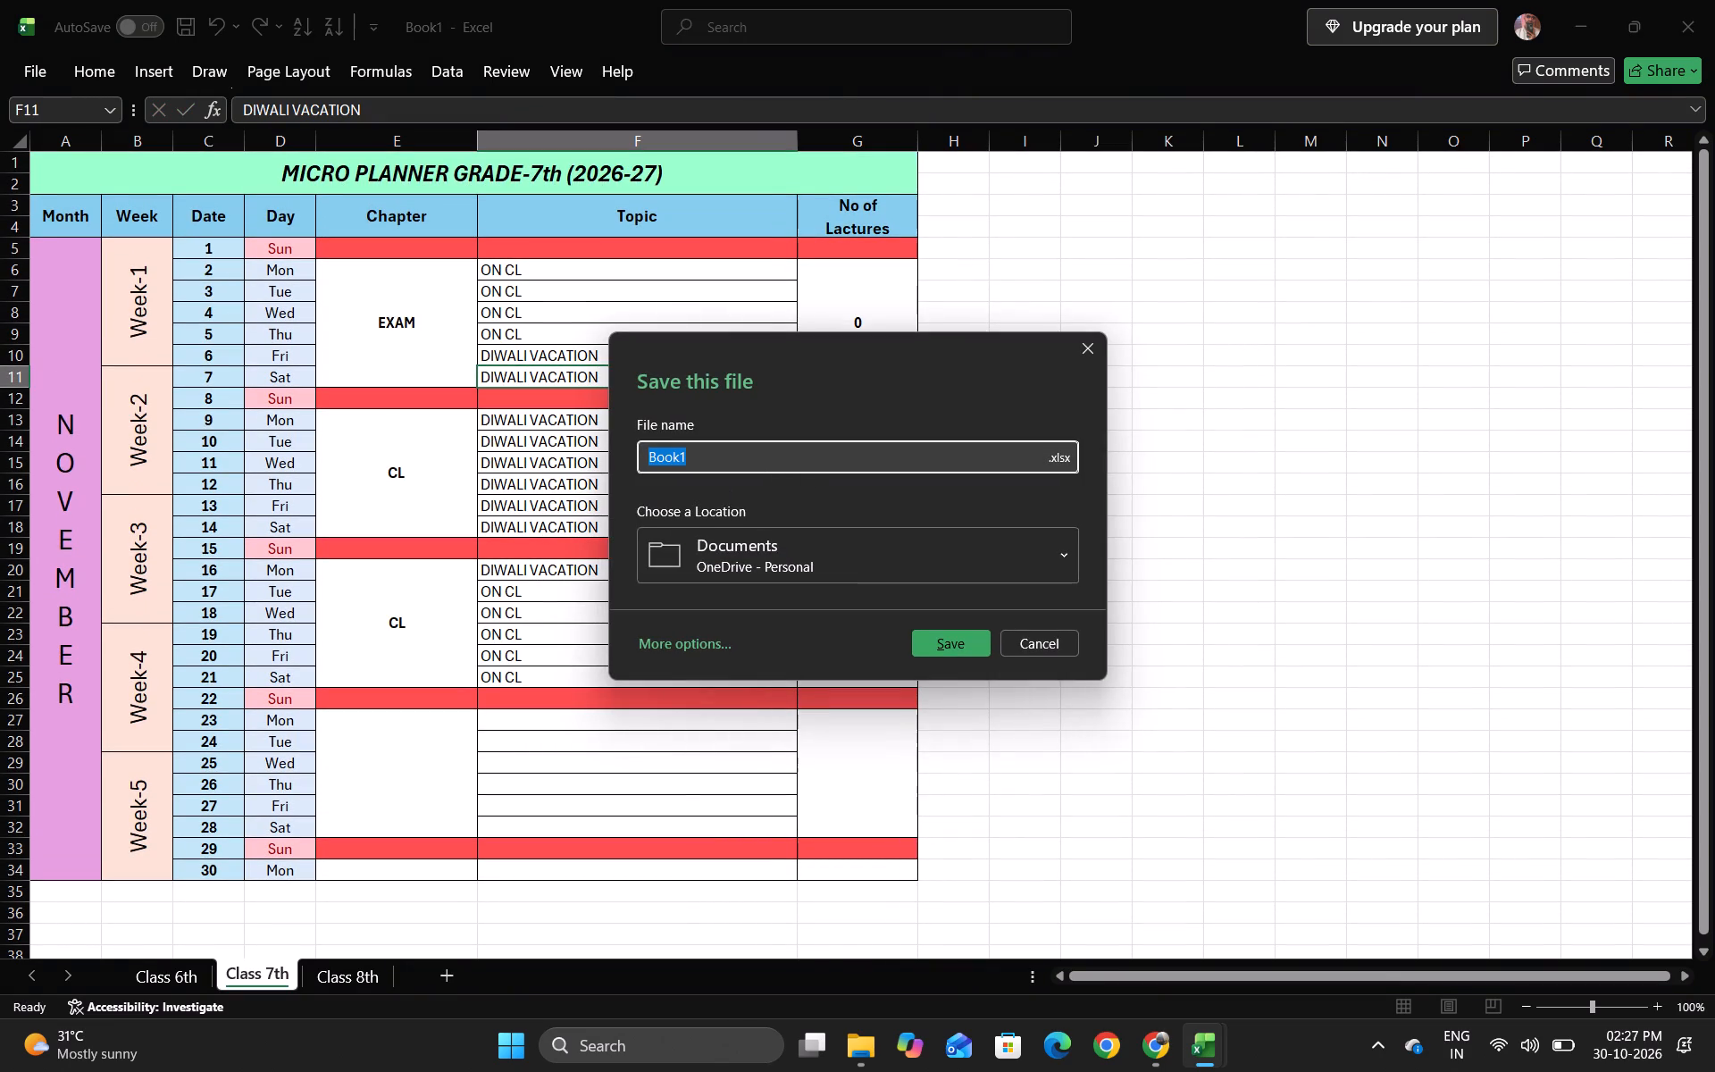
click(750, 461)
drag(750, 461, 653, 461)
text(NOVEMBE)
key(shift+BackSpace)
key(shift+BackSpace)
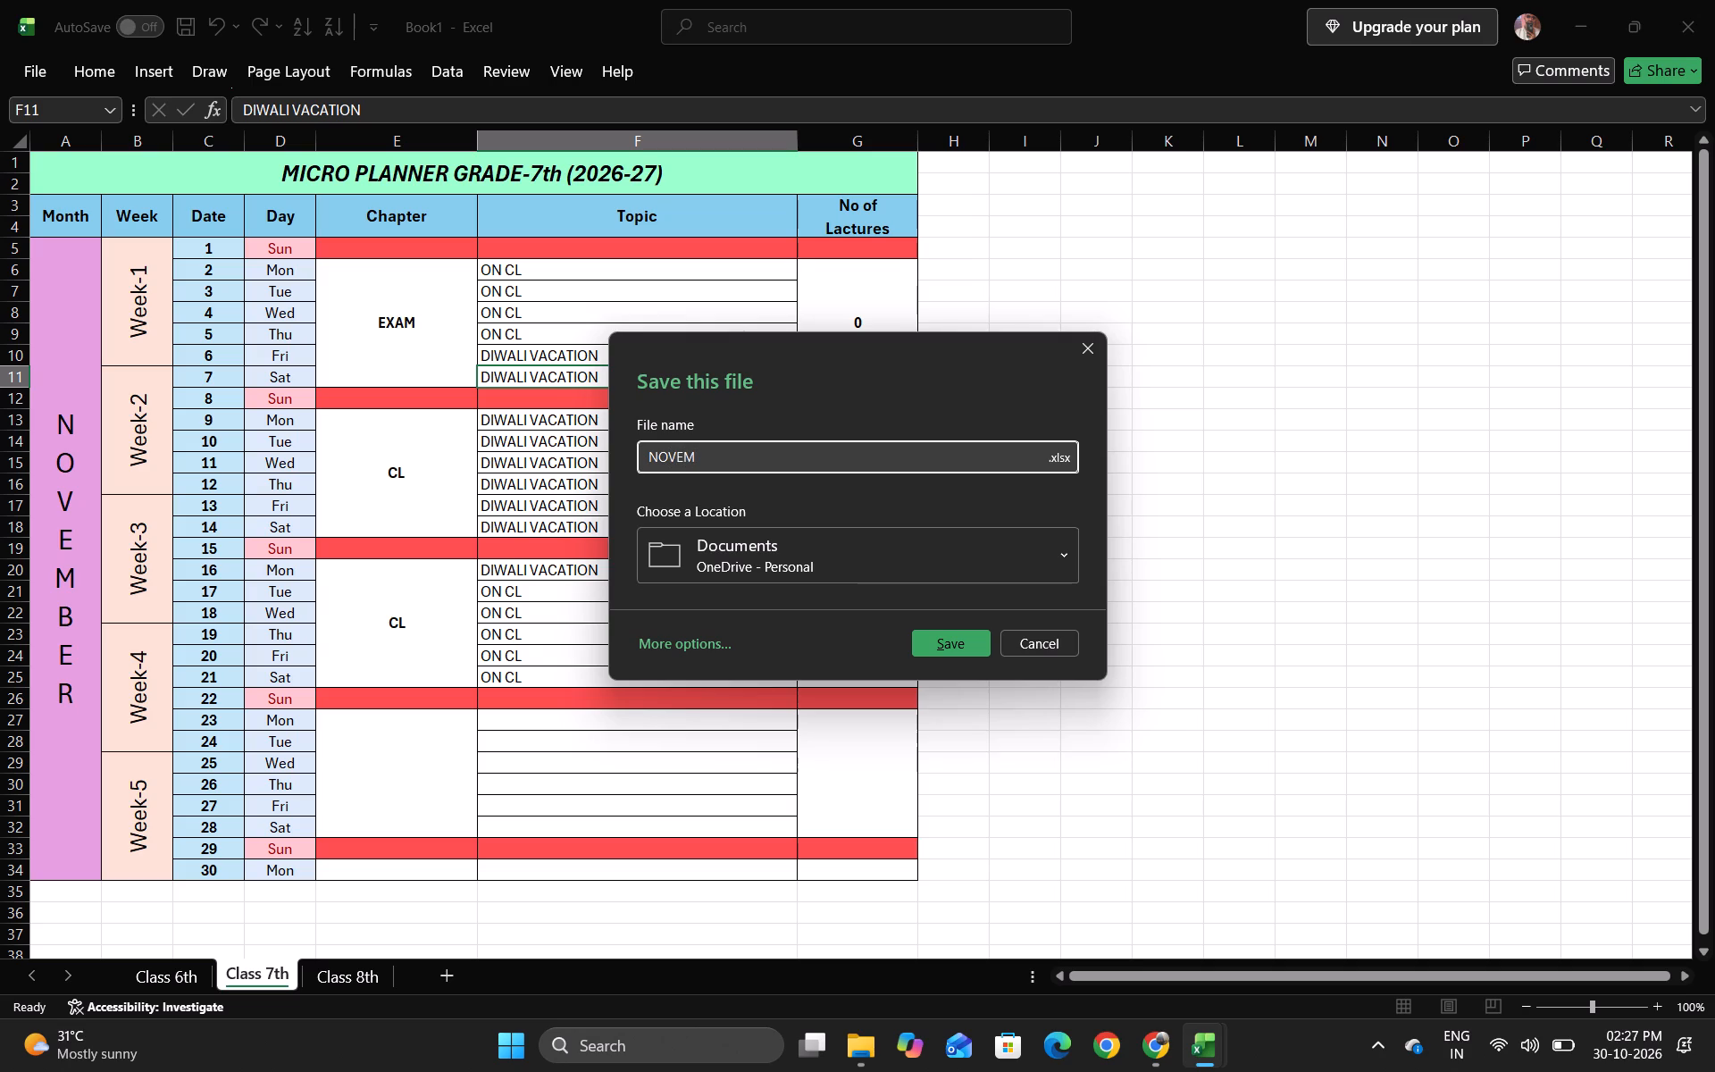
text(BER PLANNE)
key(shift+BackSpace)
key(shift+BackSpace)
key(shift+BackSpace)
key(shift+BackSpace)
key(shift+BackSpace)
key(shift+BackSpace)
text(Teaching Planner)
Choose the teacher's folder directly under D: » SSYD School as the location and save the workbook.
click(880, 580)
click(798, 255)
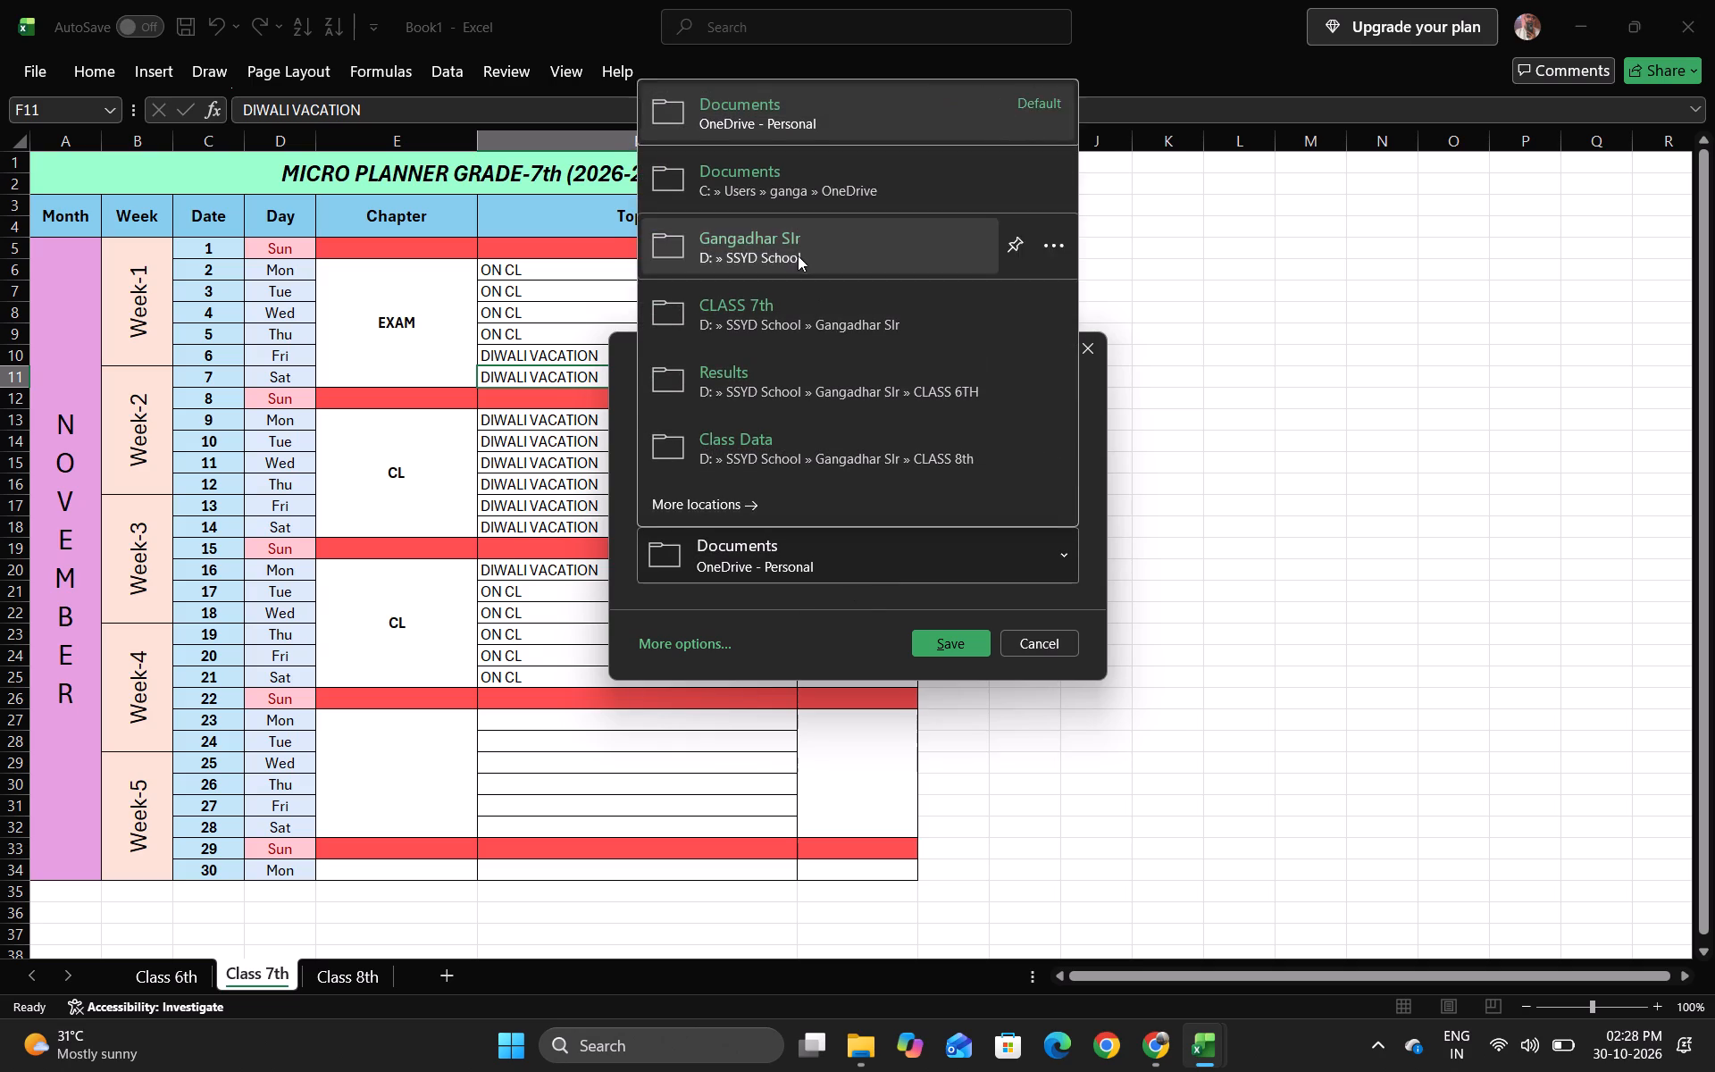
click(952, 646)
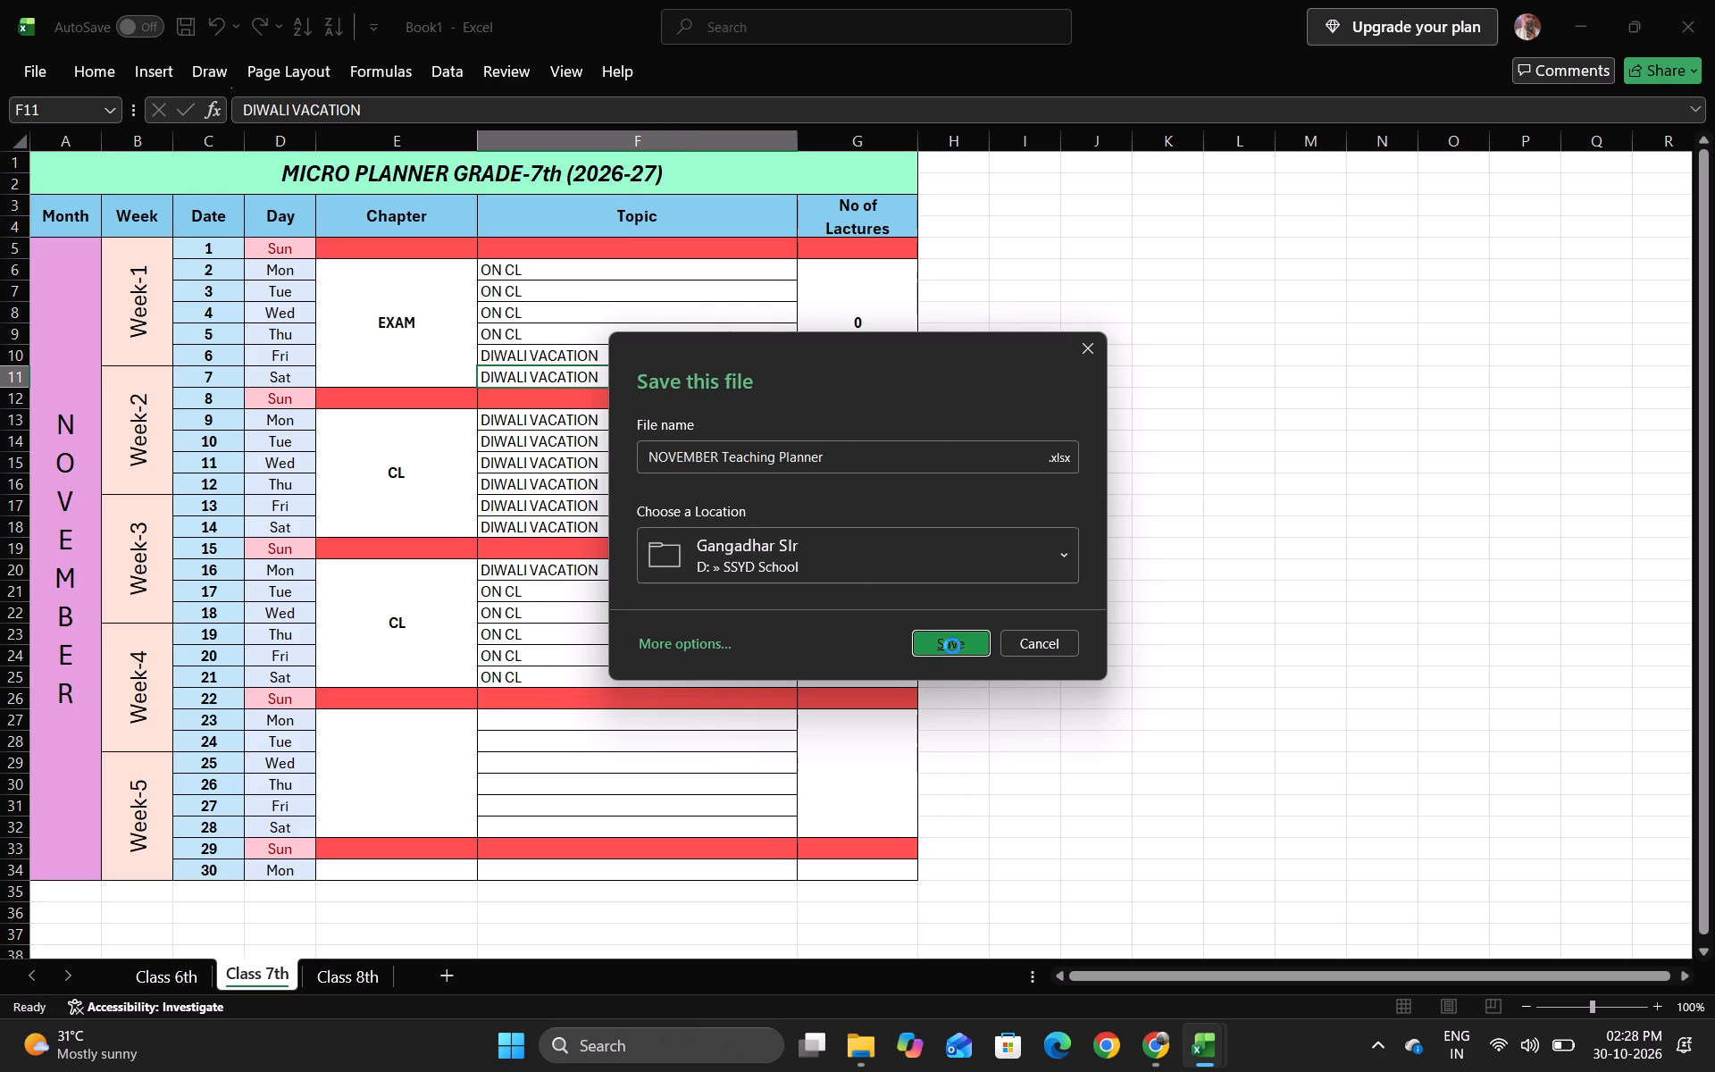
key(ctrl+s)
key(ctrl+s)
key(ctrl+s)
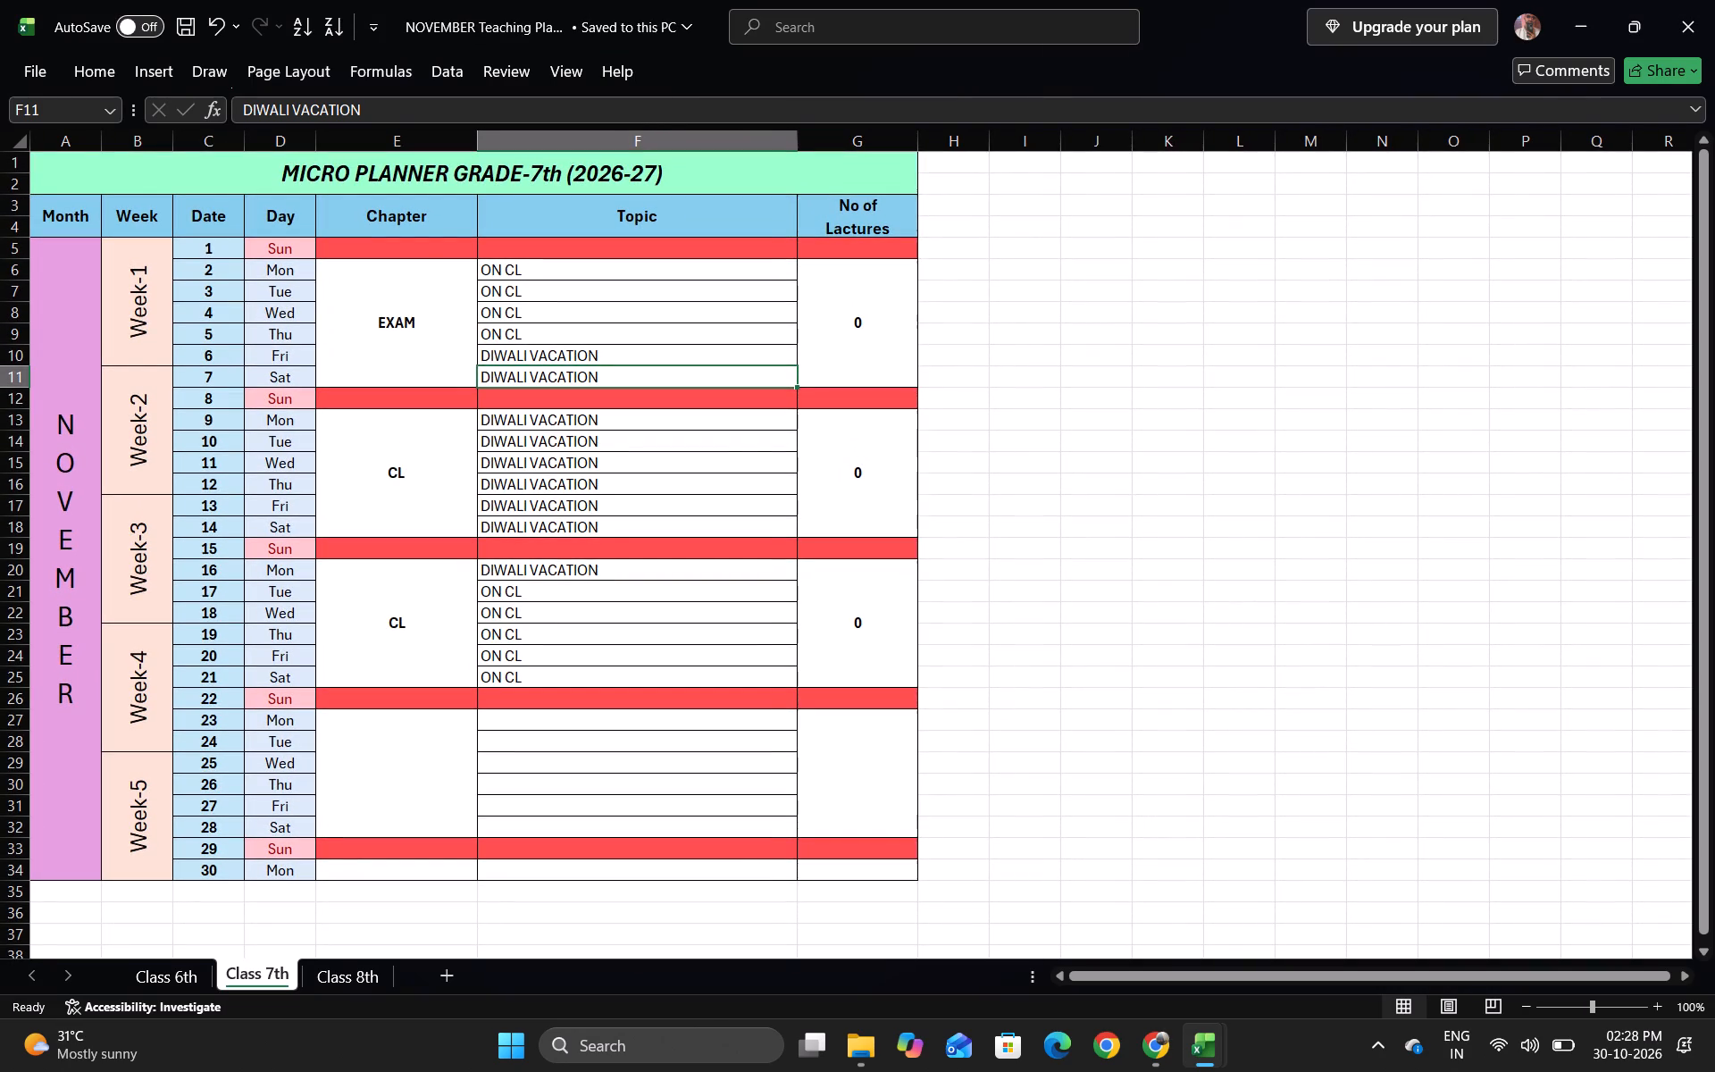
Enter Prime Time as the Chapter for the 23–28 November block on the Class 6th sheet.
click(452, 814)
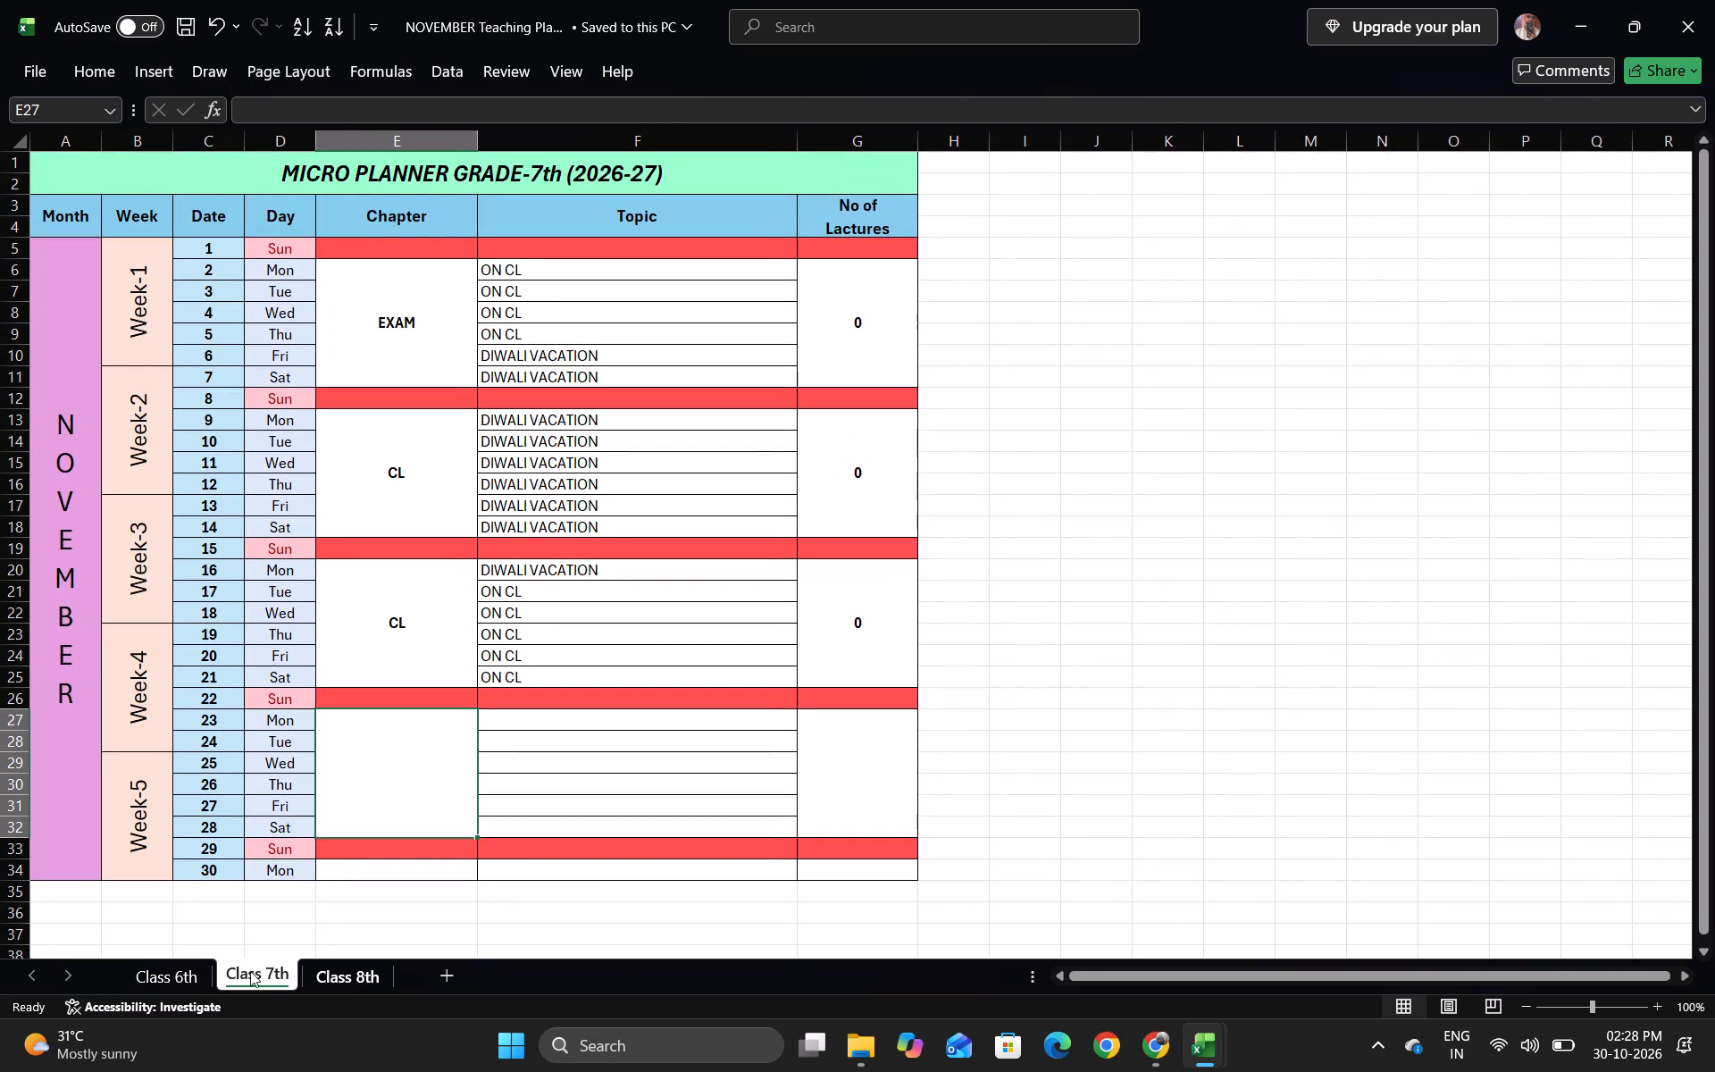
click(183, 976)
click(344, 764)
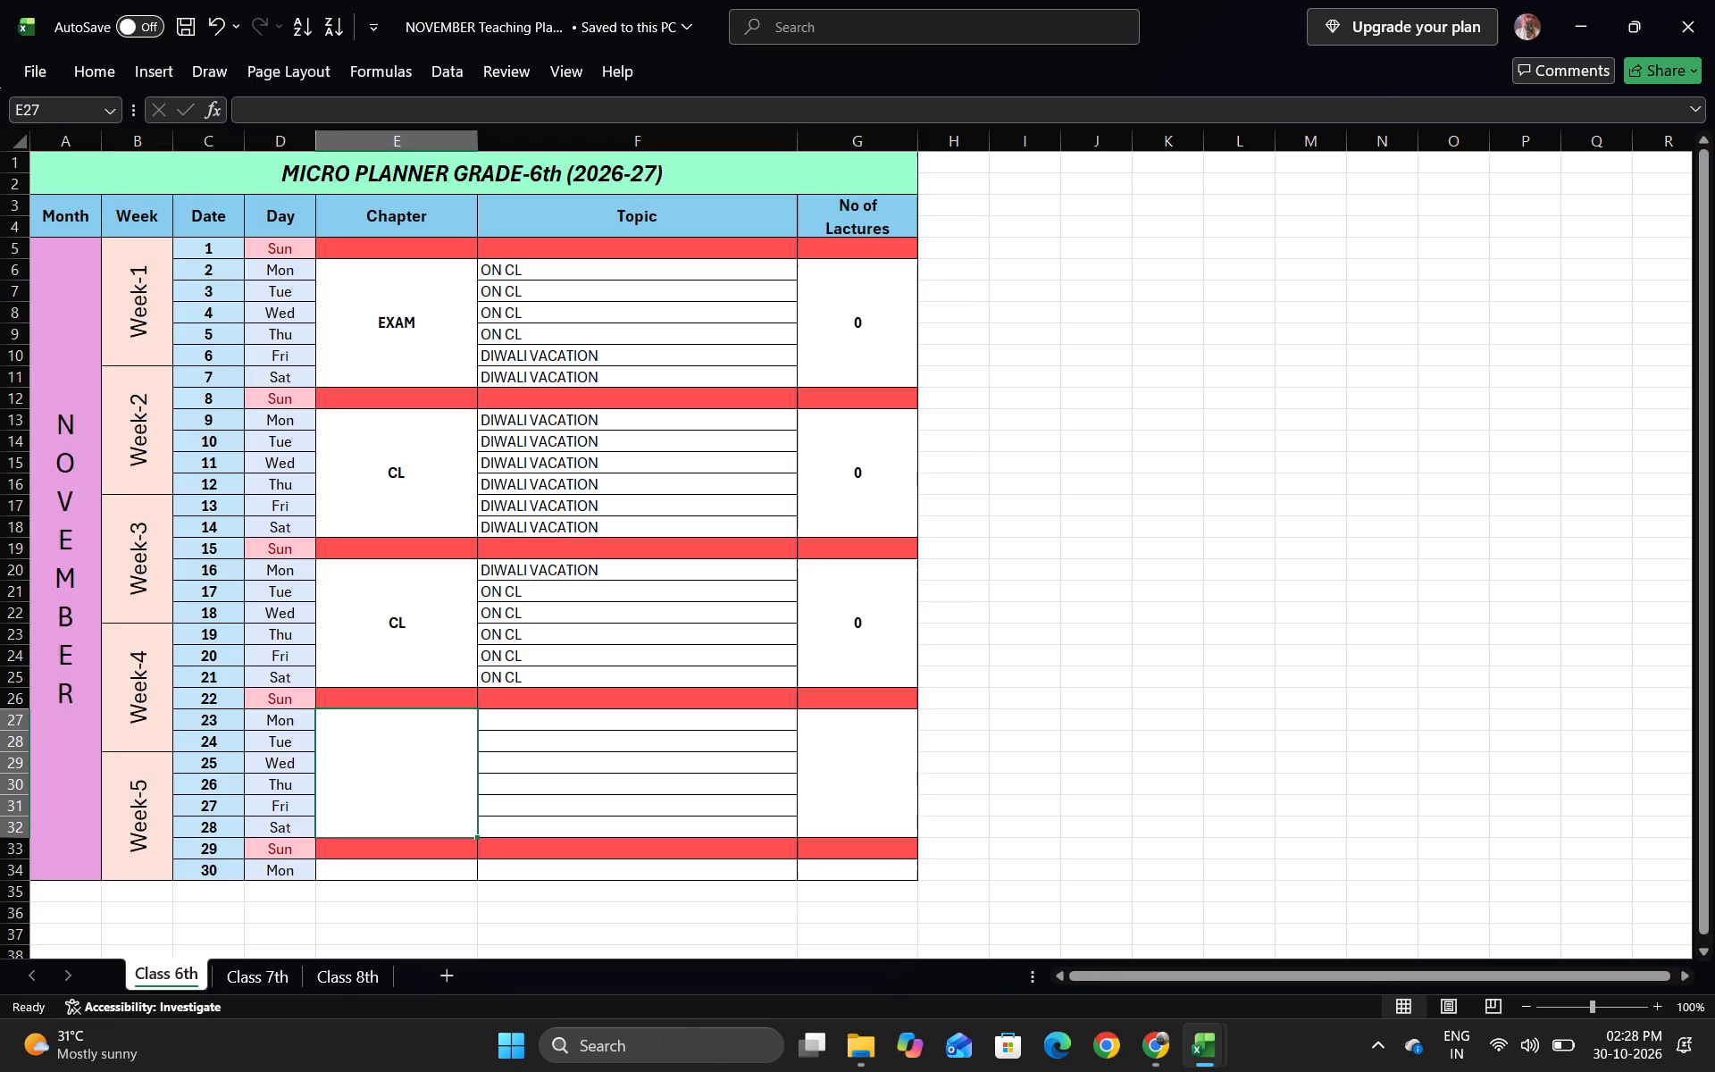
text(Prime Time)
key(Right)
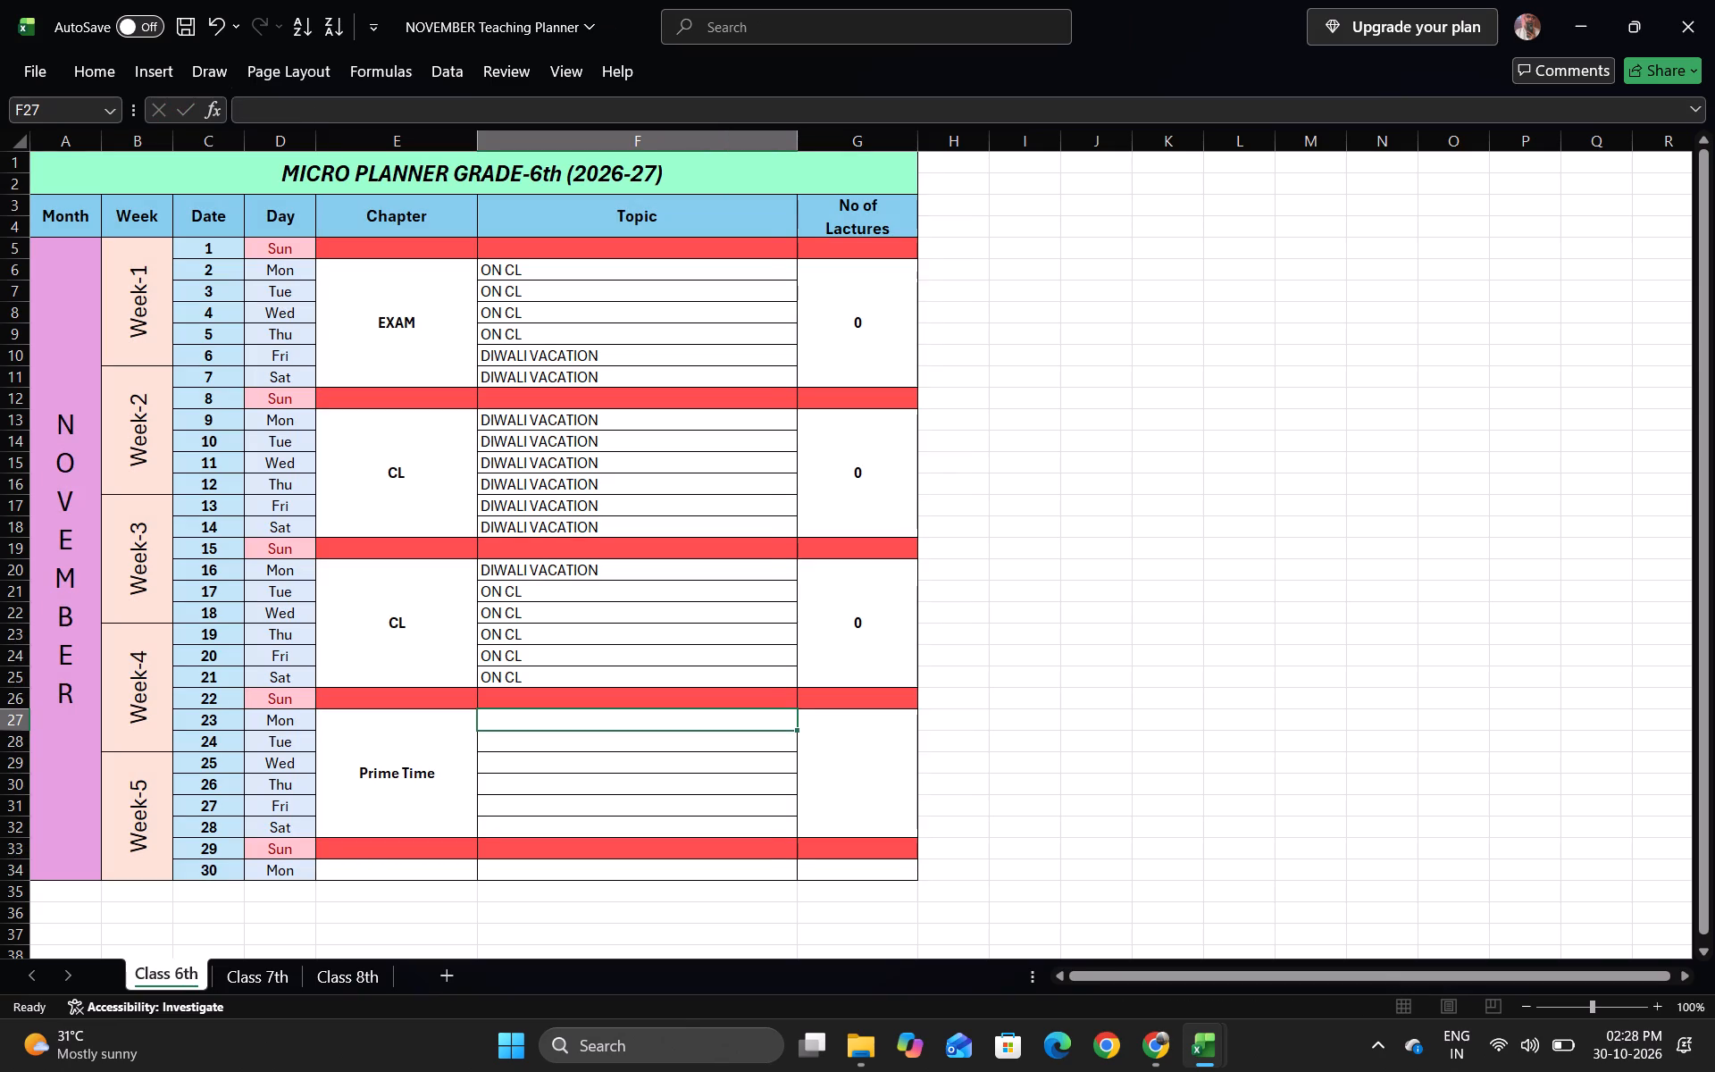
Enter the topics Prime Numbers for 23 November and Divisiblity Test for 24 November.
text(Prime Numbers)
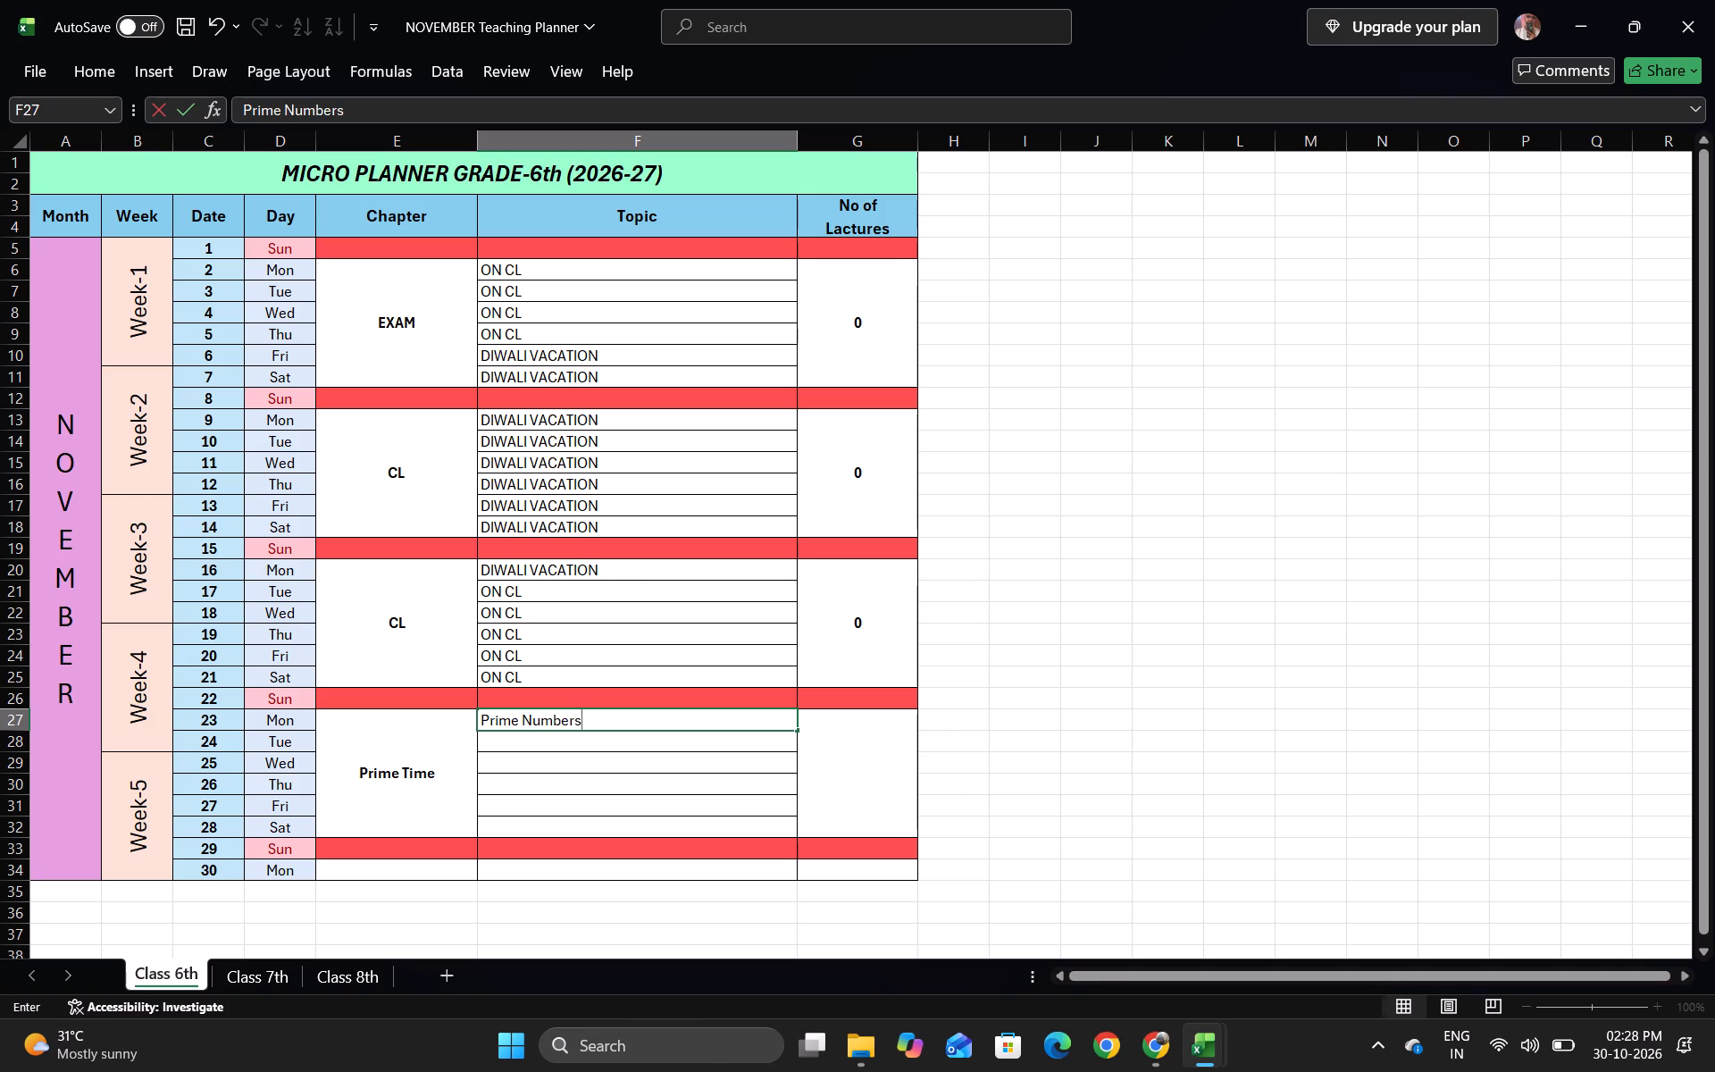
key(Down)
text(Divi)
text(siblity Test)
key(Down)
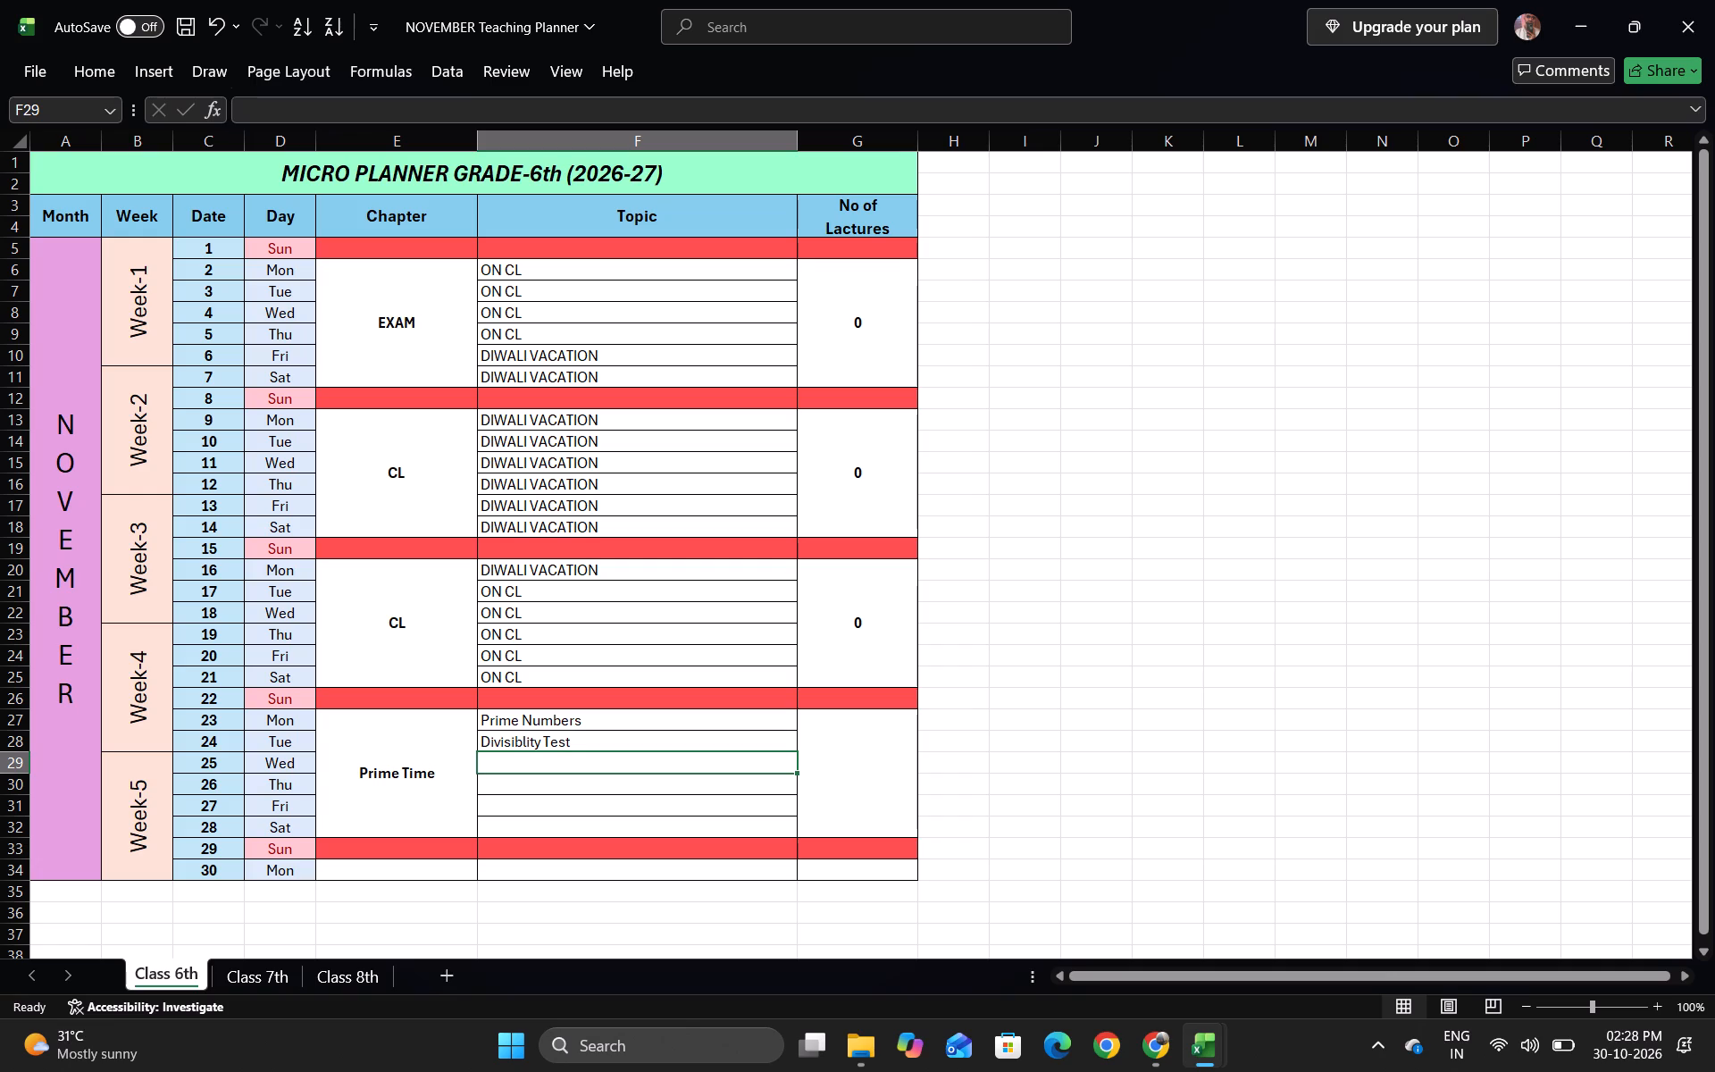
click(1148, 1056)
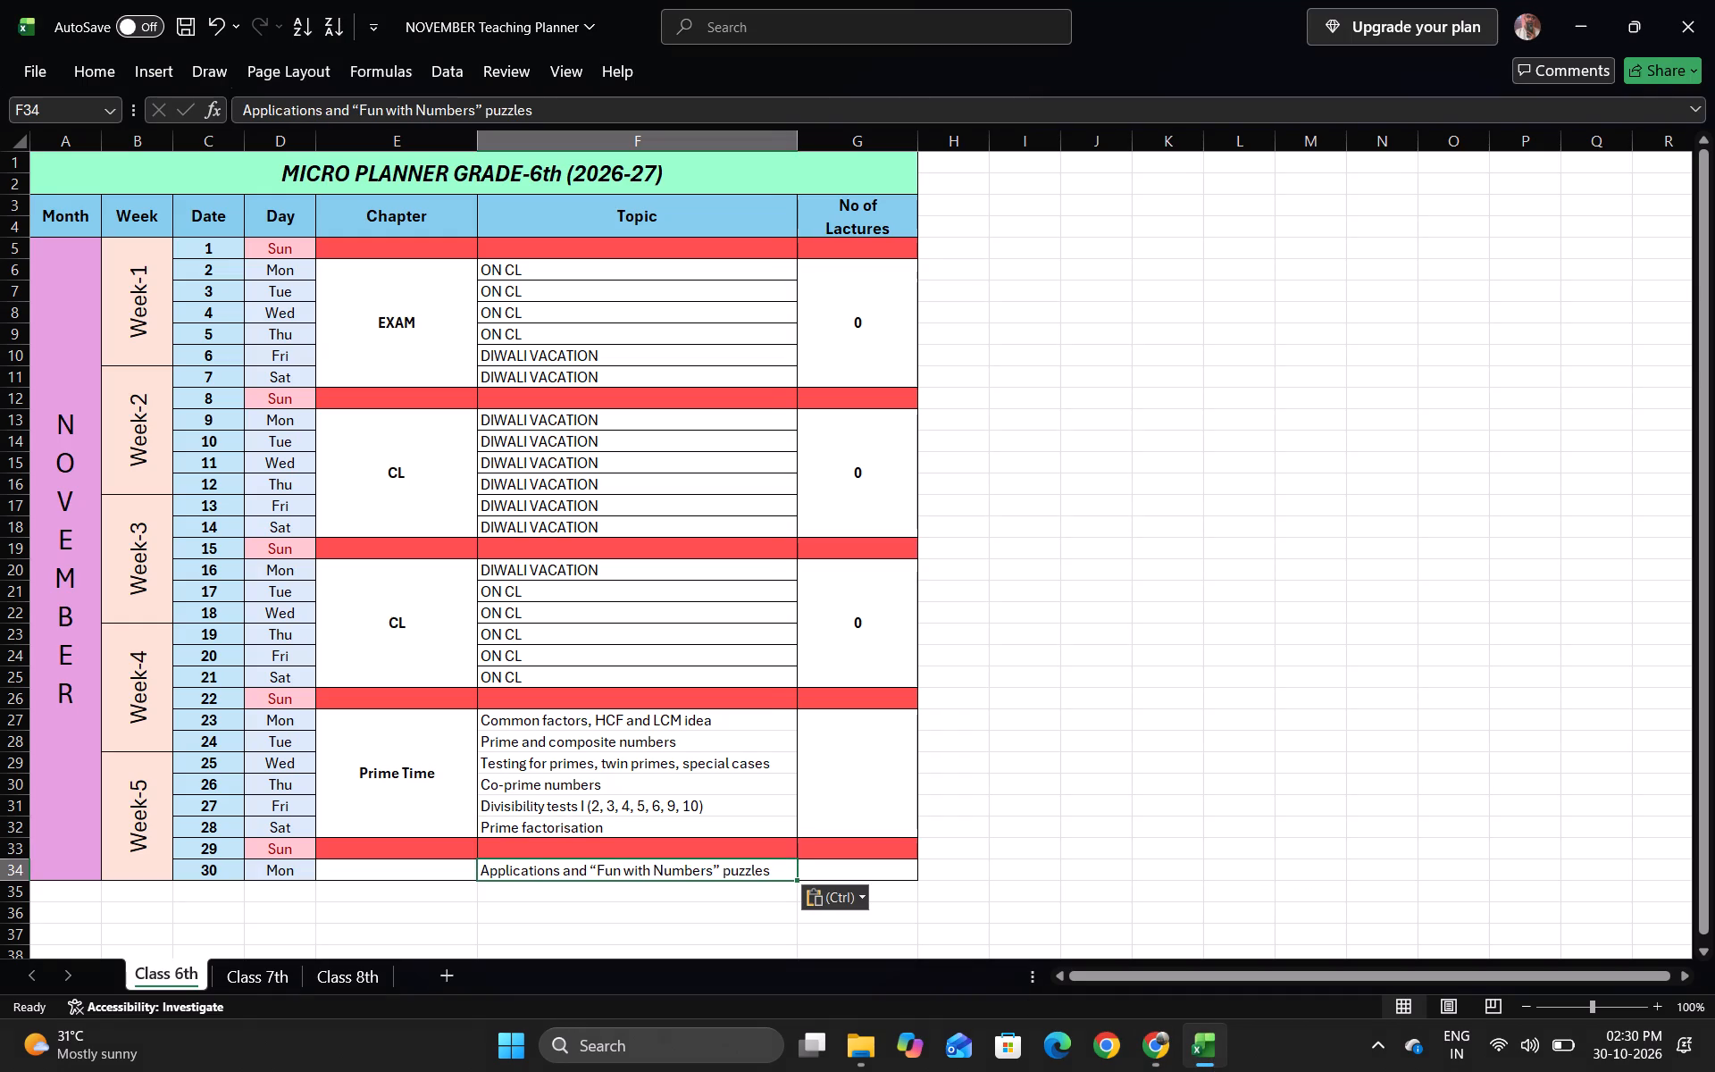
Enter the lecture counts for Class 6th: 6 for the 23–28 November Prime Time block and 1 for 30 November.
click(818, 775)
key(6)
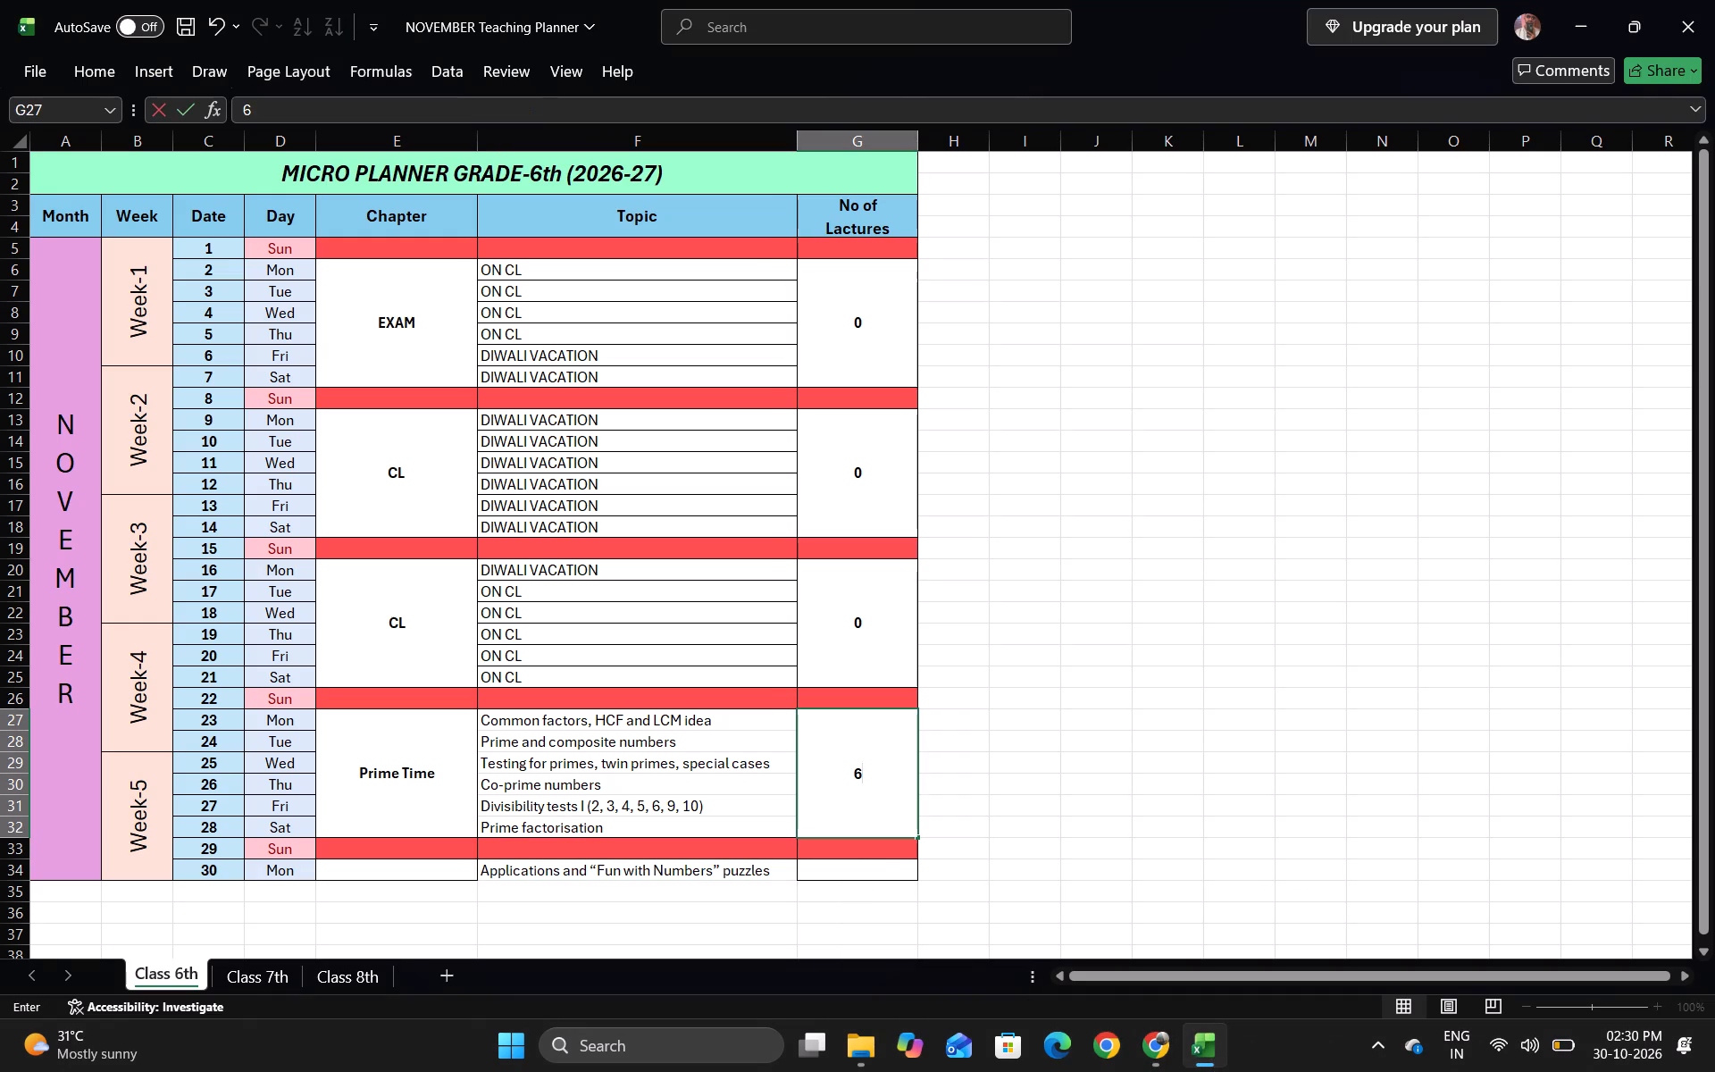
key(Down)
key(Down)
key(1)
key(Down)
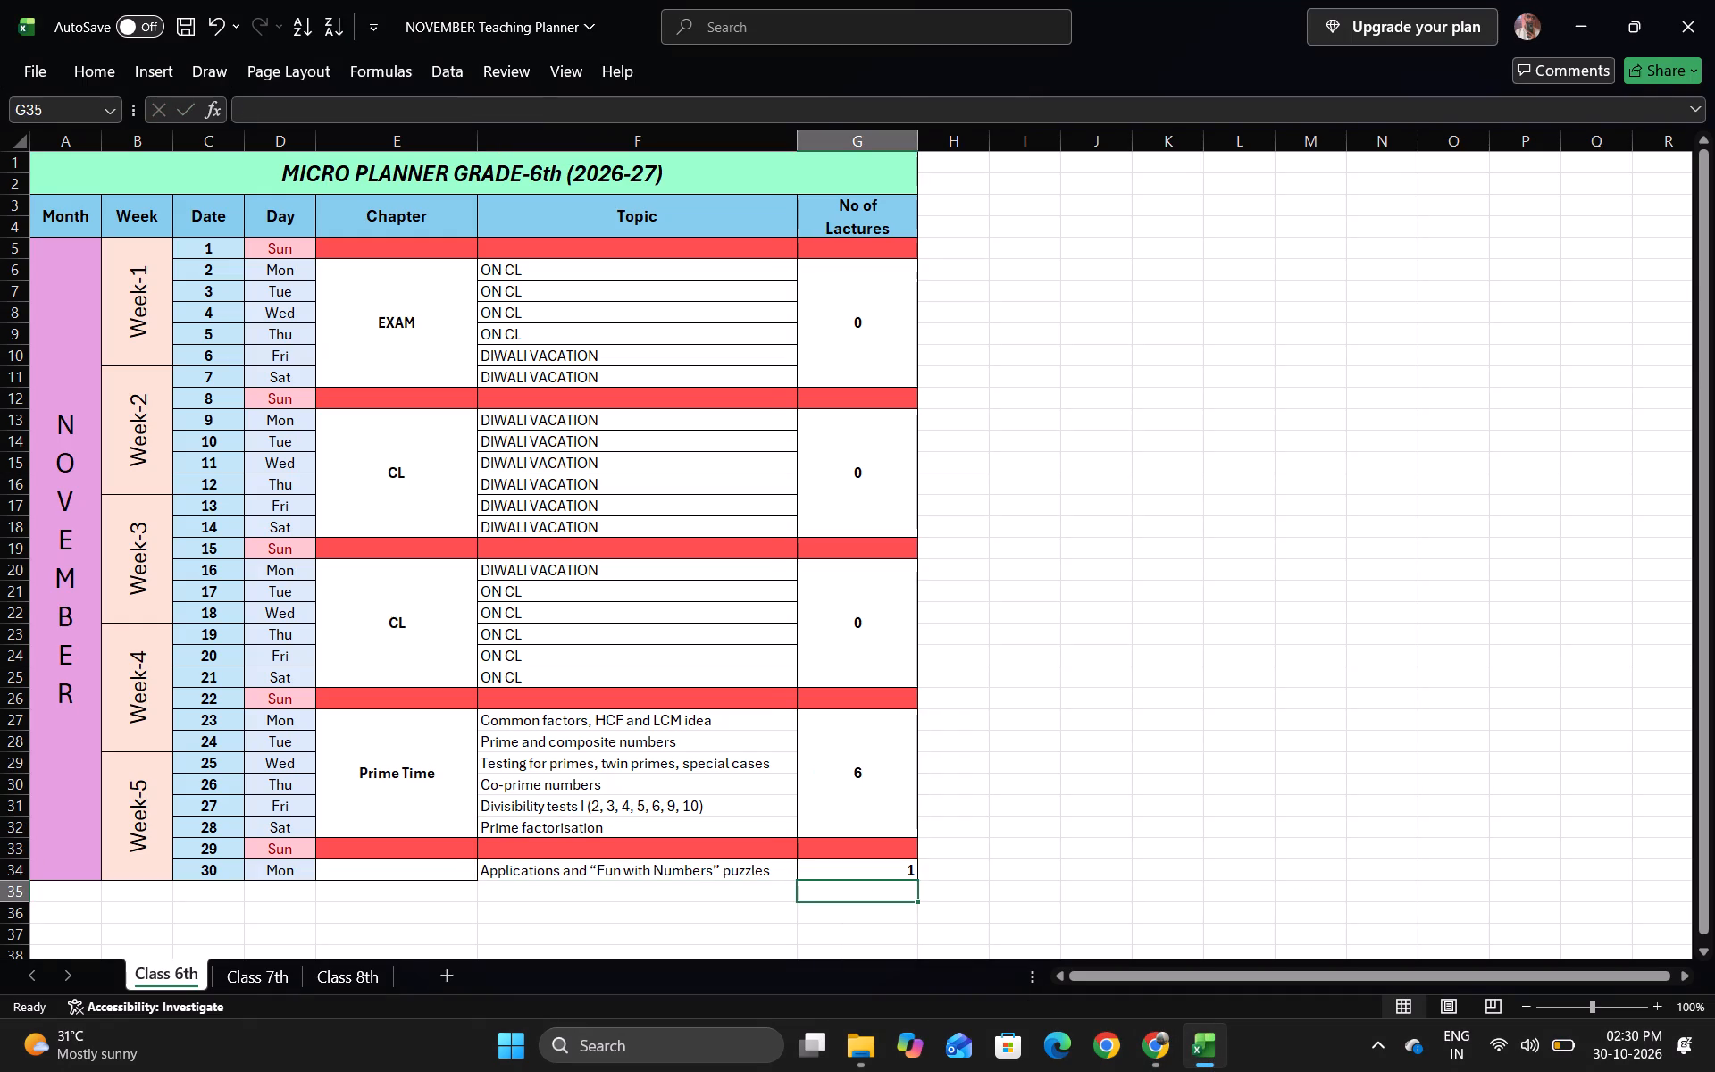
key(Up)
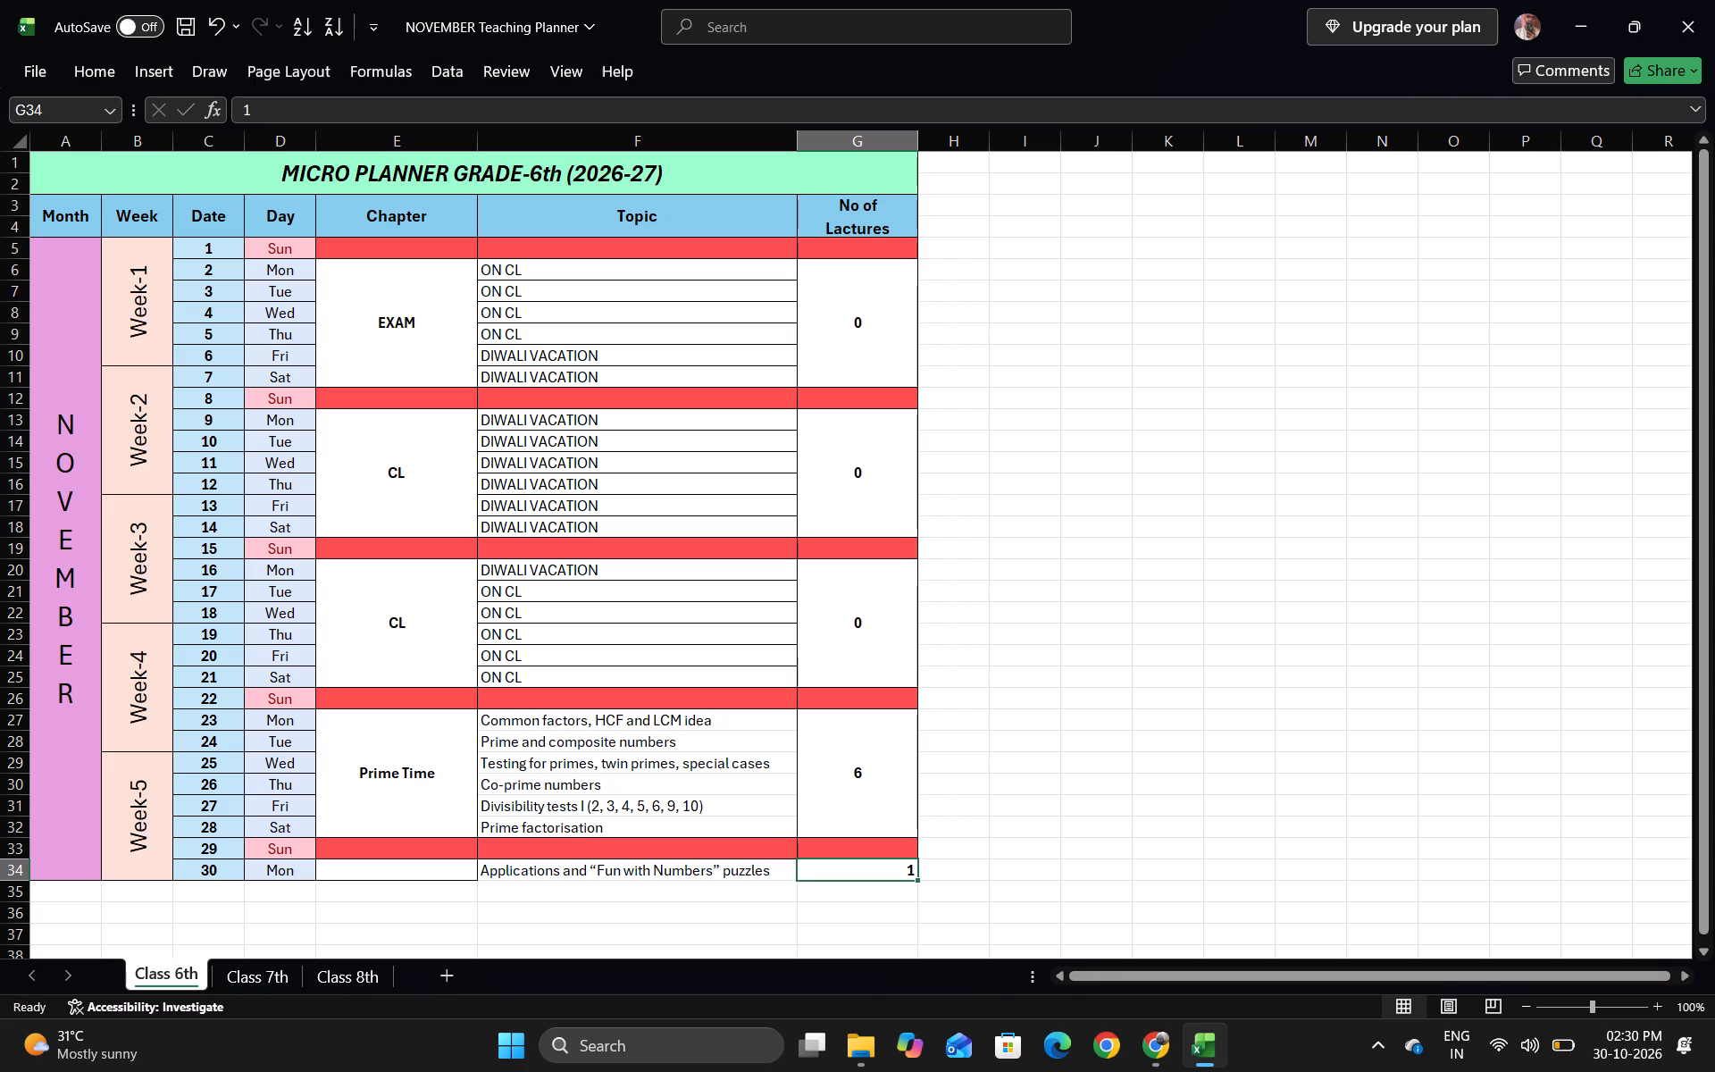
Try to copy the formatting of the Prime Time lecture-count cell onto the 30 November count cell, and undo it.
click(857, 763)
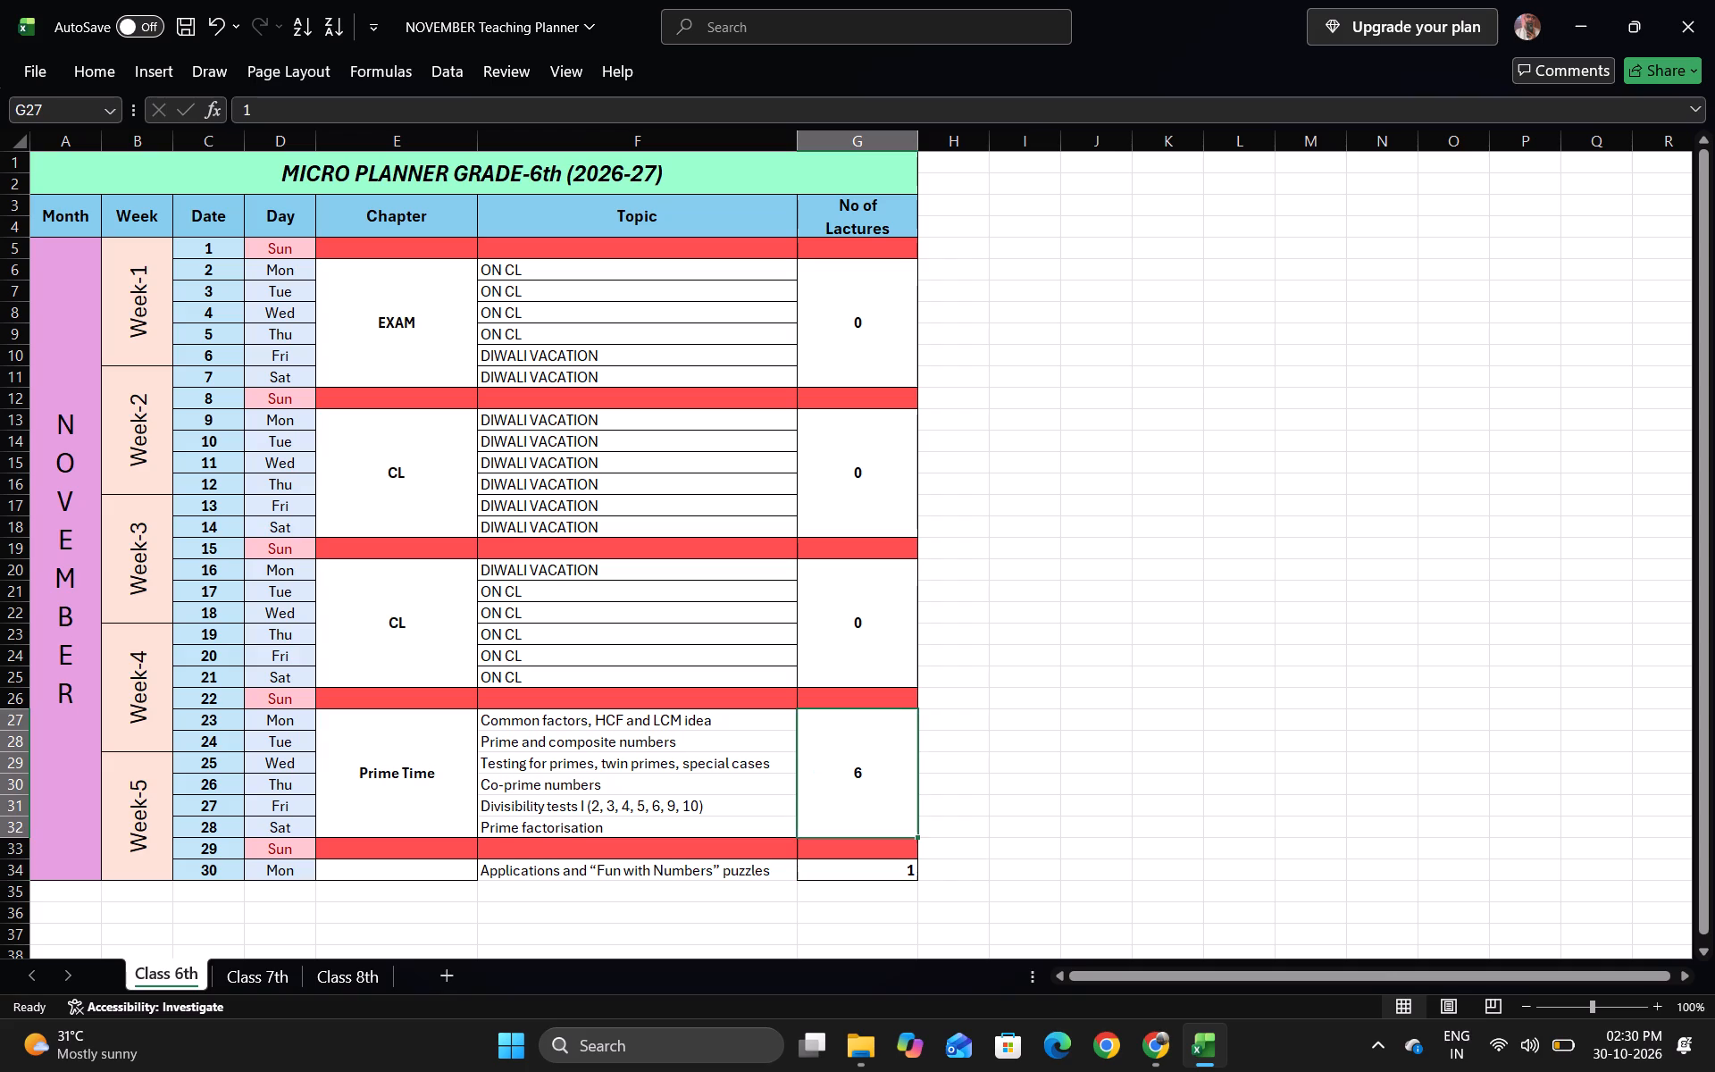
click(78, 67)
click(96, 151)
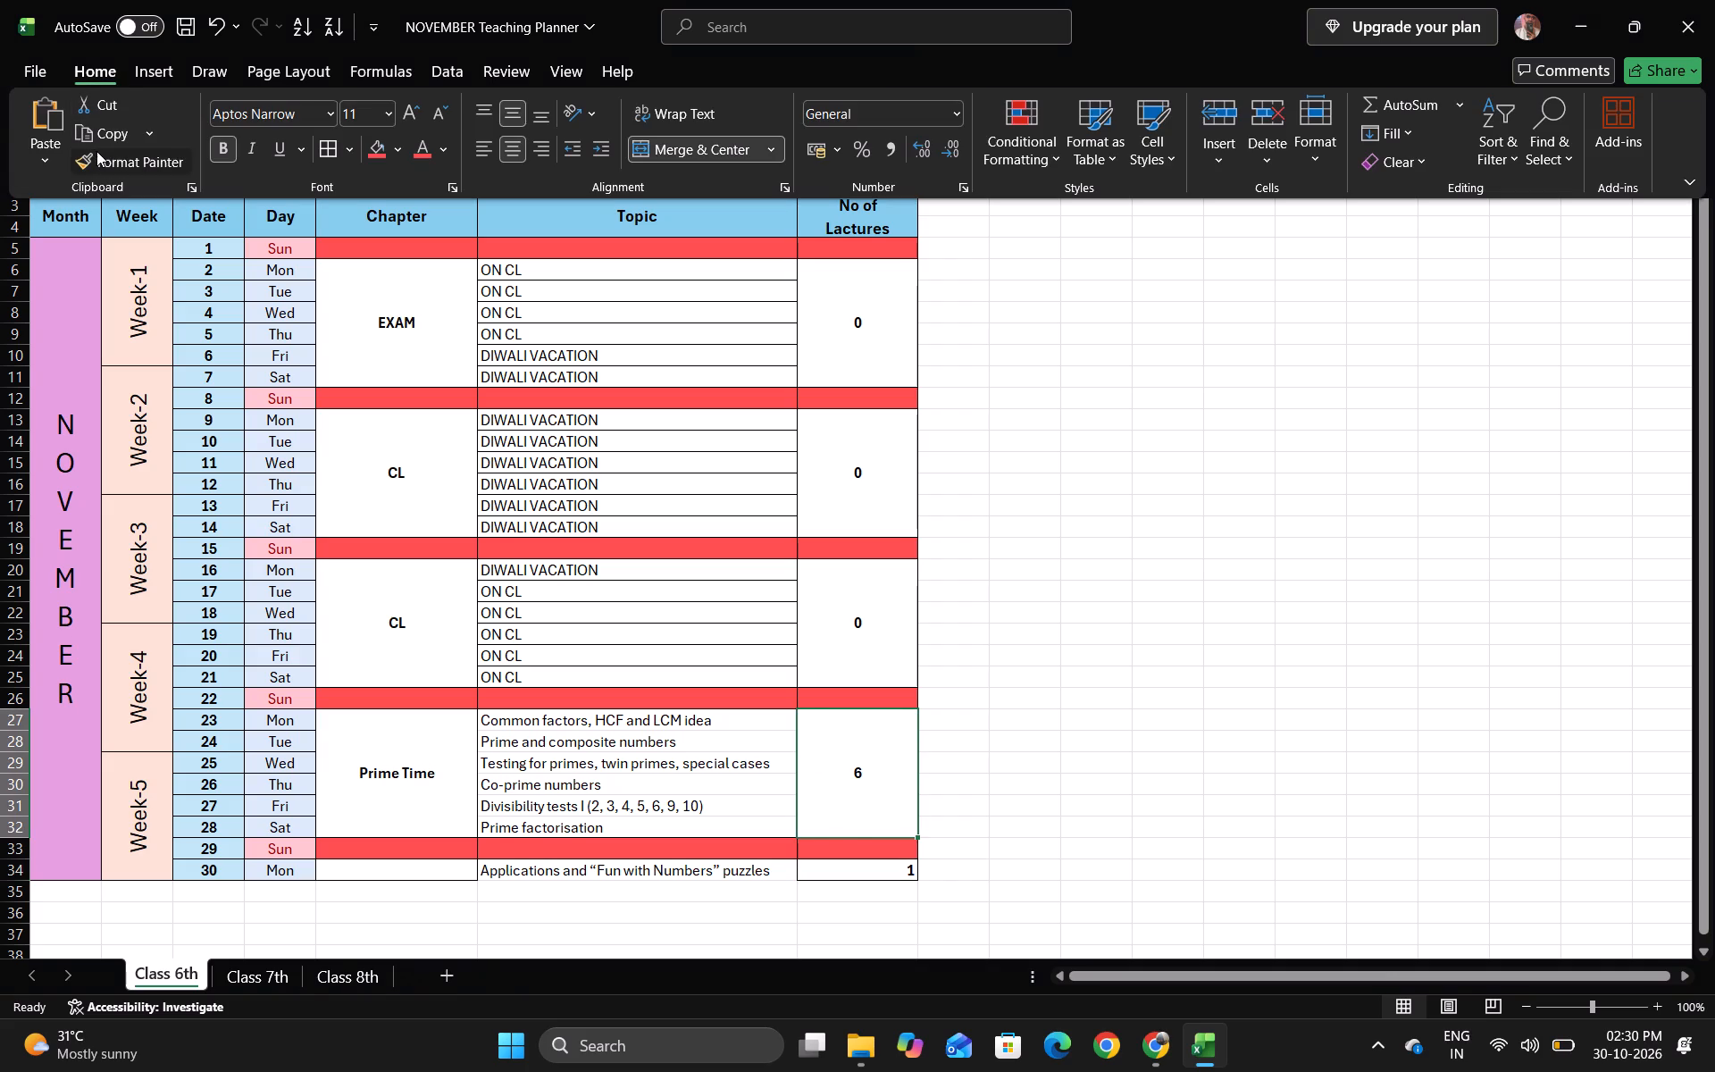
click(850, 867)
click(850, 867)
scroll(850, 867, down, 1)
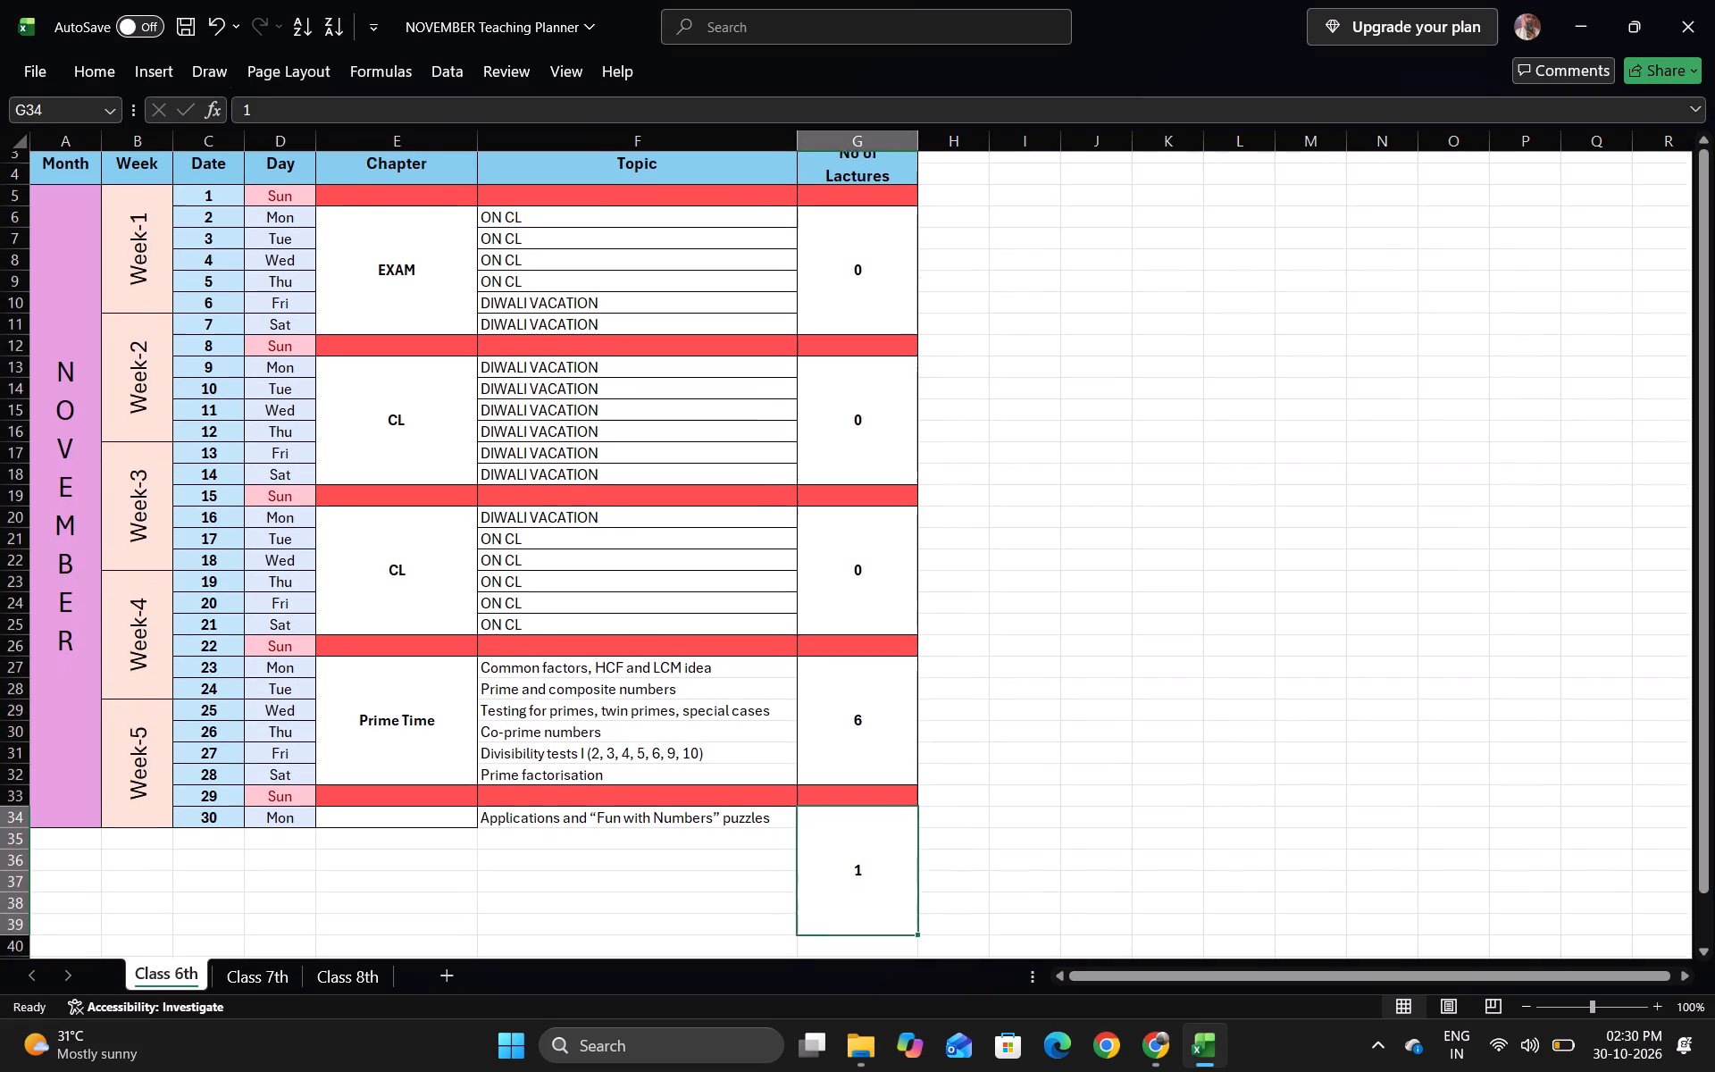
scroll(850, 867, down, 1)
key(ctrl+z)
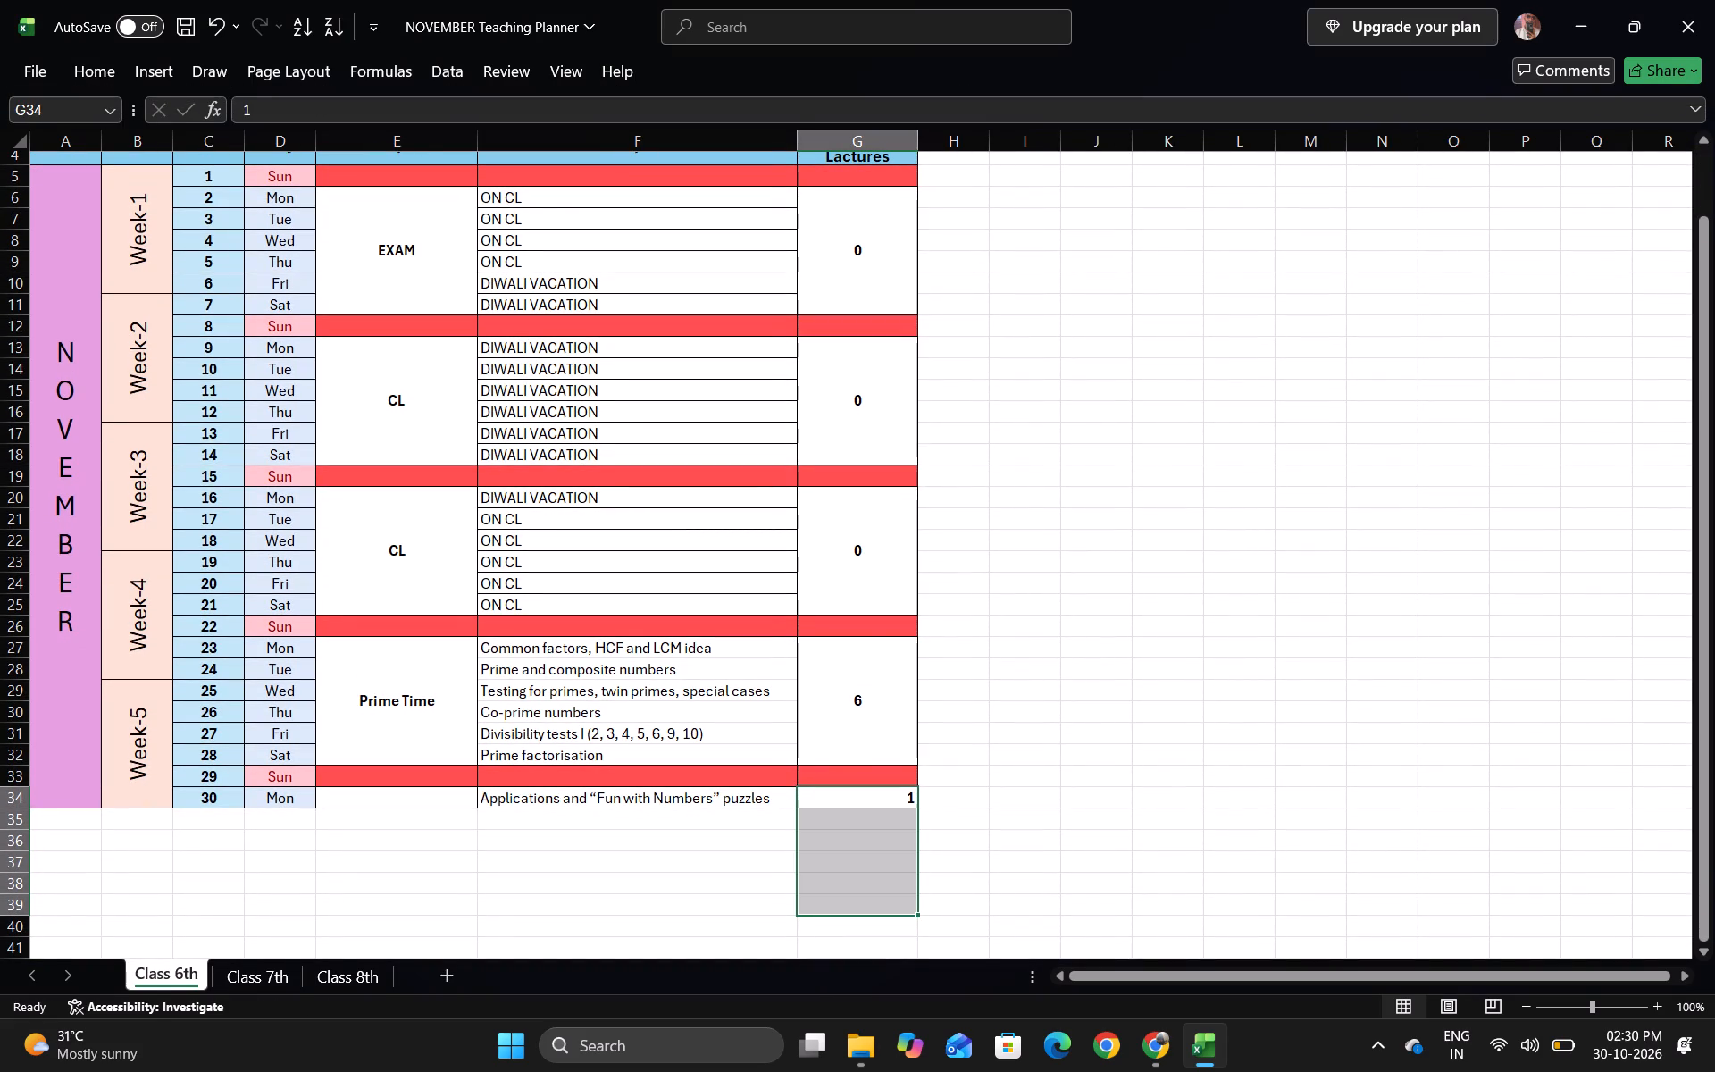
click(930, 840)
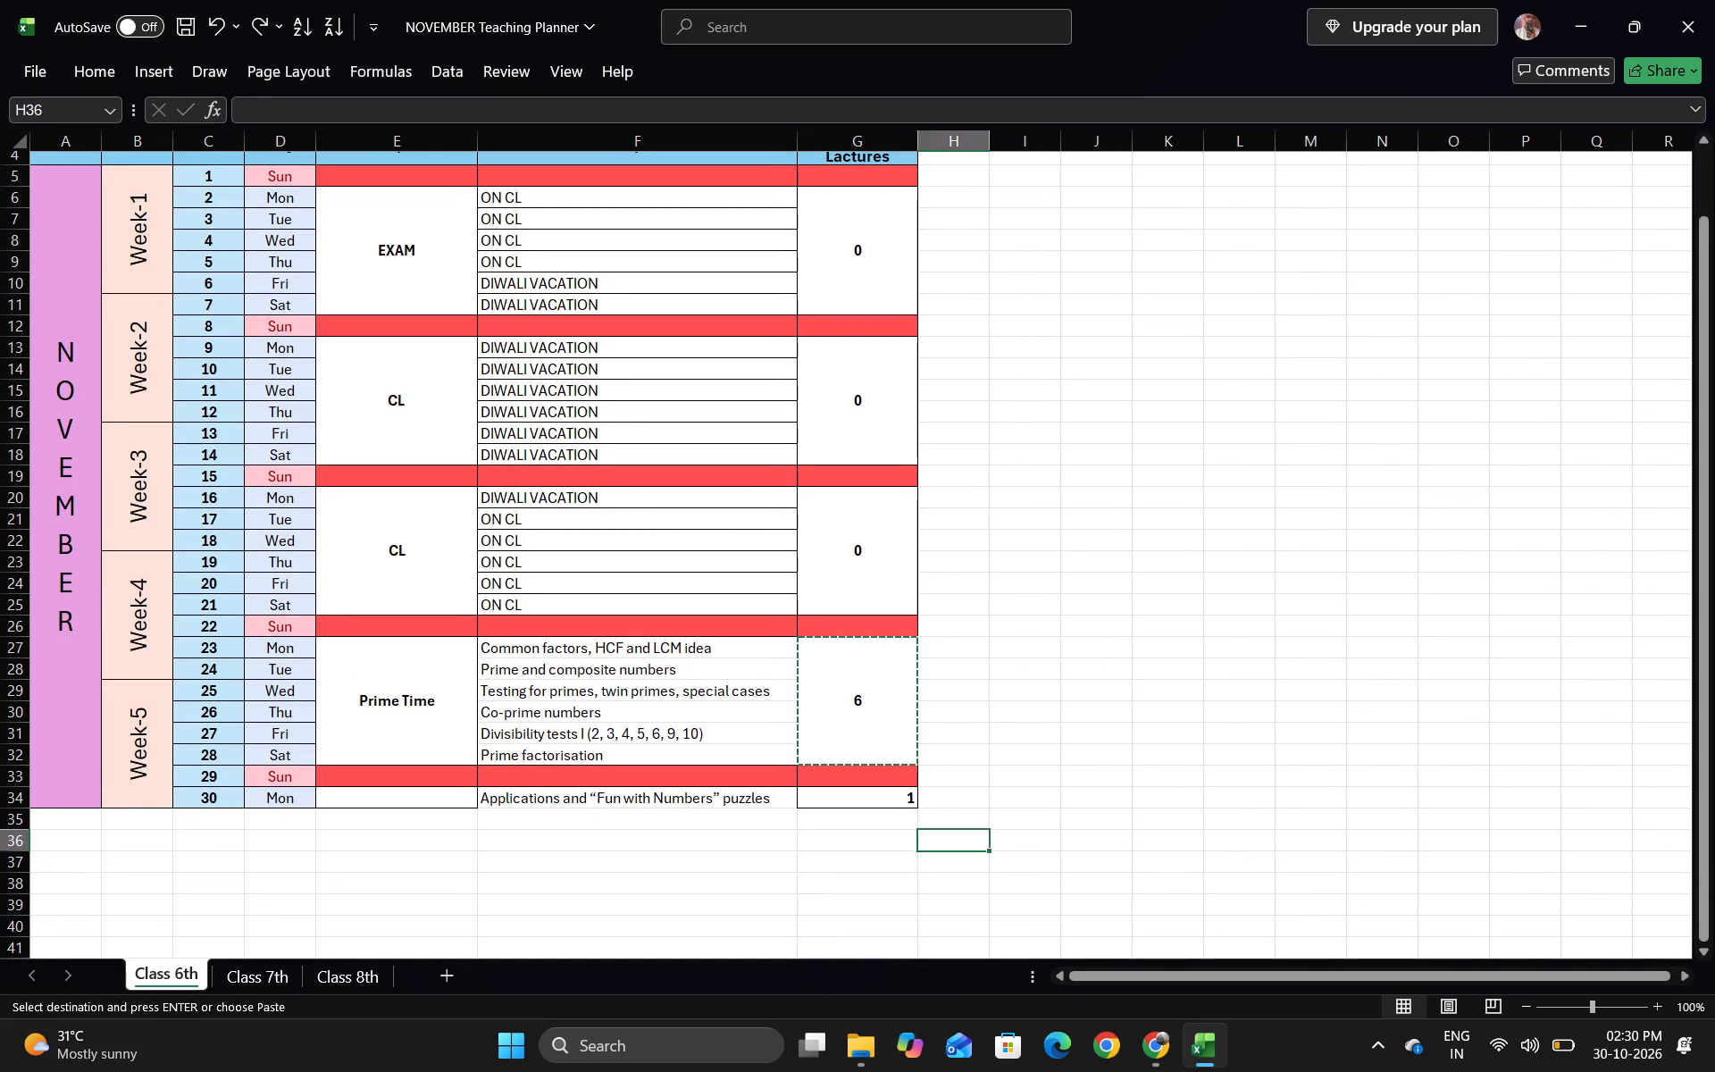
Centre the 30 November lecture count horizontally in its cell.
click(861, 801)
click(83, 70)
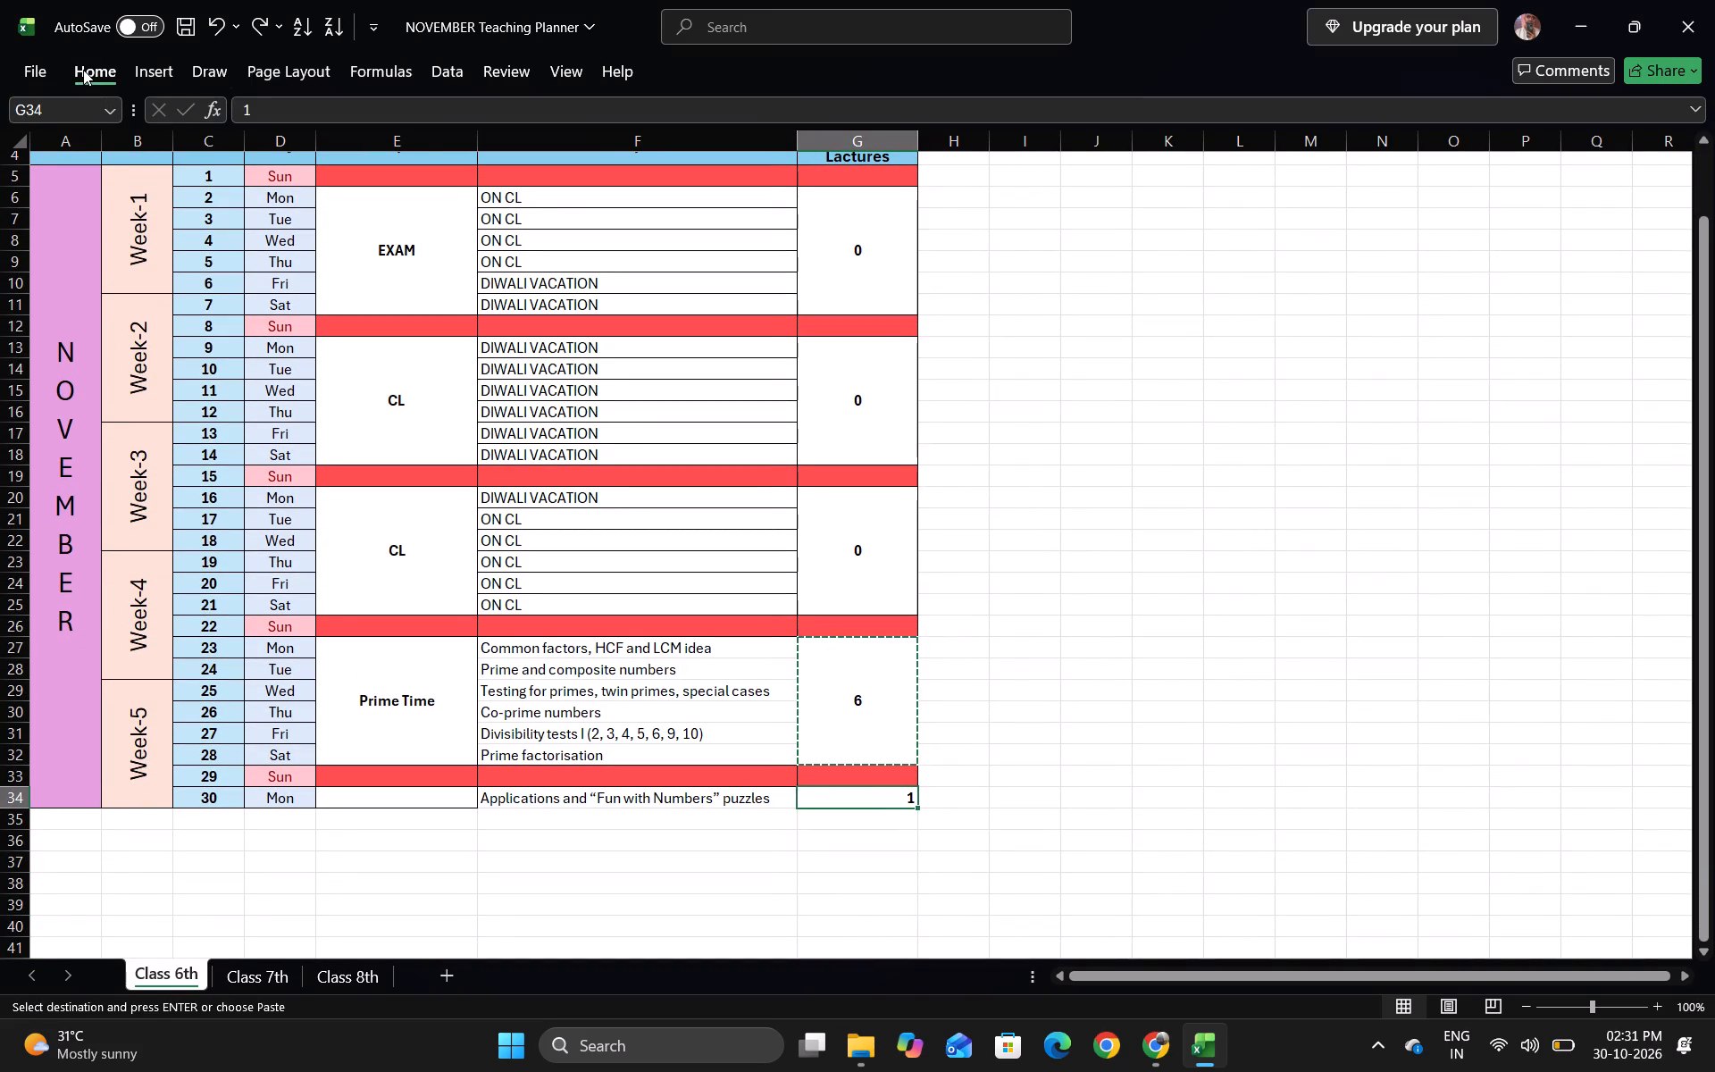
click(512, 149)
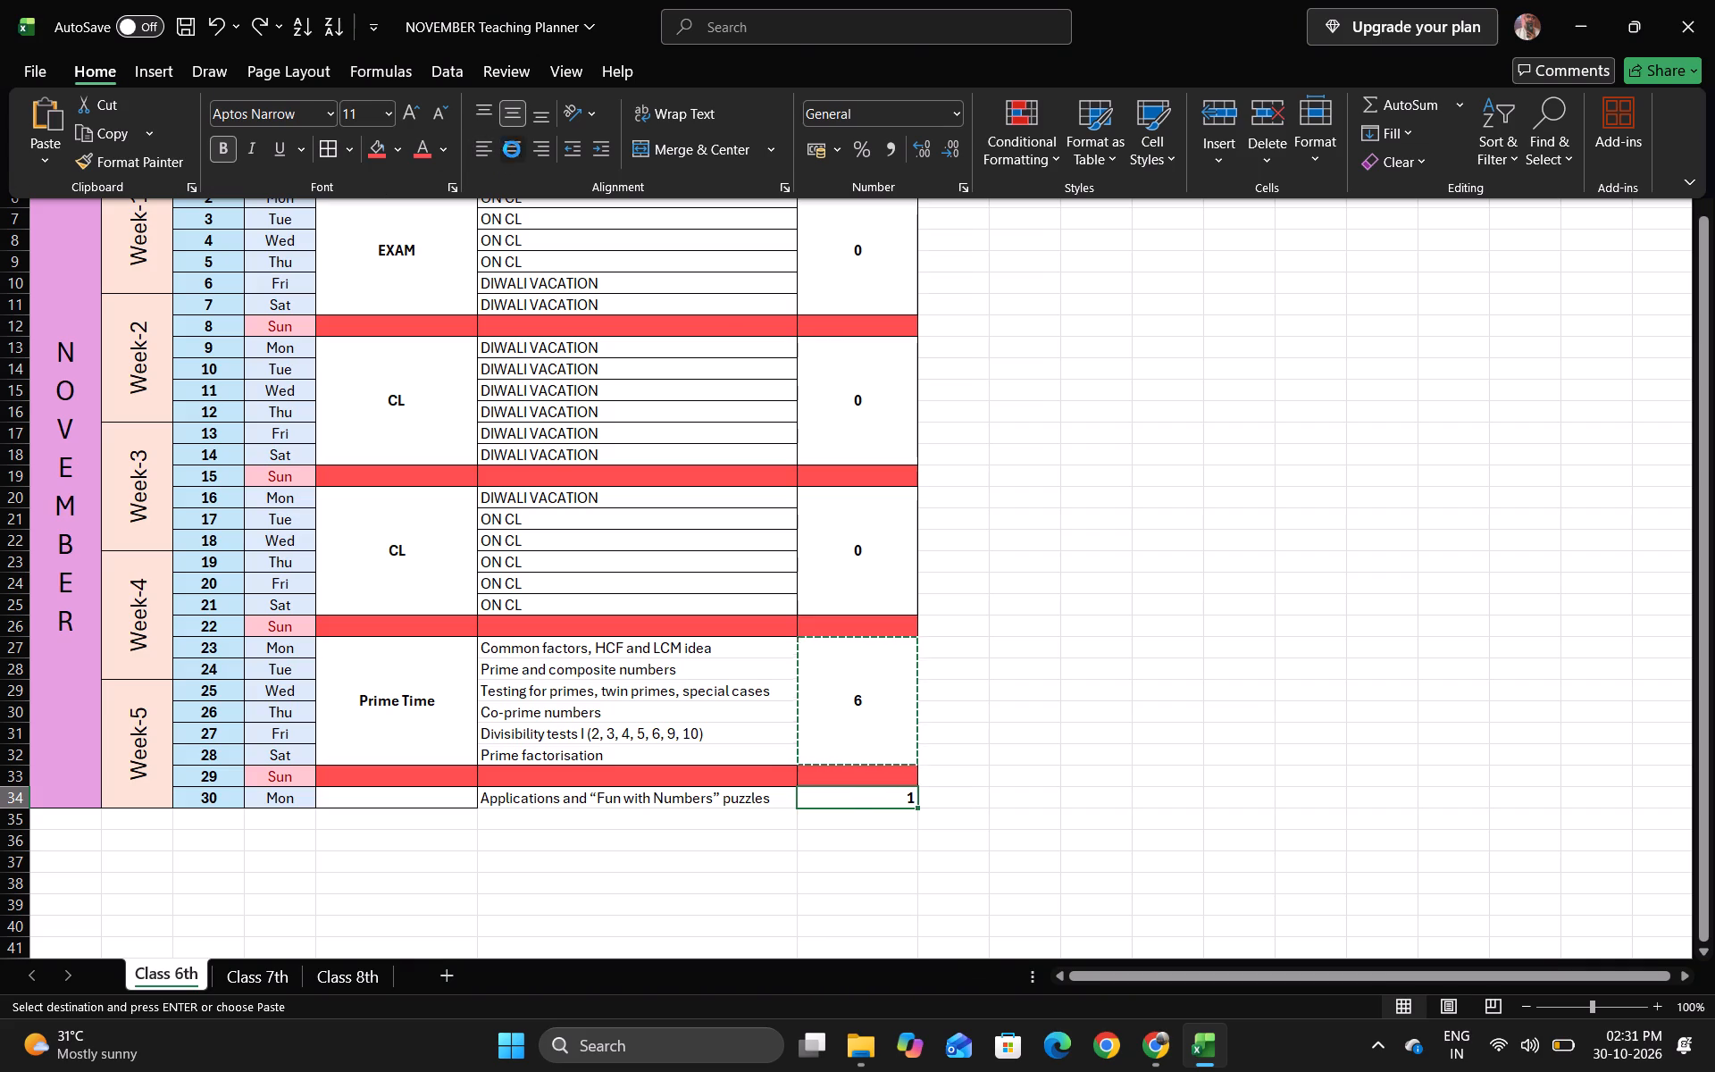
Apply borders to the 30 November Topic cell containing "Applications and “Fun with Numbers” puzzles".
click(690, 802)
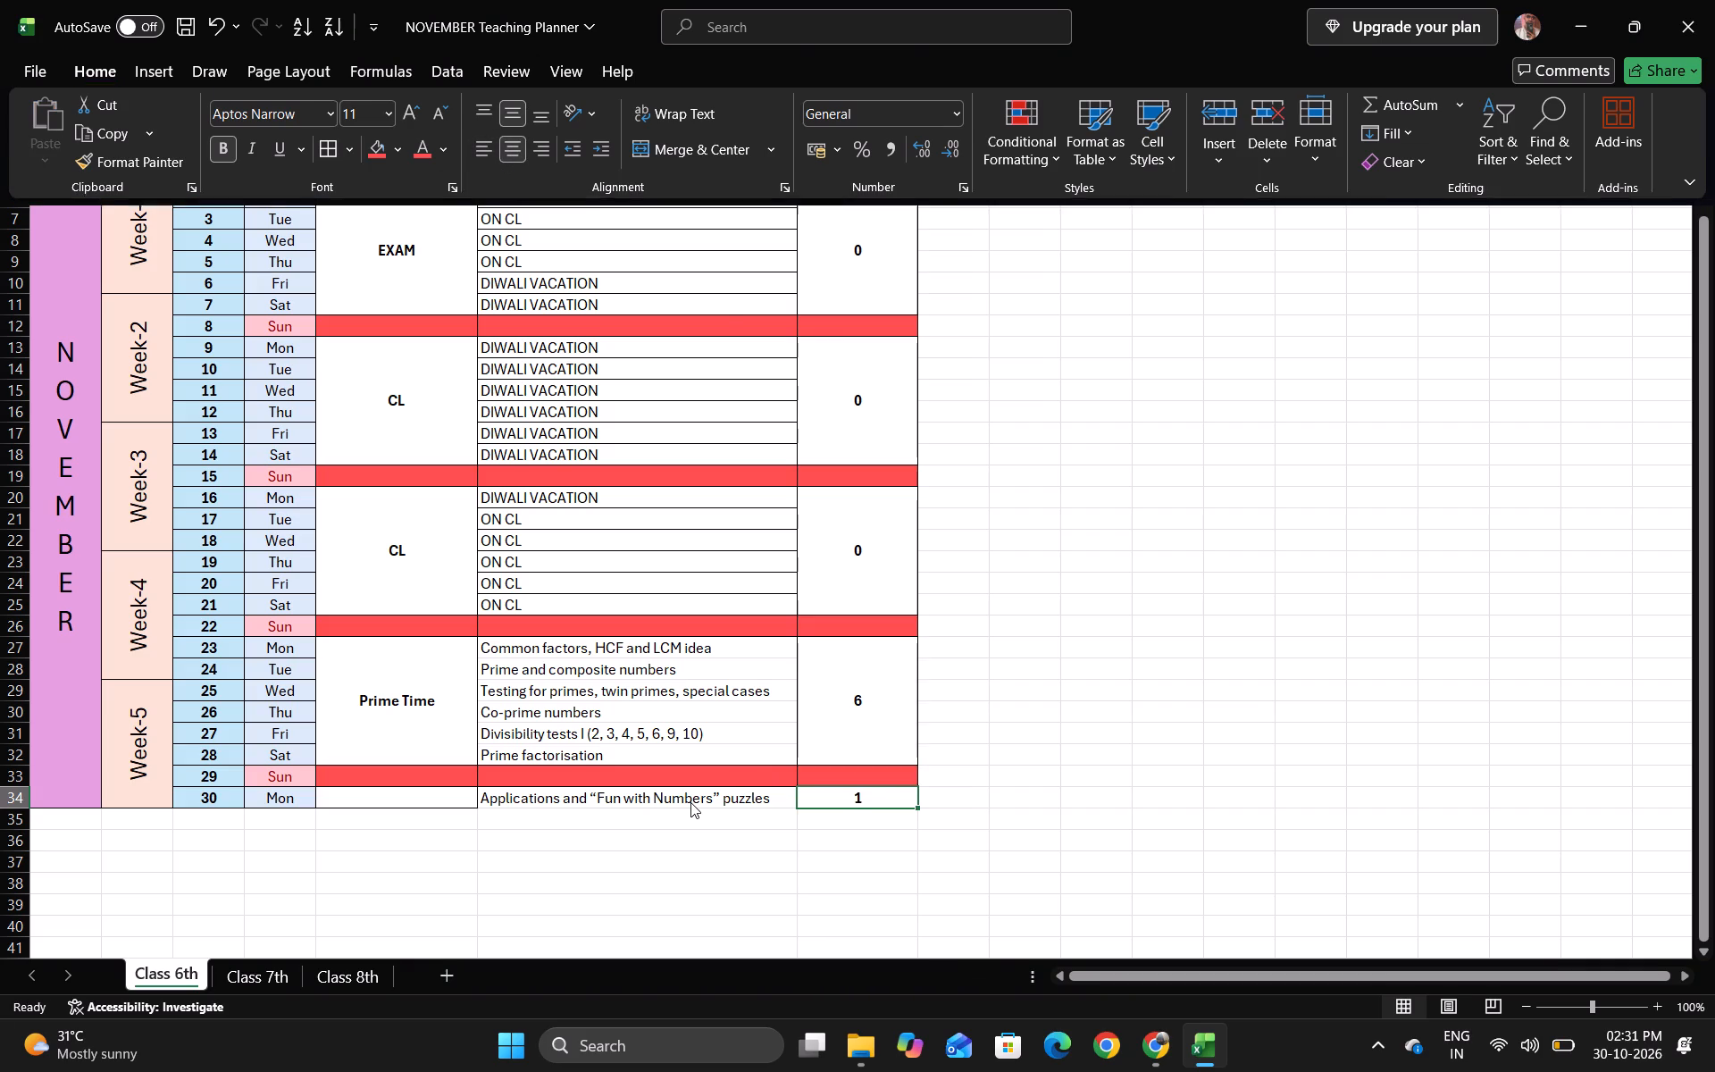
click(670, 800)
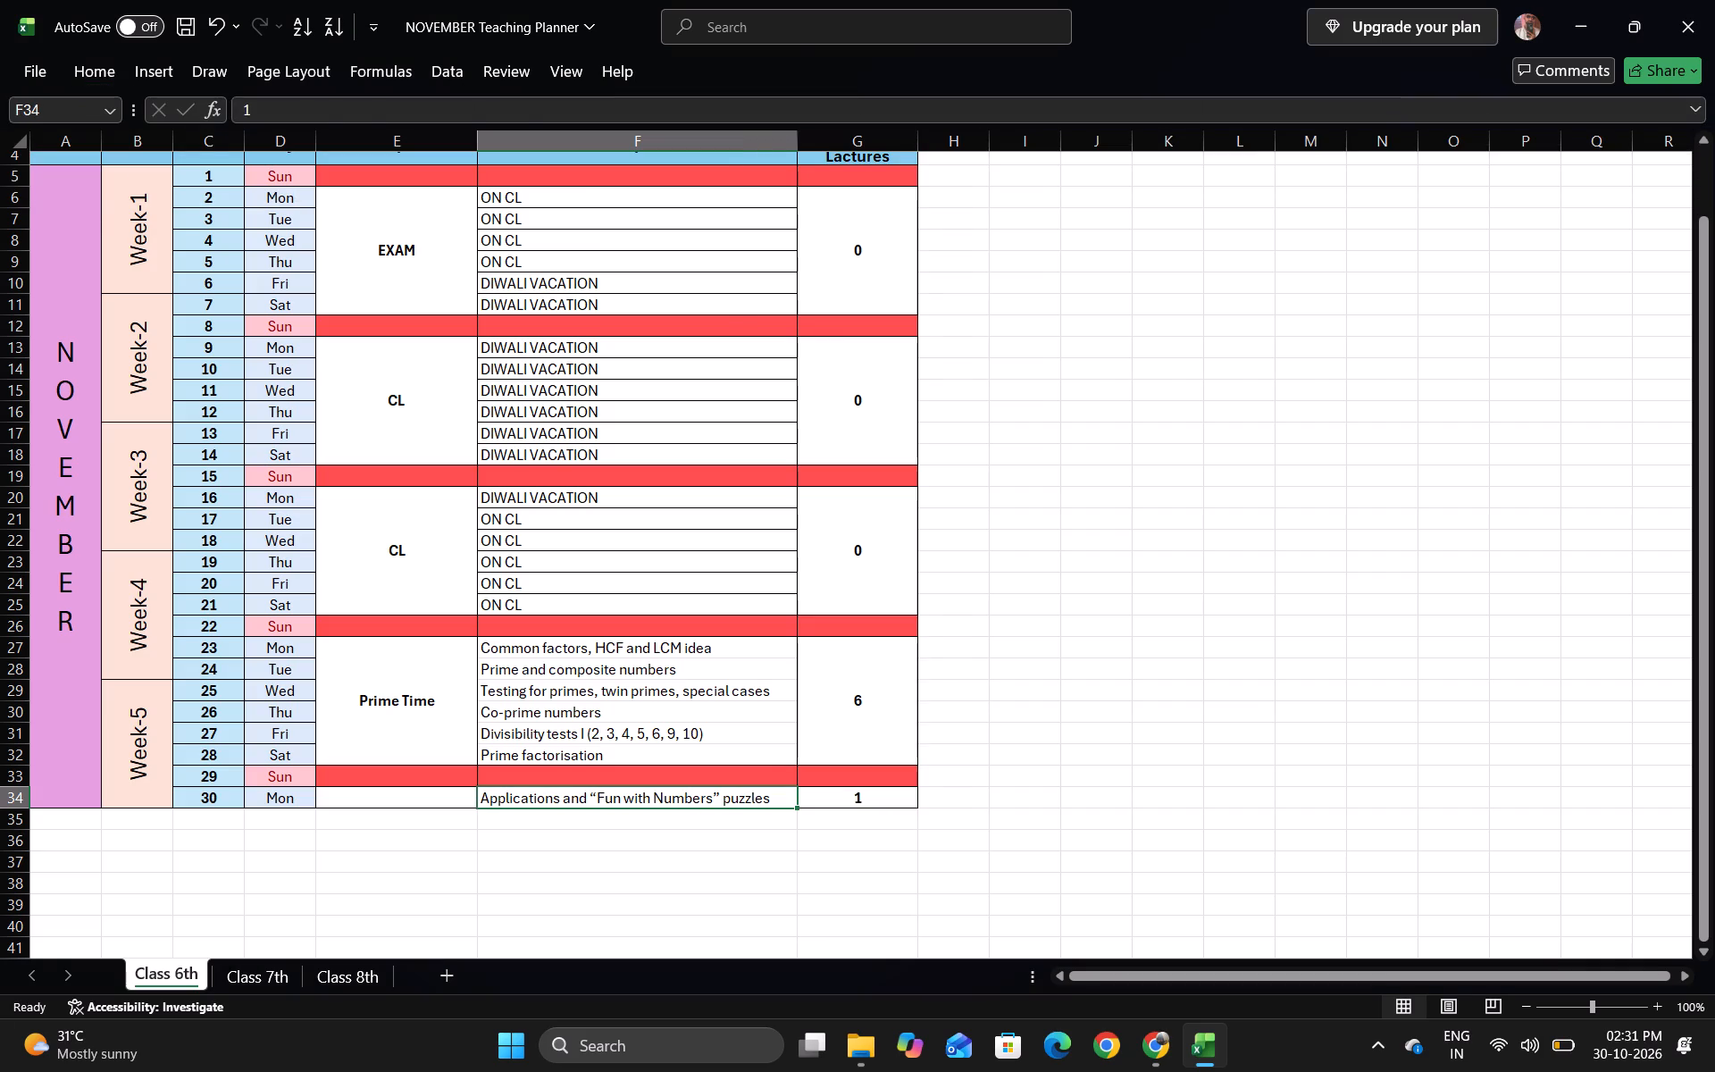
click(96, 56)
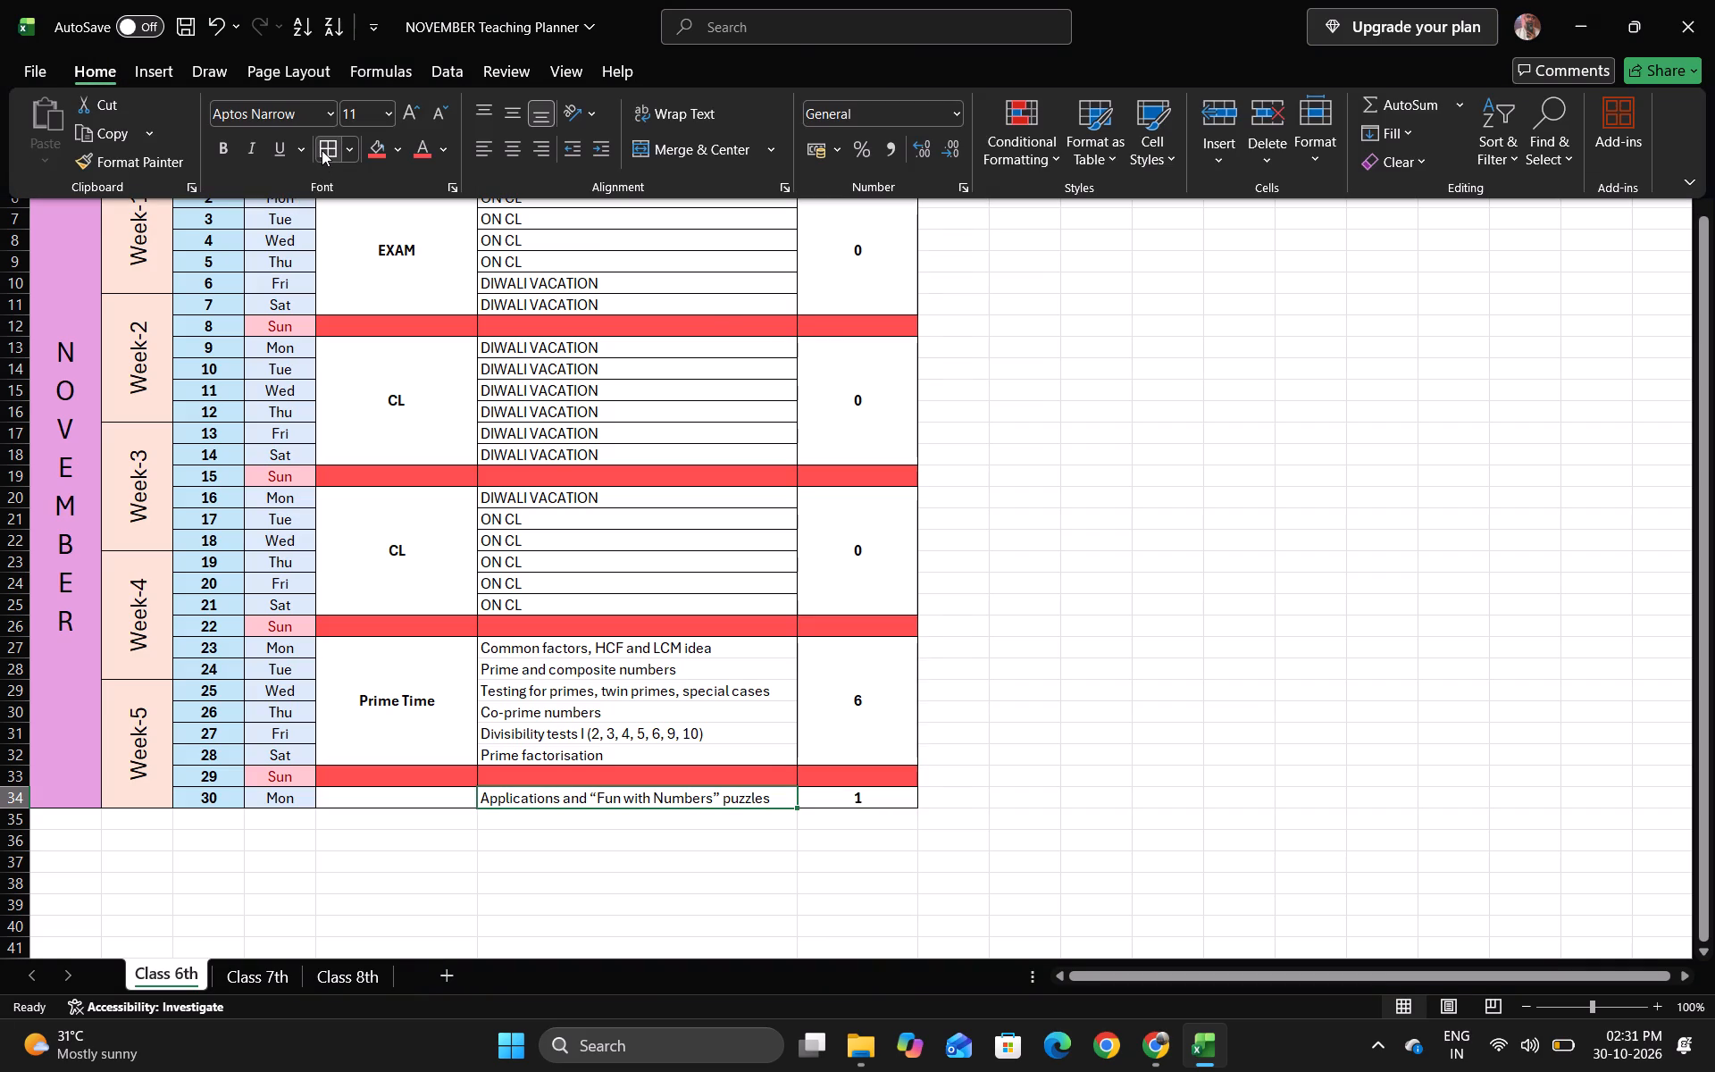
click(322, 150)
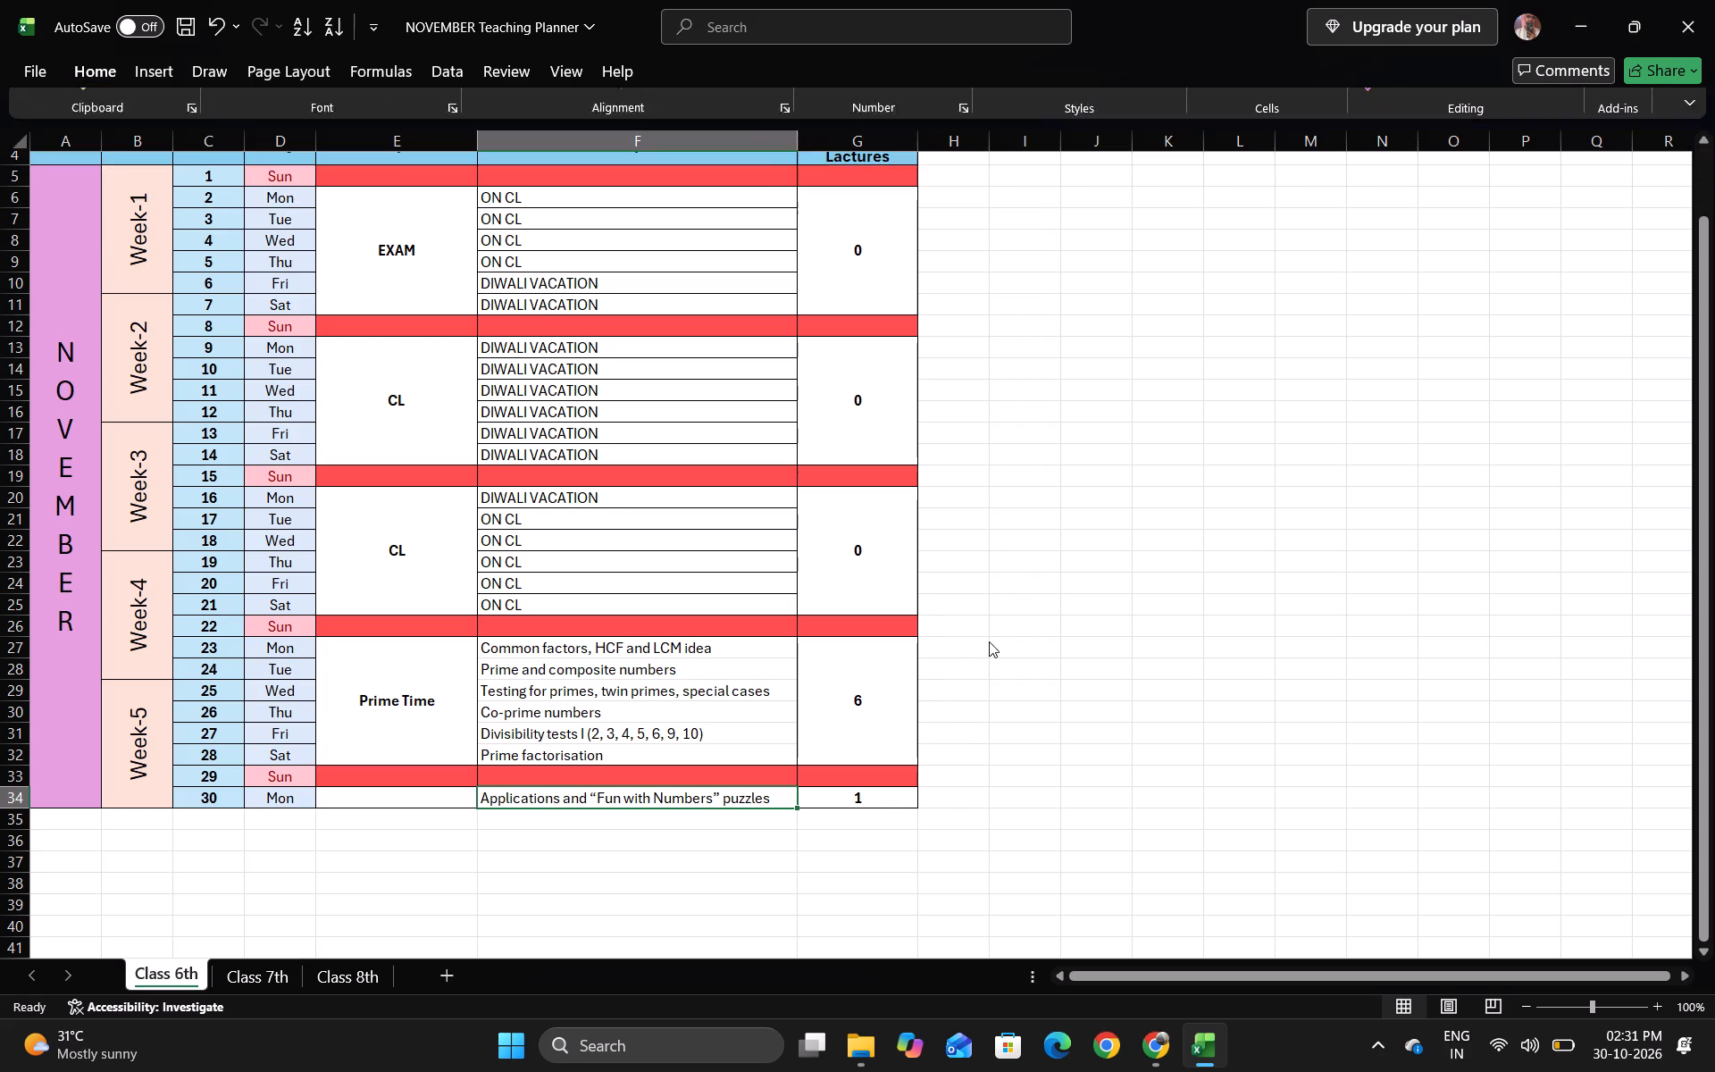
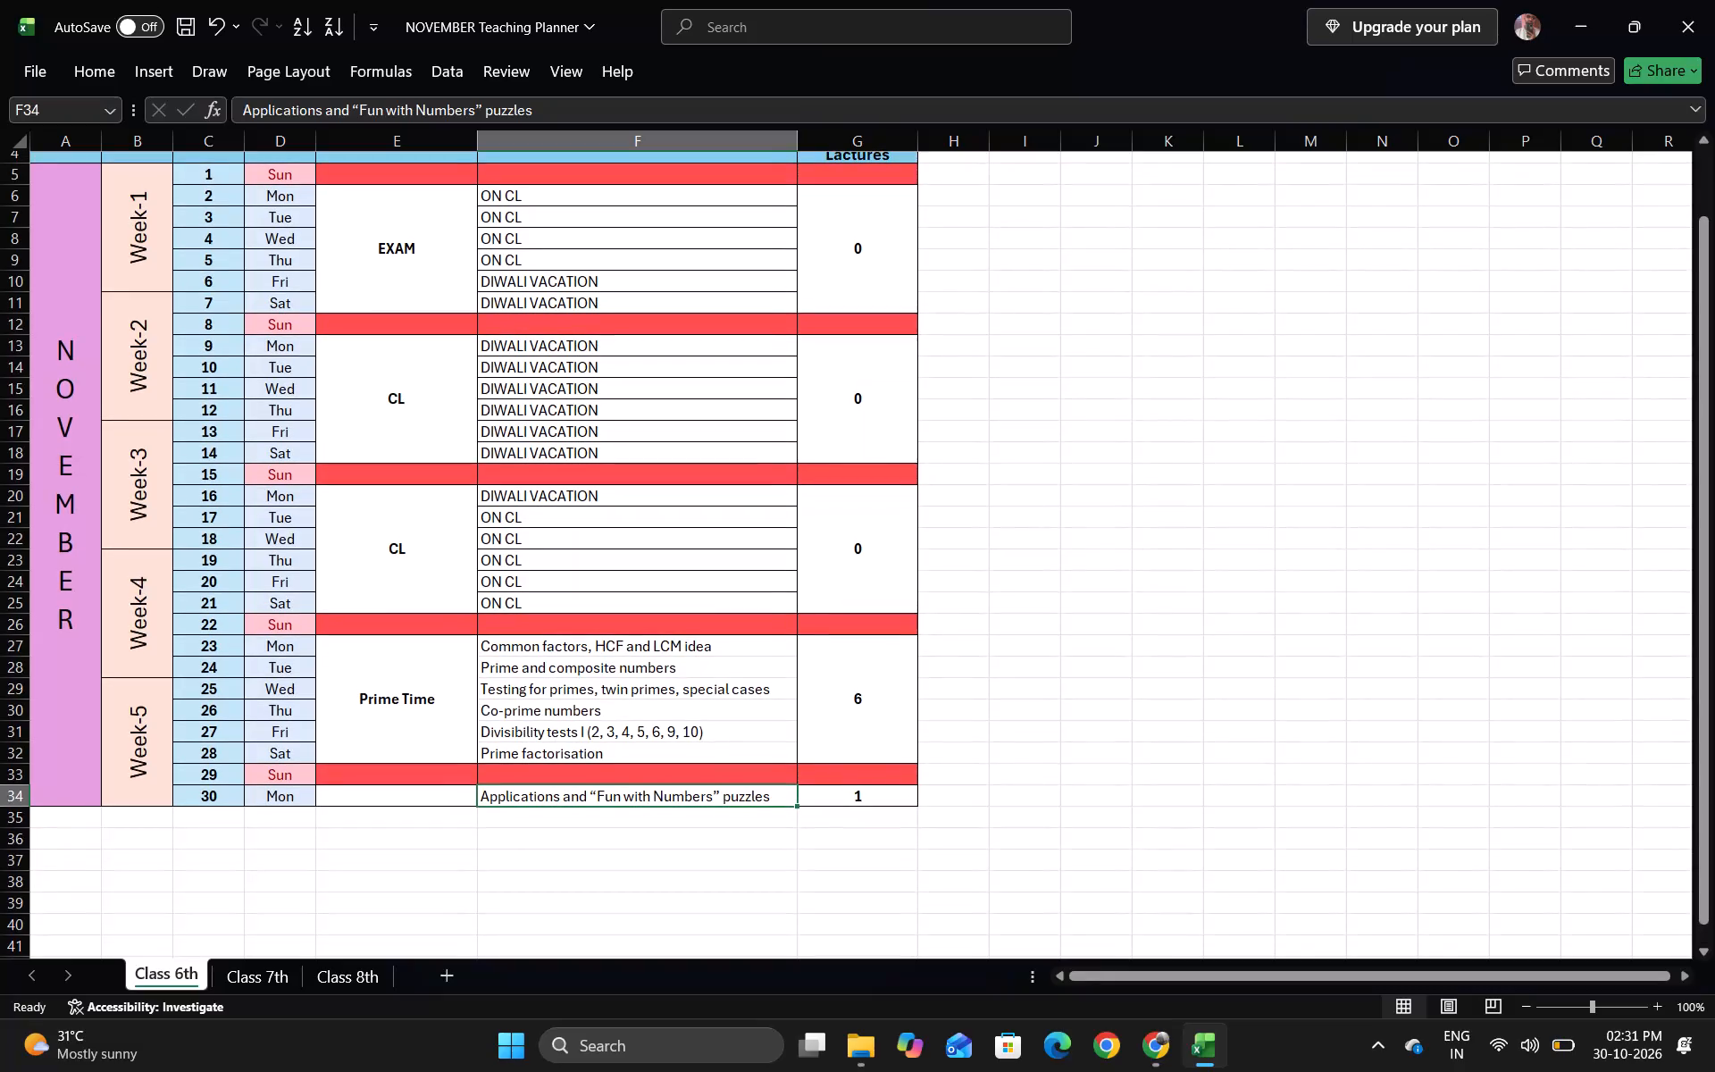
Enter "Prime Time" as the 30 November chapter on the Class 6th sheet and centre it horizontally.
click(388, 800)
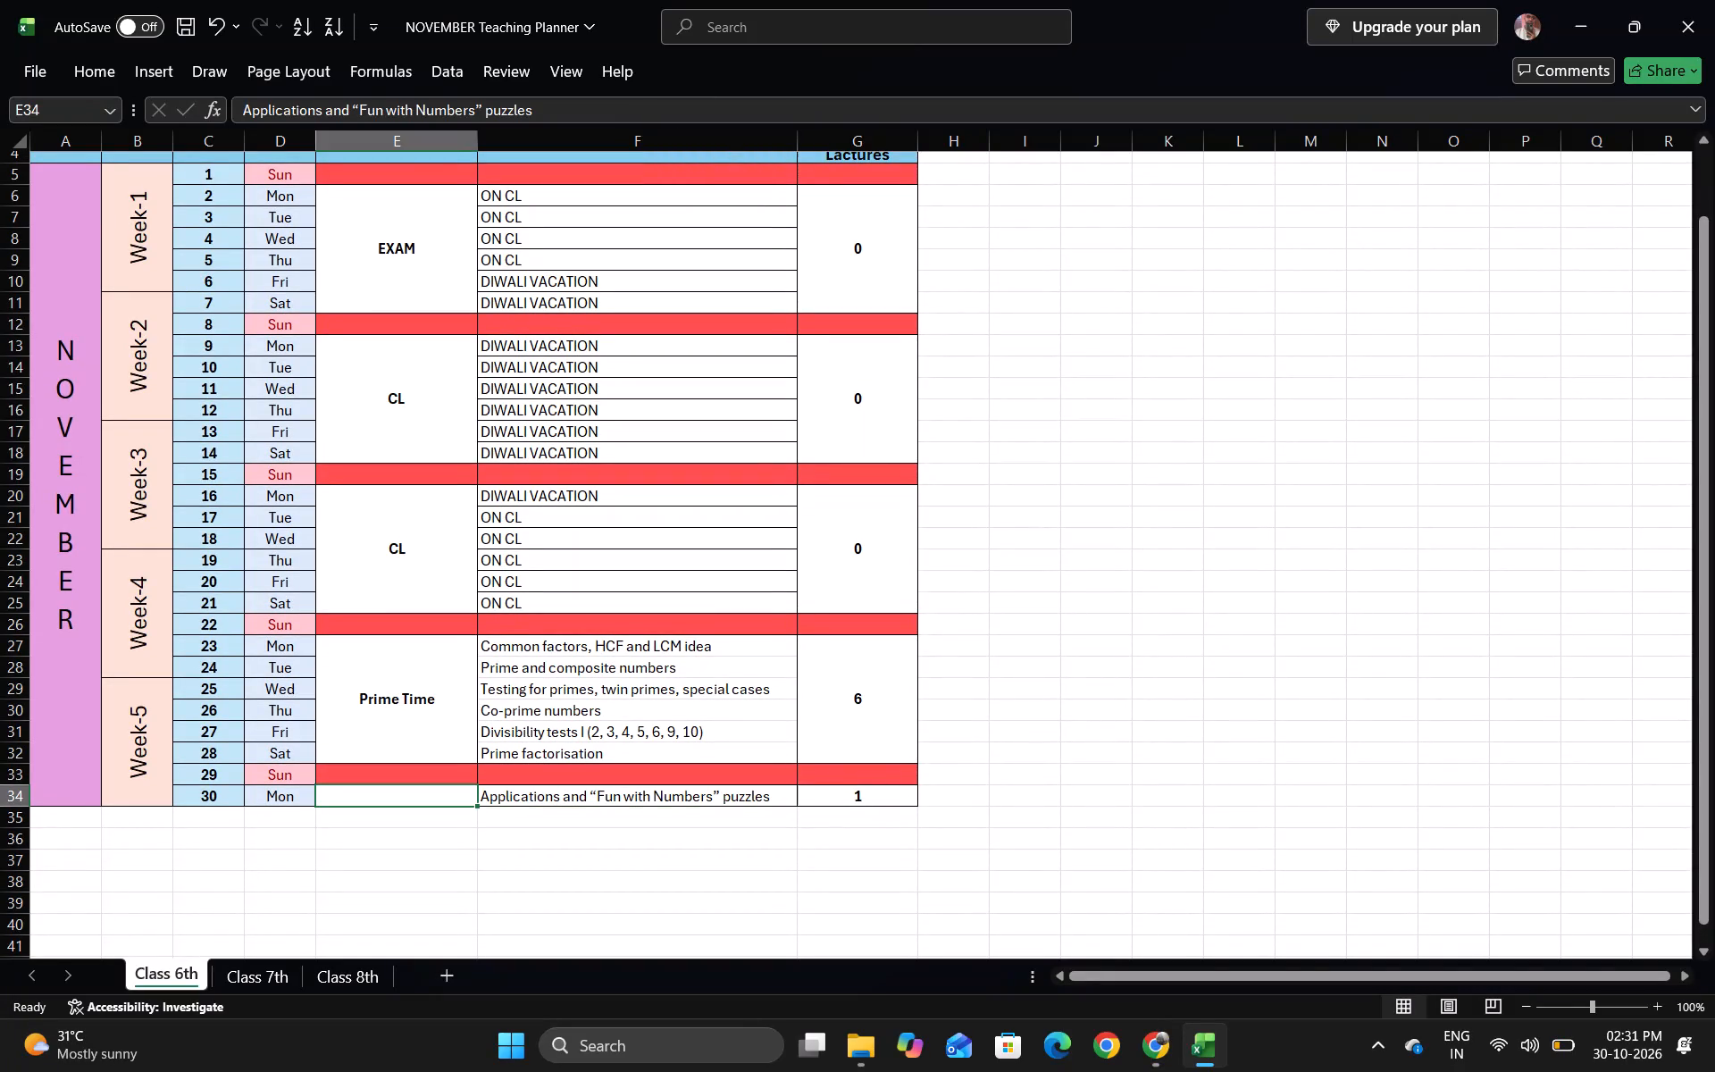
text(Prime)
key(Return)
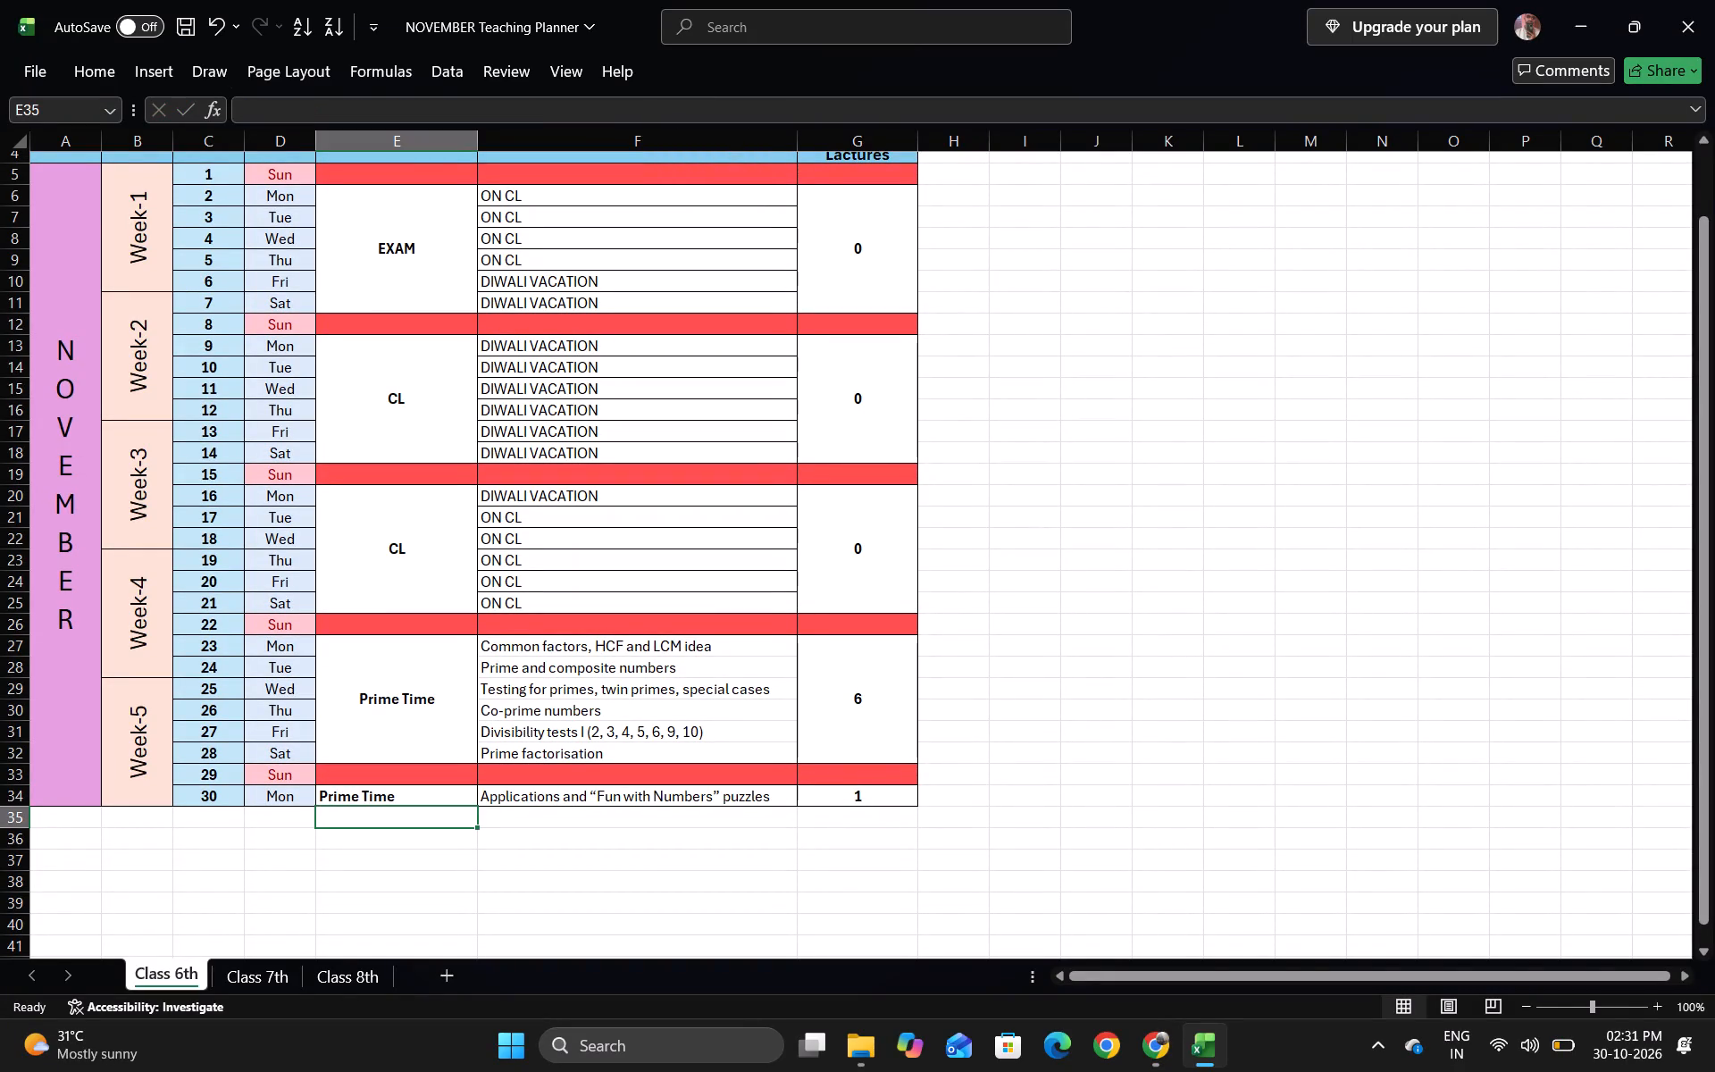
key(Up)
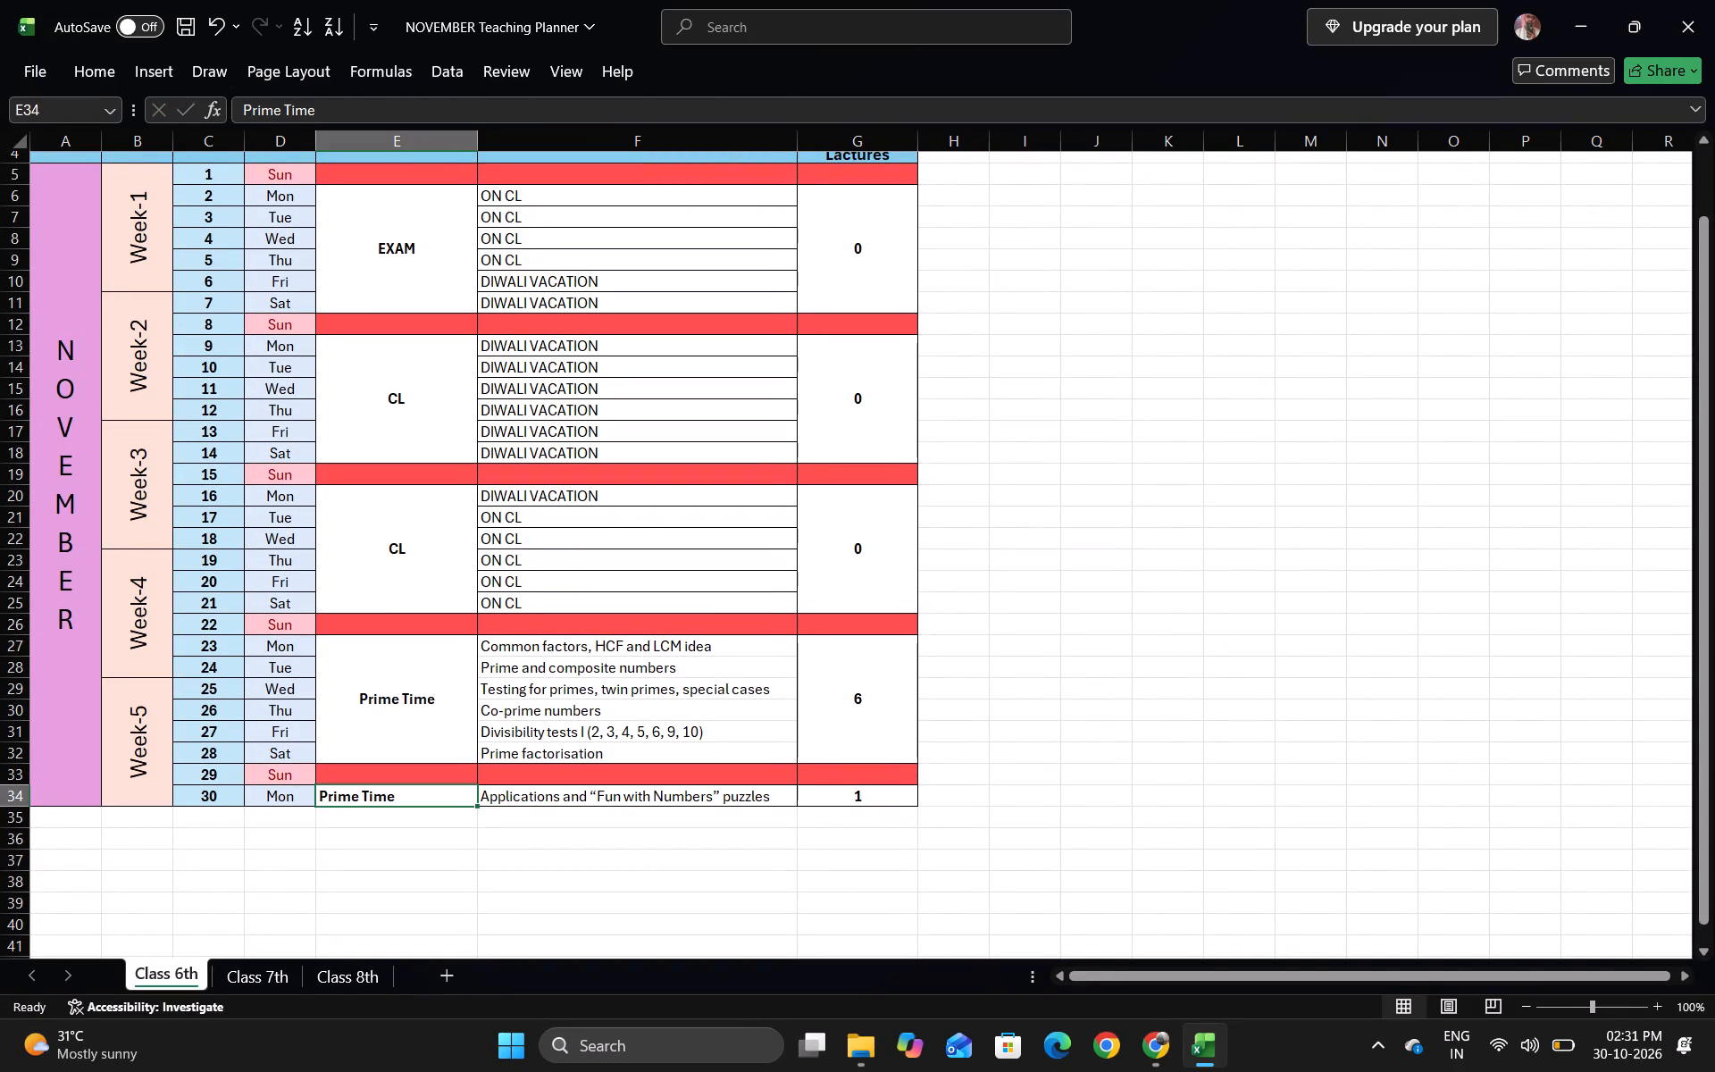
click(82, 80)
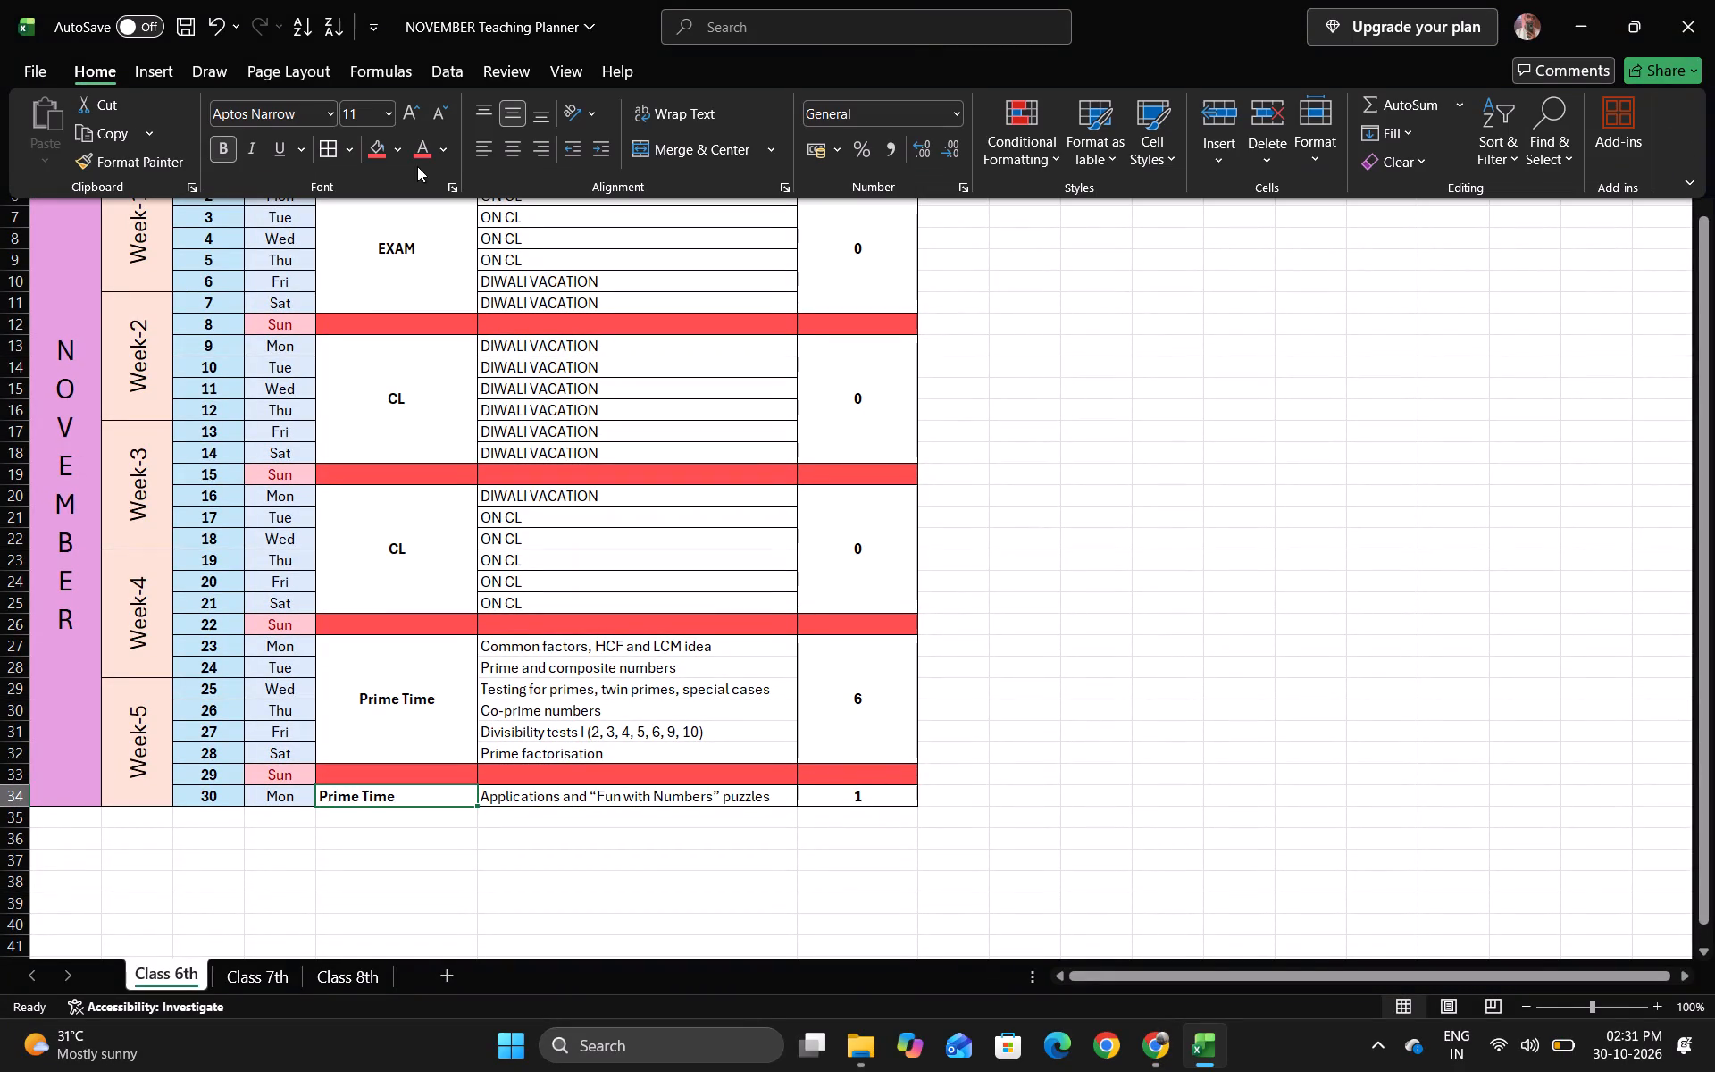
click(508, 151)
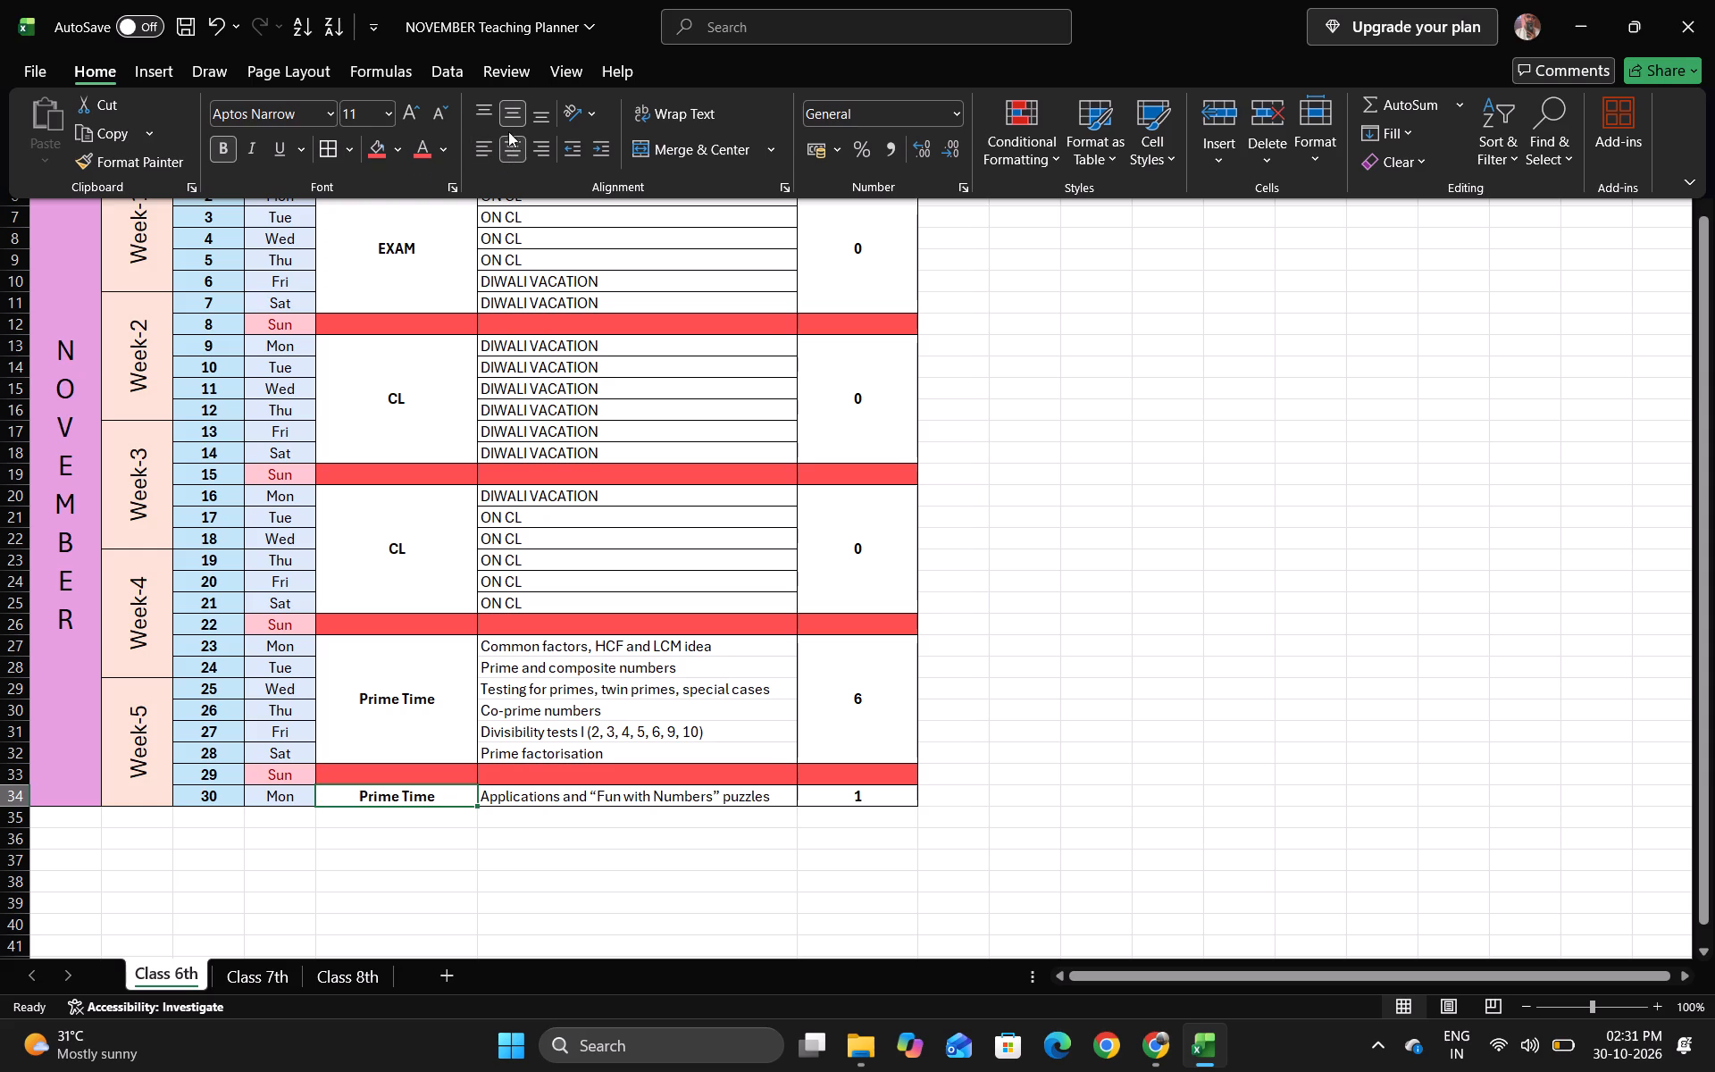
click(534, 123)
click(1087, 603)
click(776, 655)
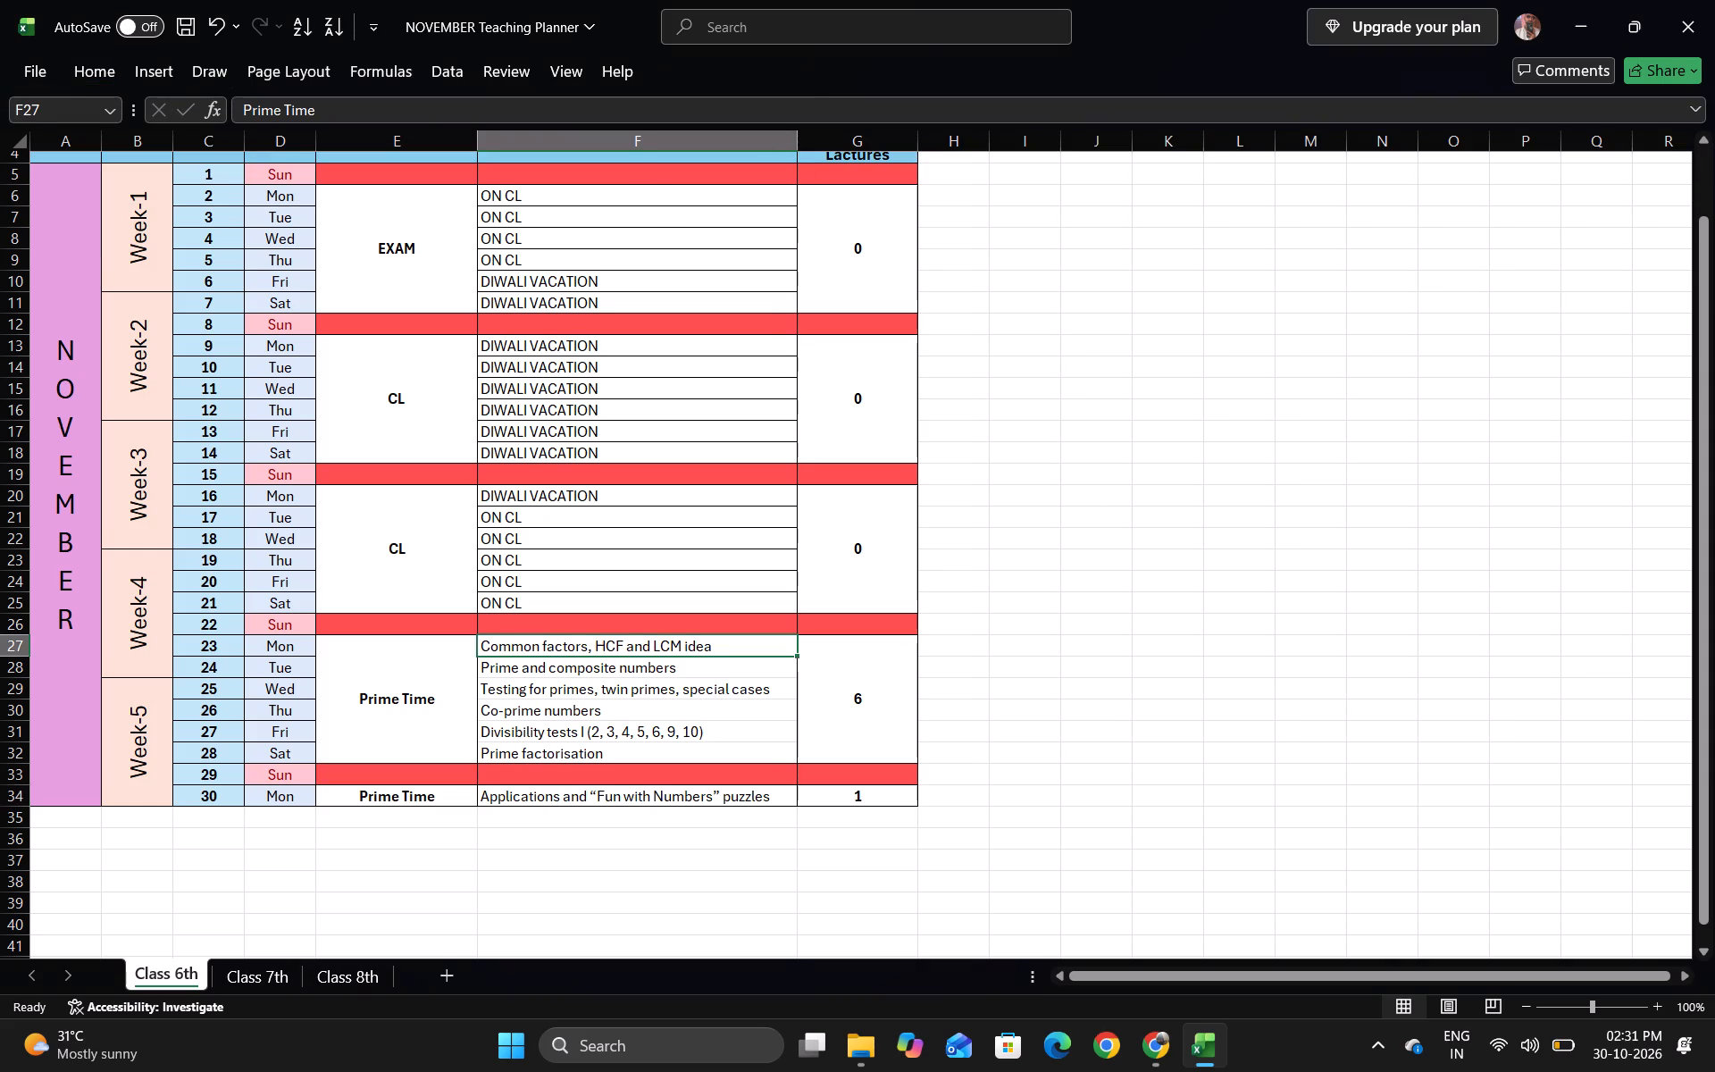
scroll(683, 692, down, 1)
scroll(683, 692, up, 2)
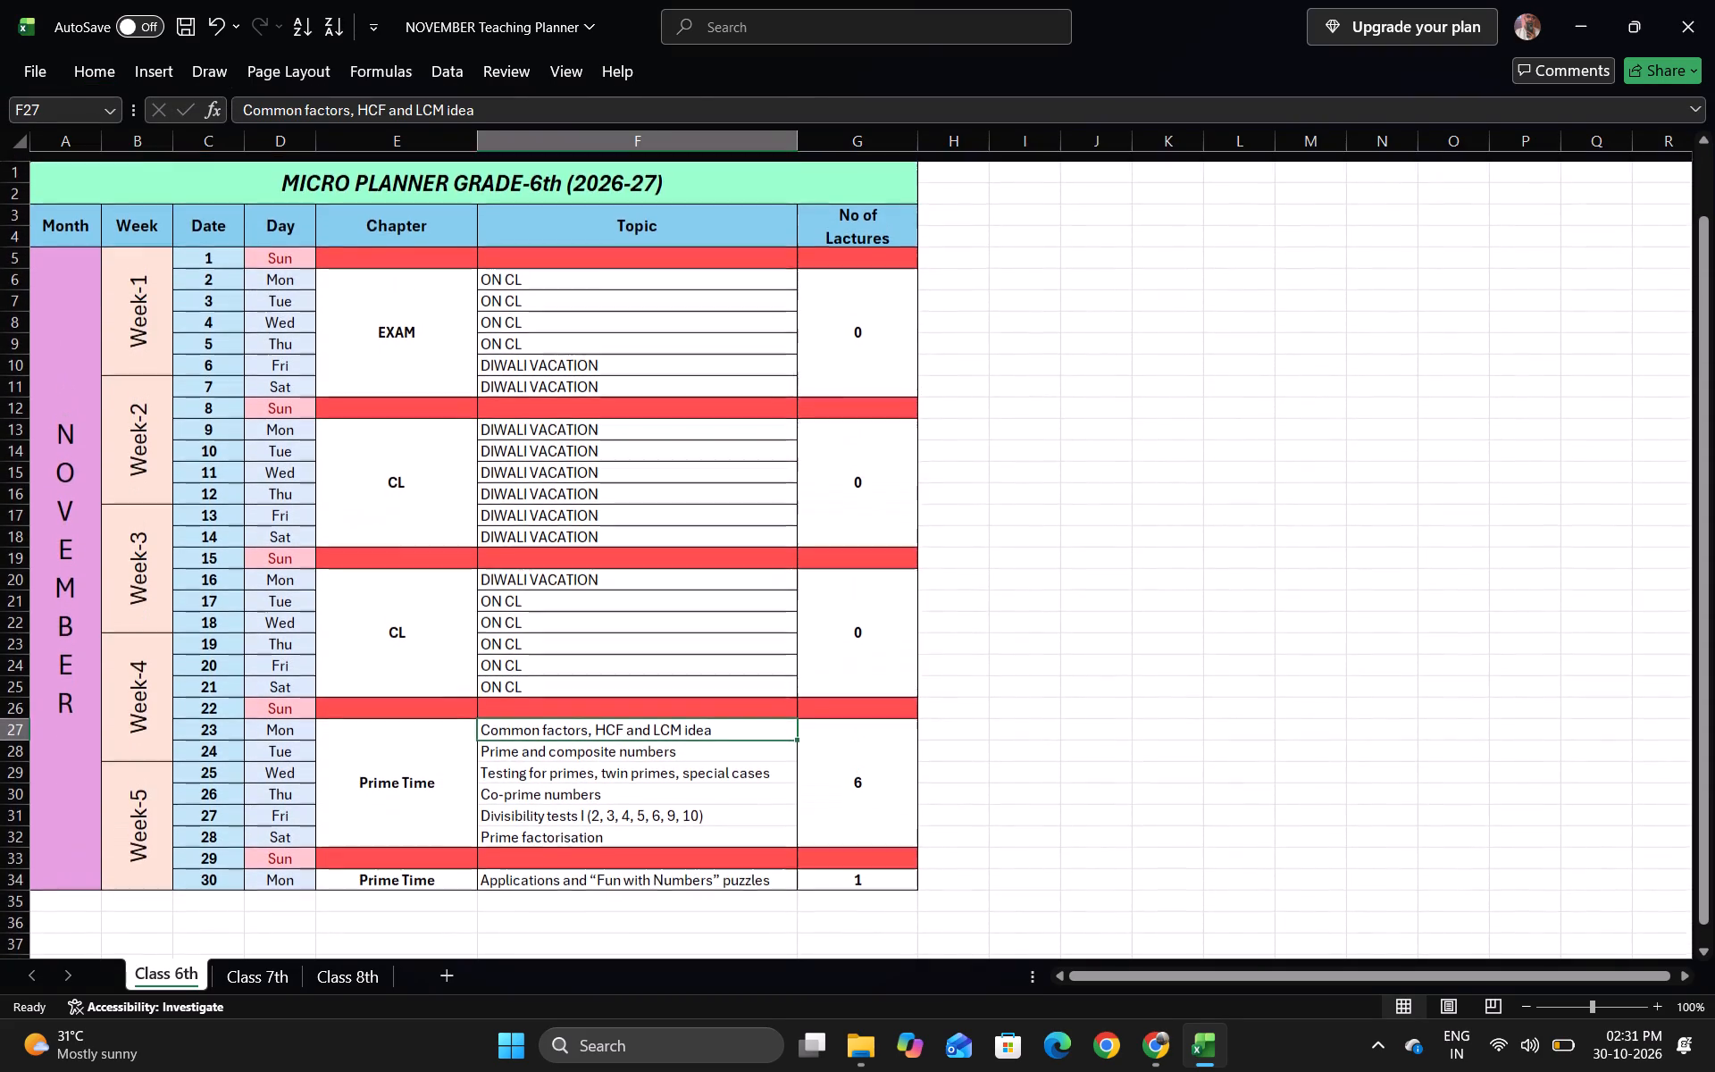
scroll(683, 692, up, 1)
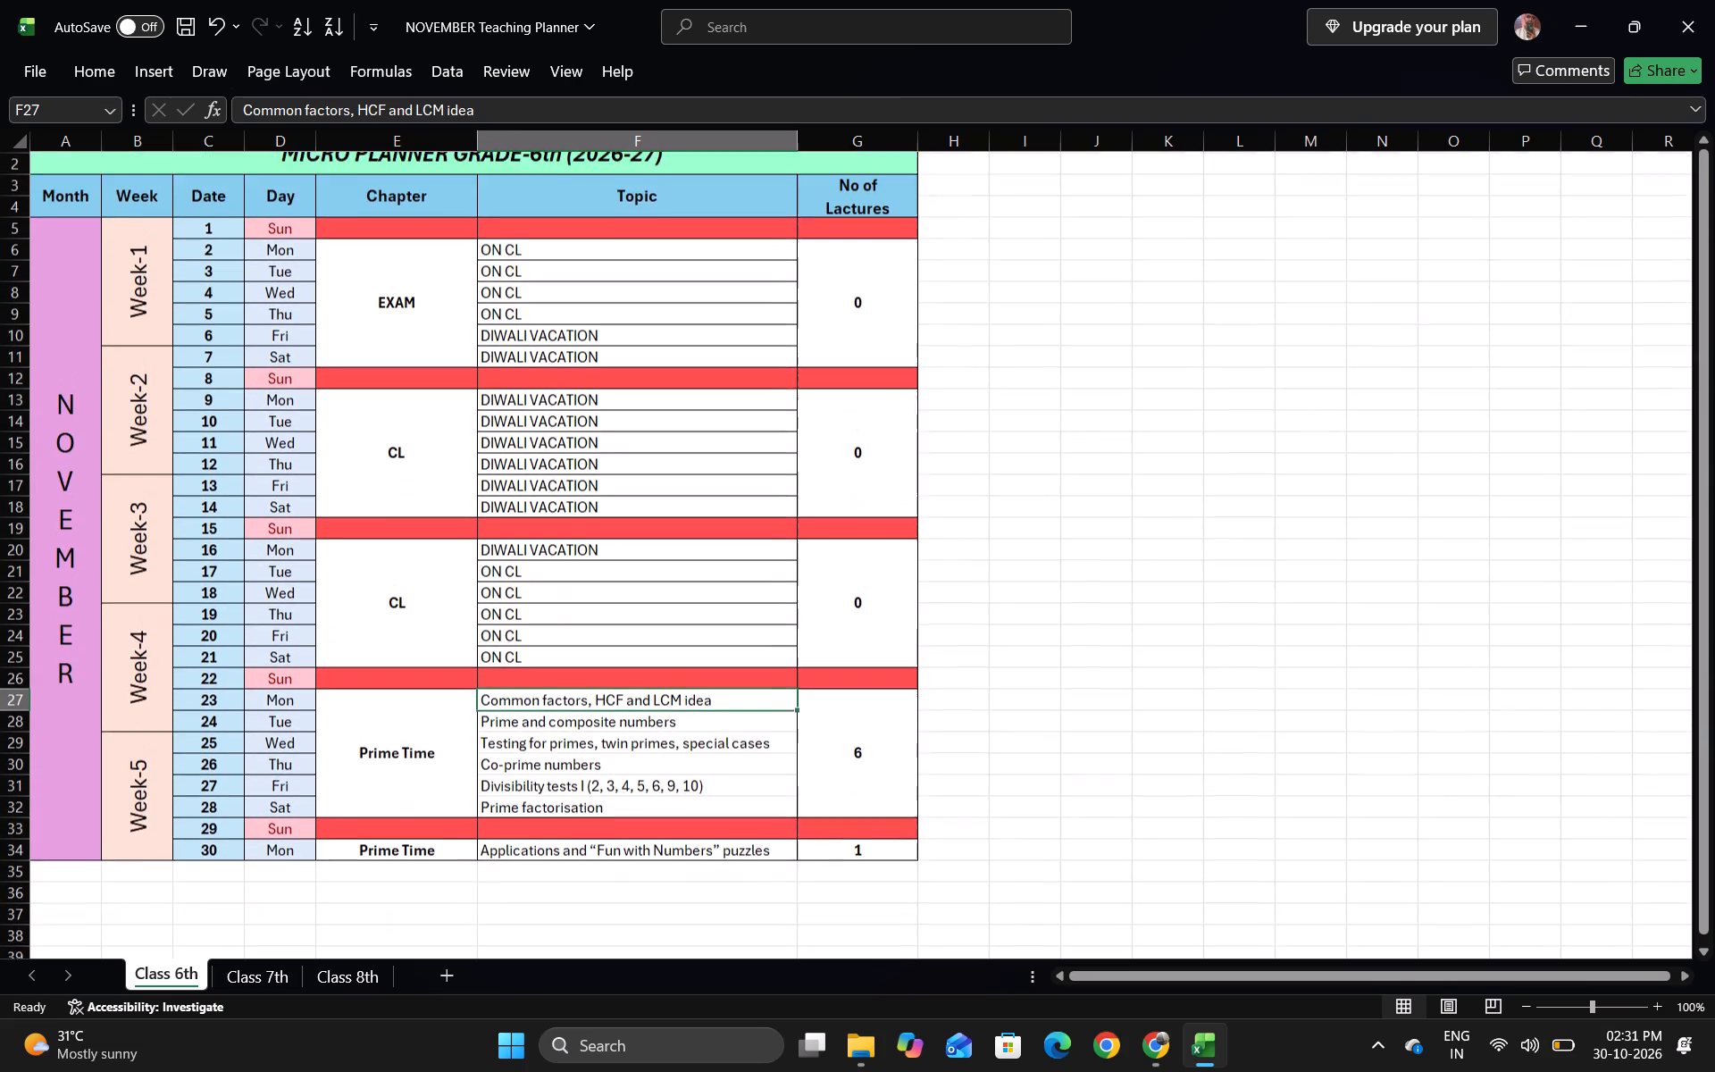
On the Class 7th sheet, enter "Parallel and Intersacting Lines" as the chapter for the 23–28 November block.
click(263, 960)
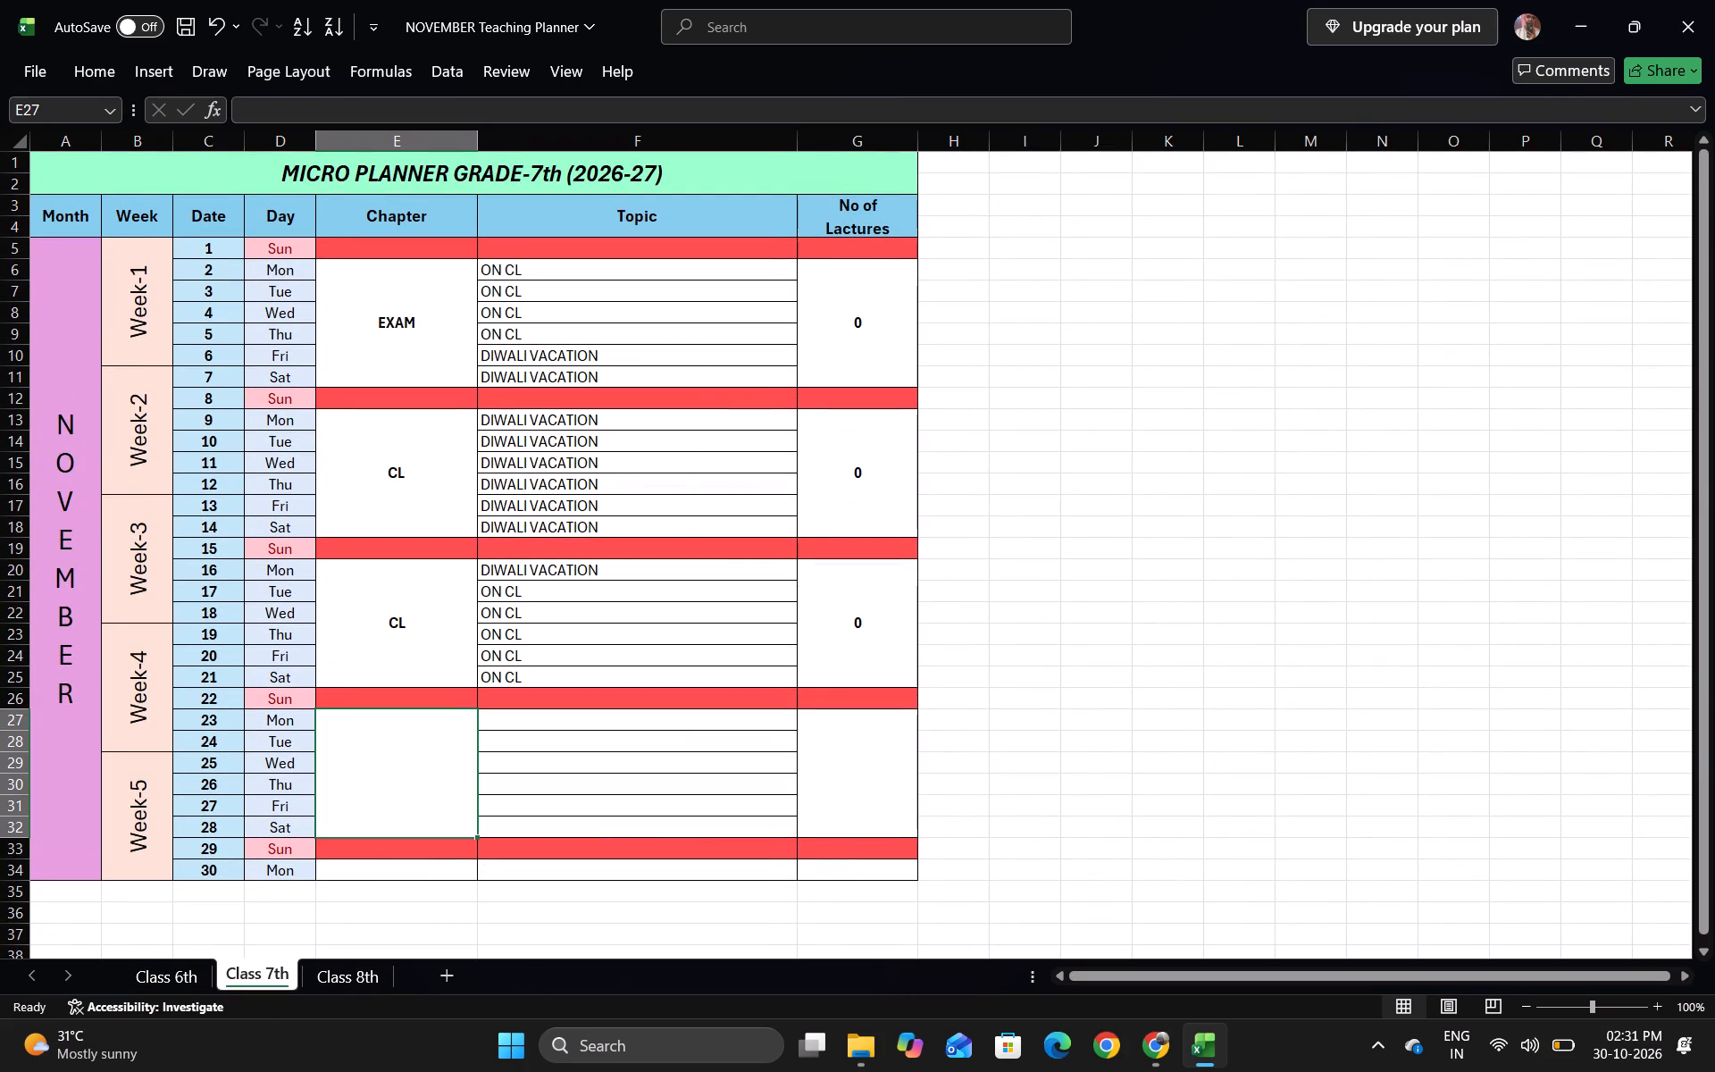
text(Parallel and Intersacting)
key(space)
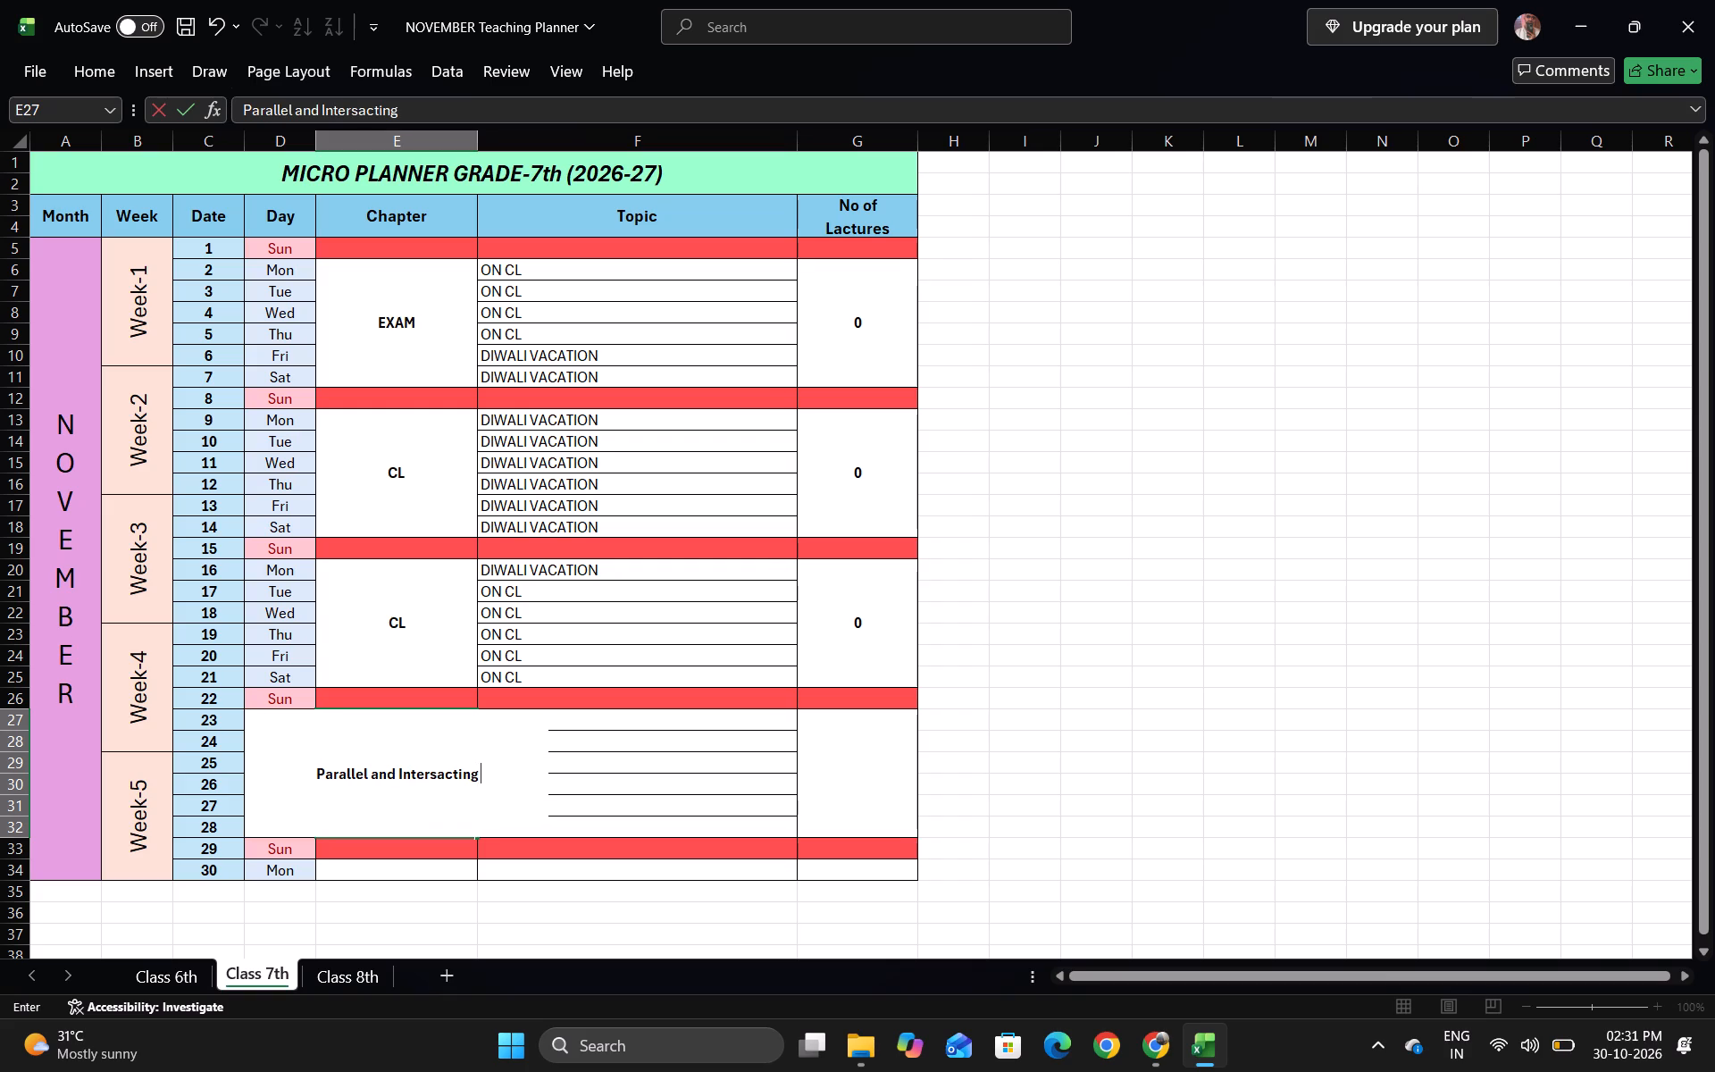
text(Lines)
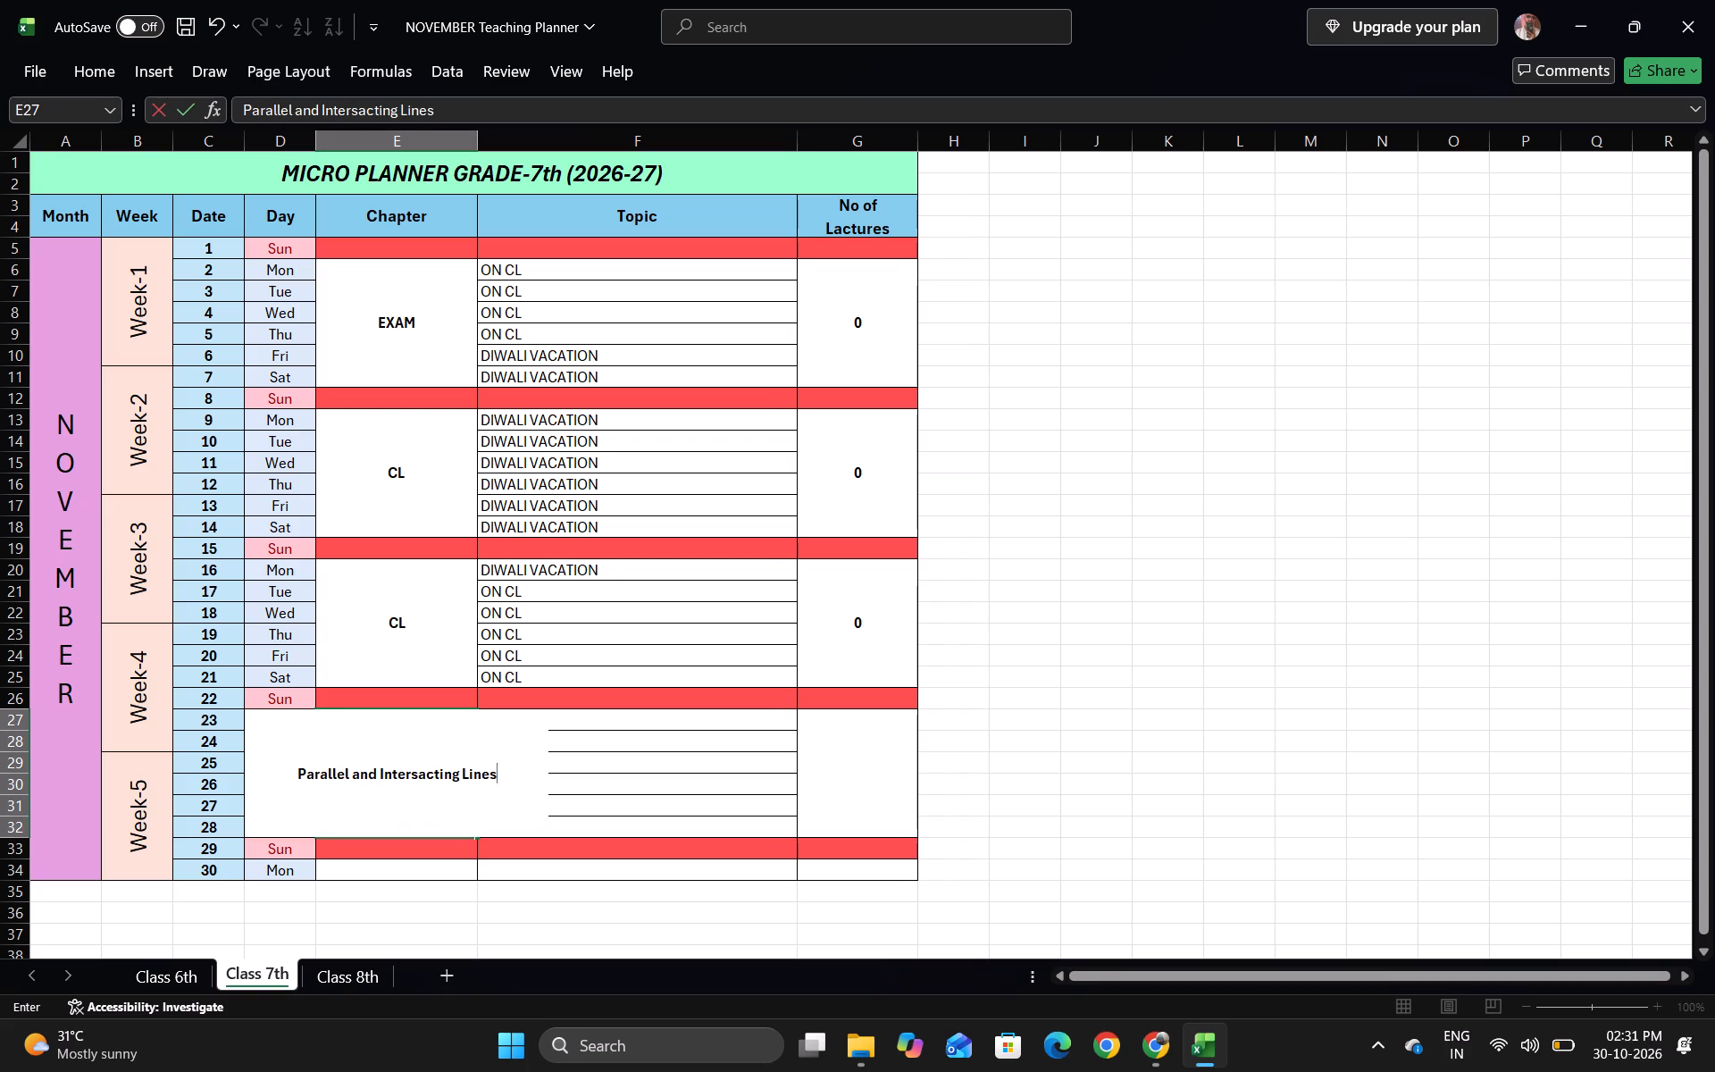
key(Return)
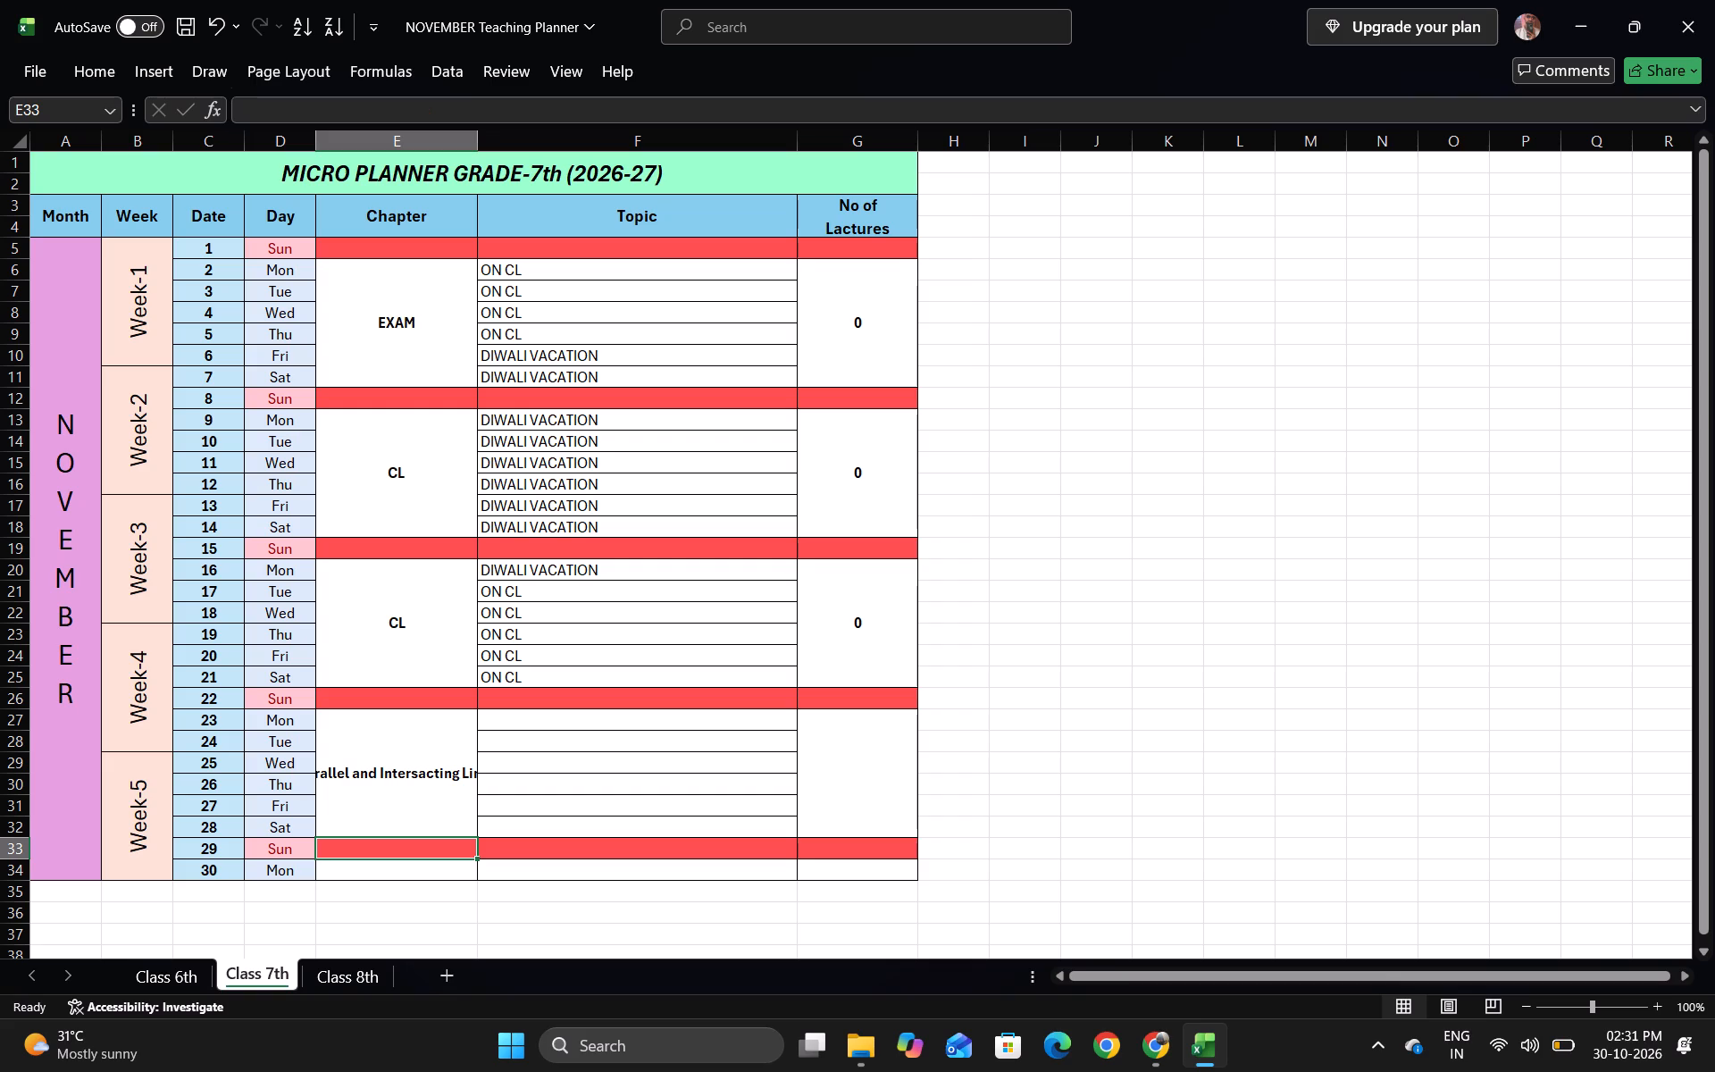
Insert a line break after "Parallel and" in the Class 7th chapter name for 23–28 November.
click(394, 753)
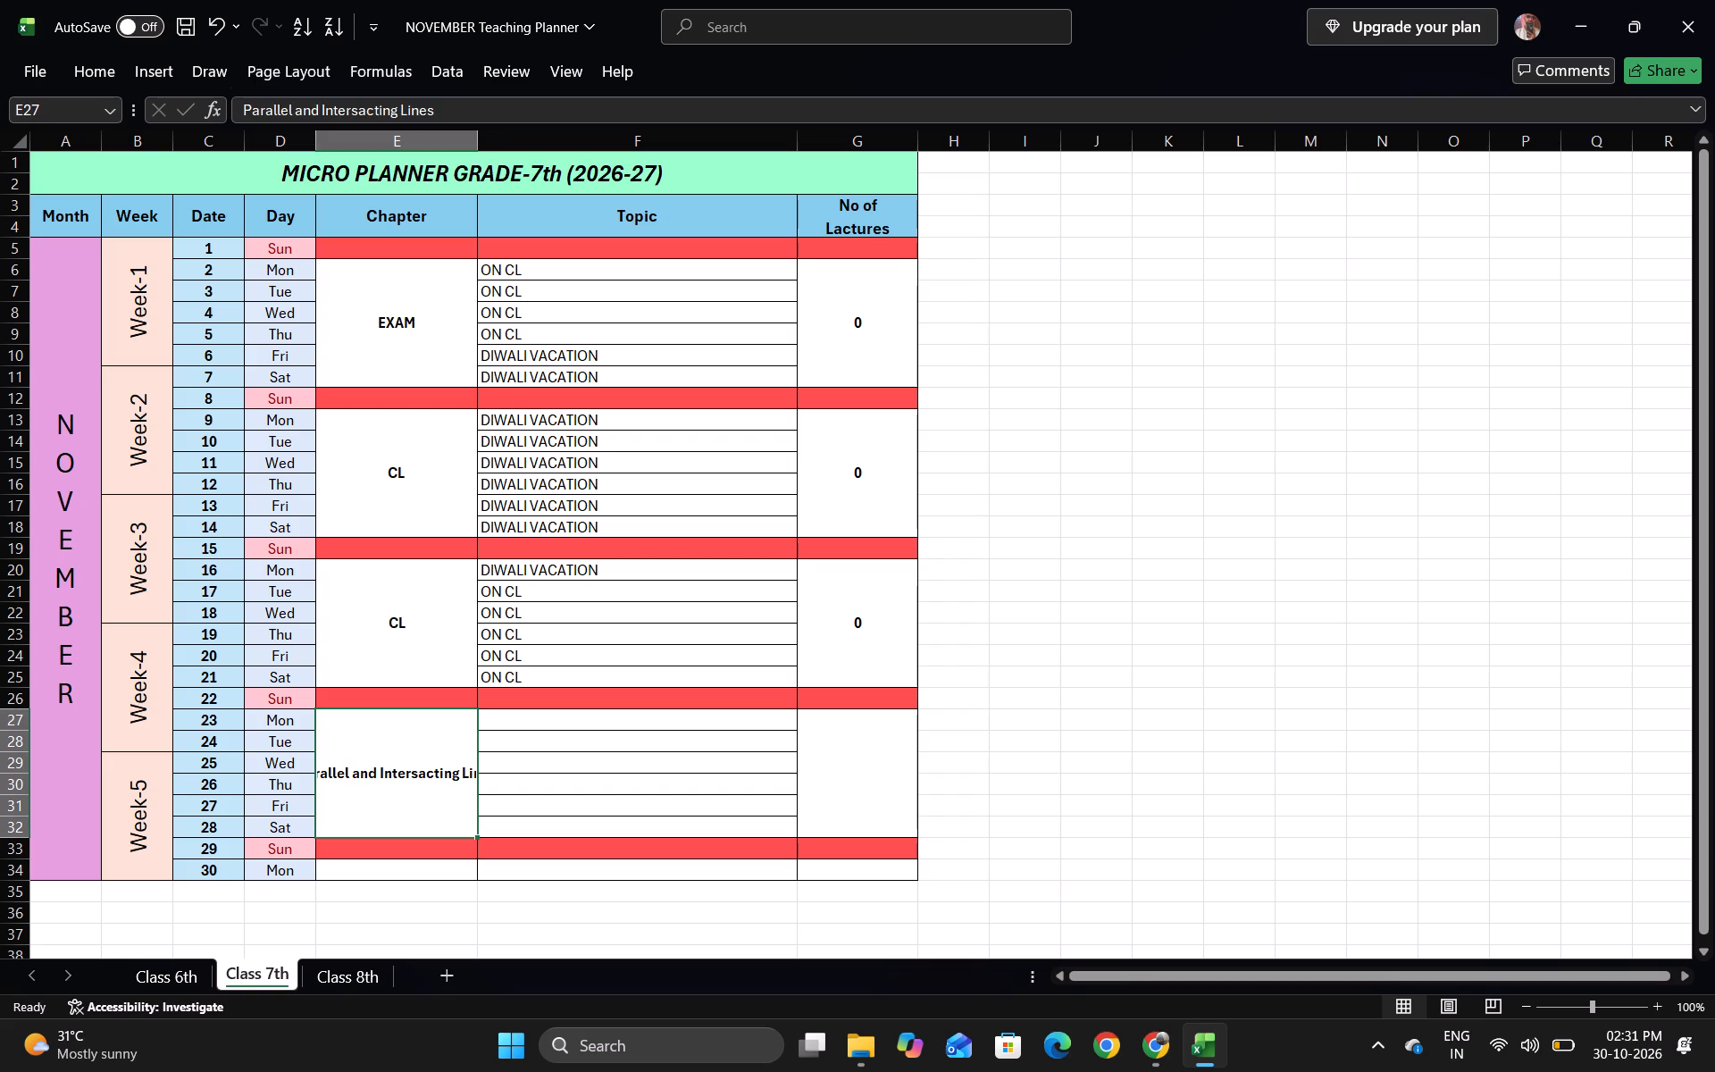
click(321, 108)
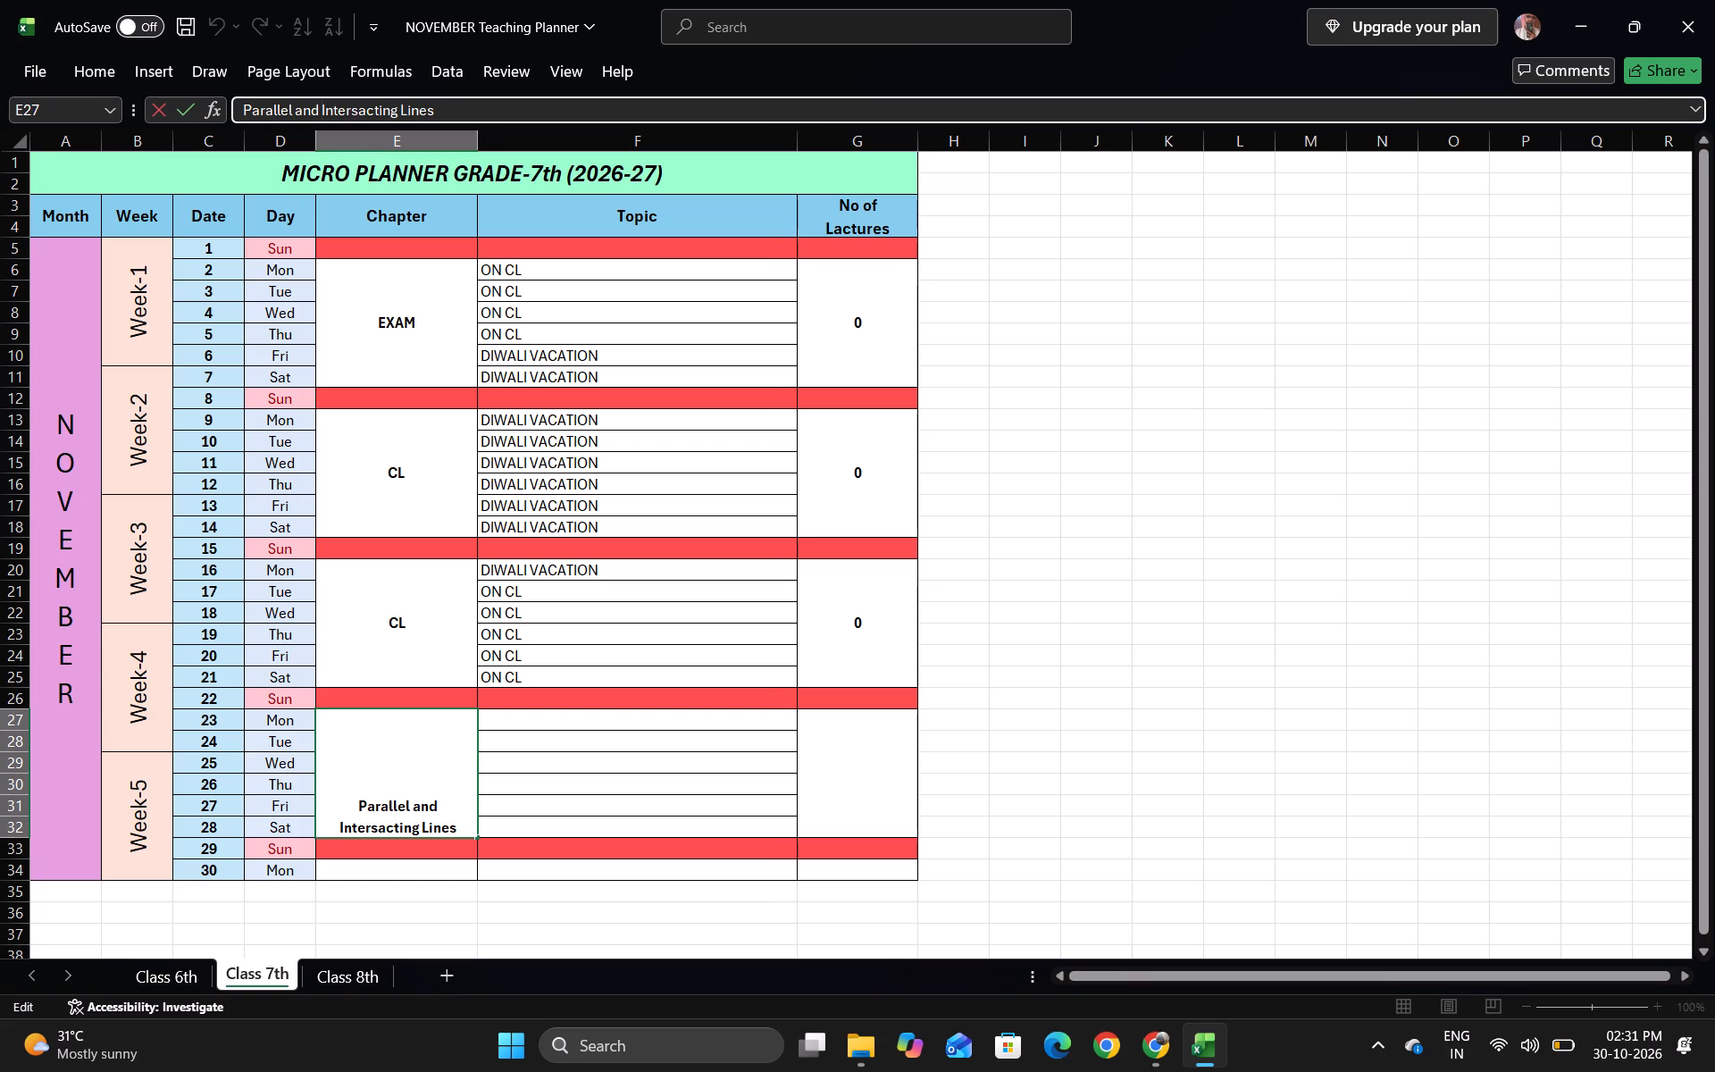
key(ctrl+Return)
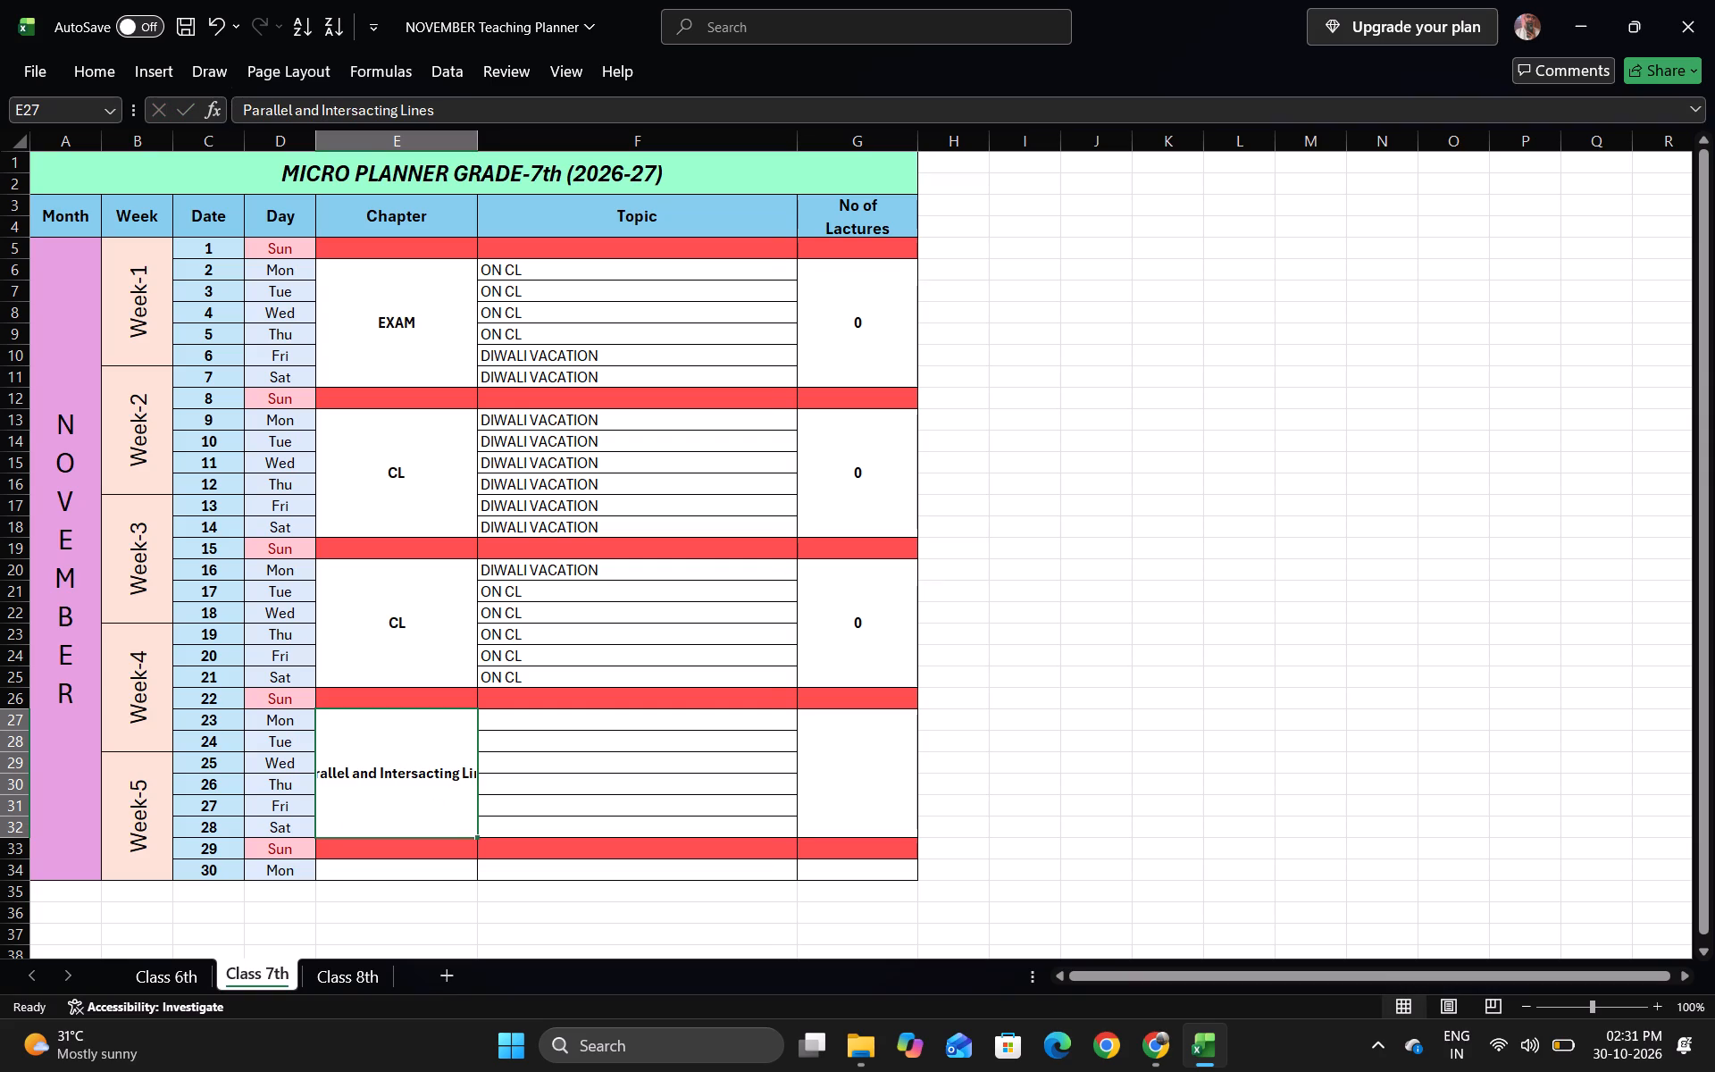
click(322, 109)
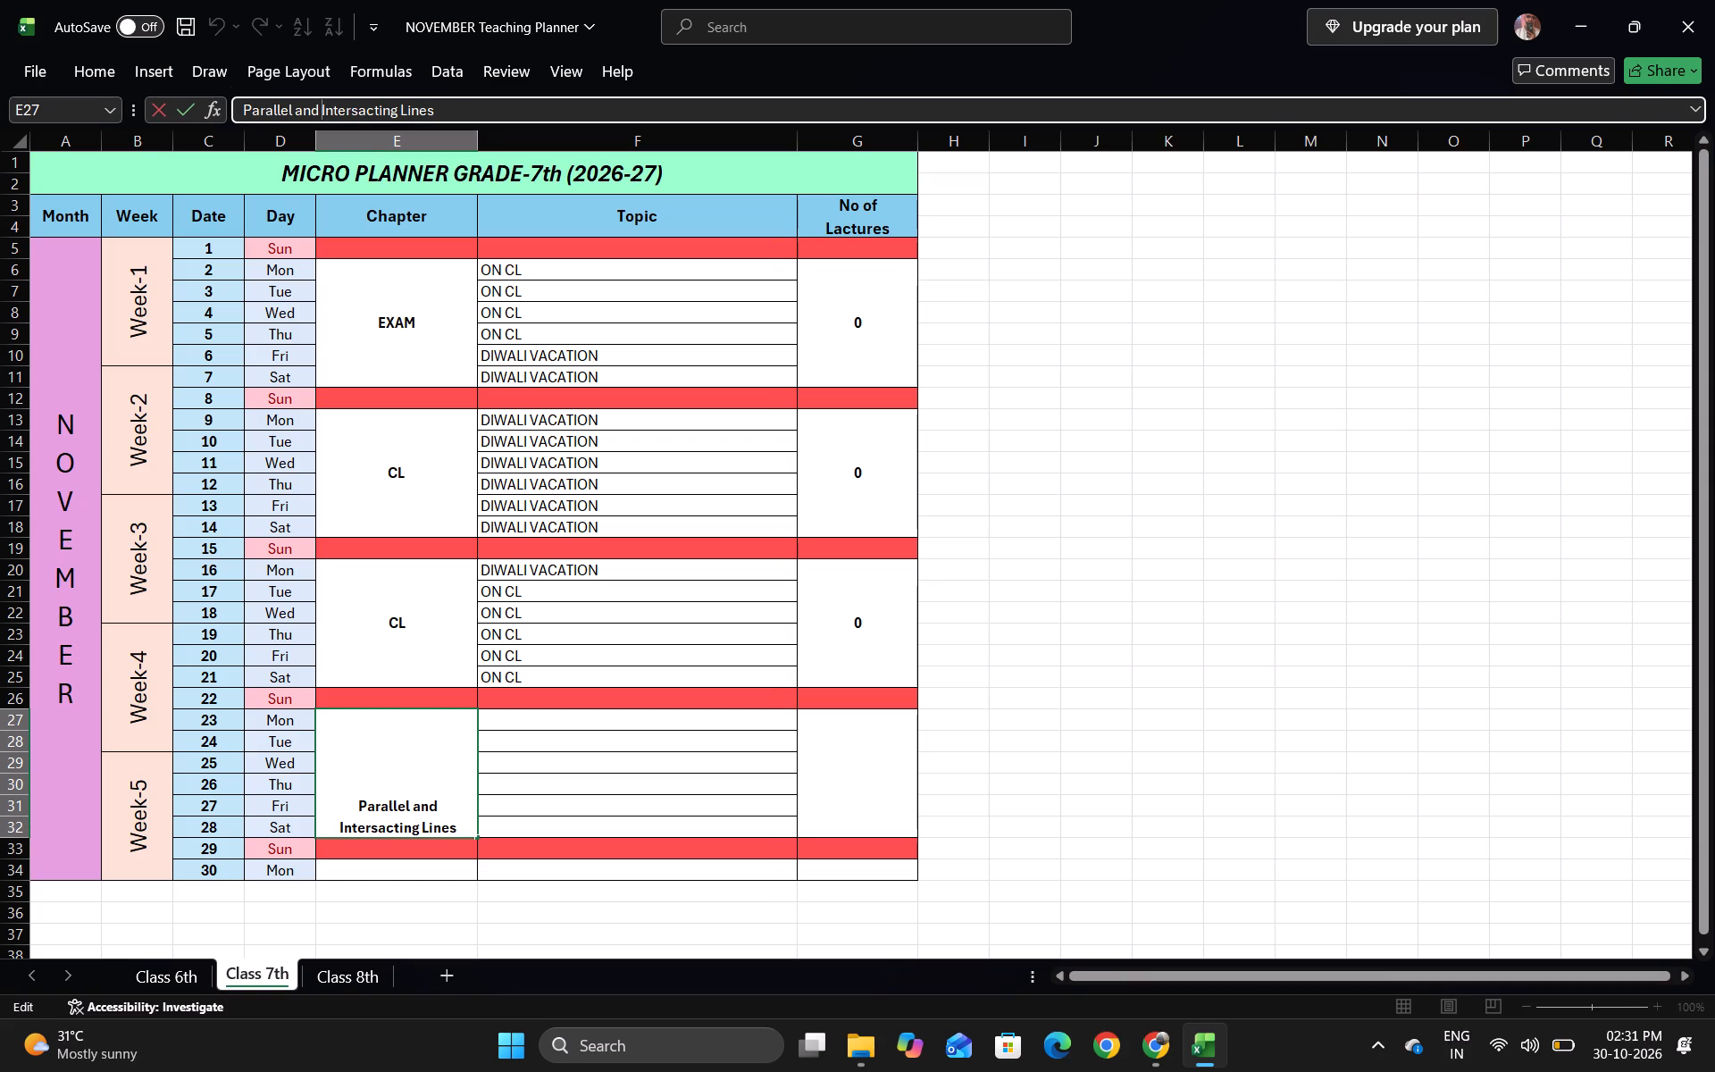
key(alt+Return)
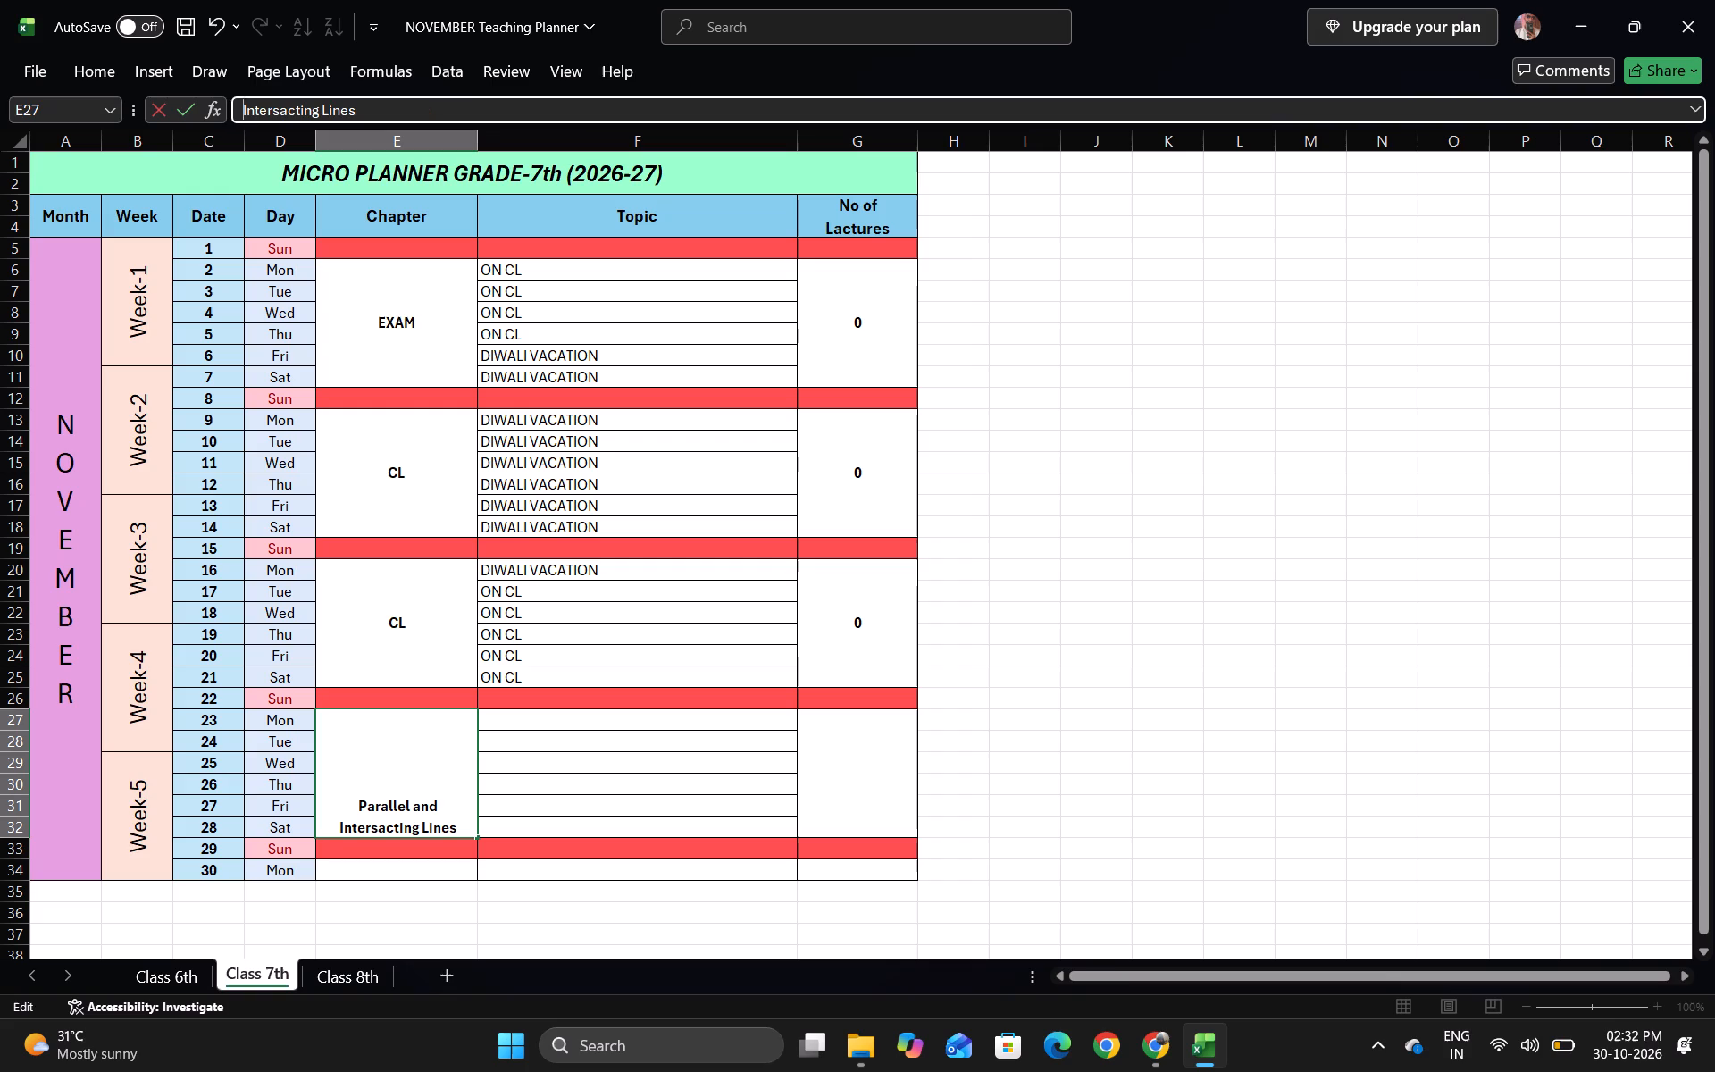
key(Return)
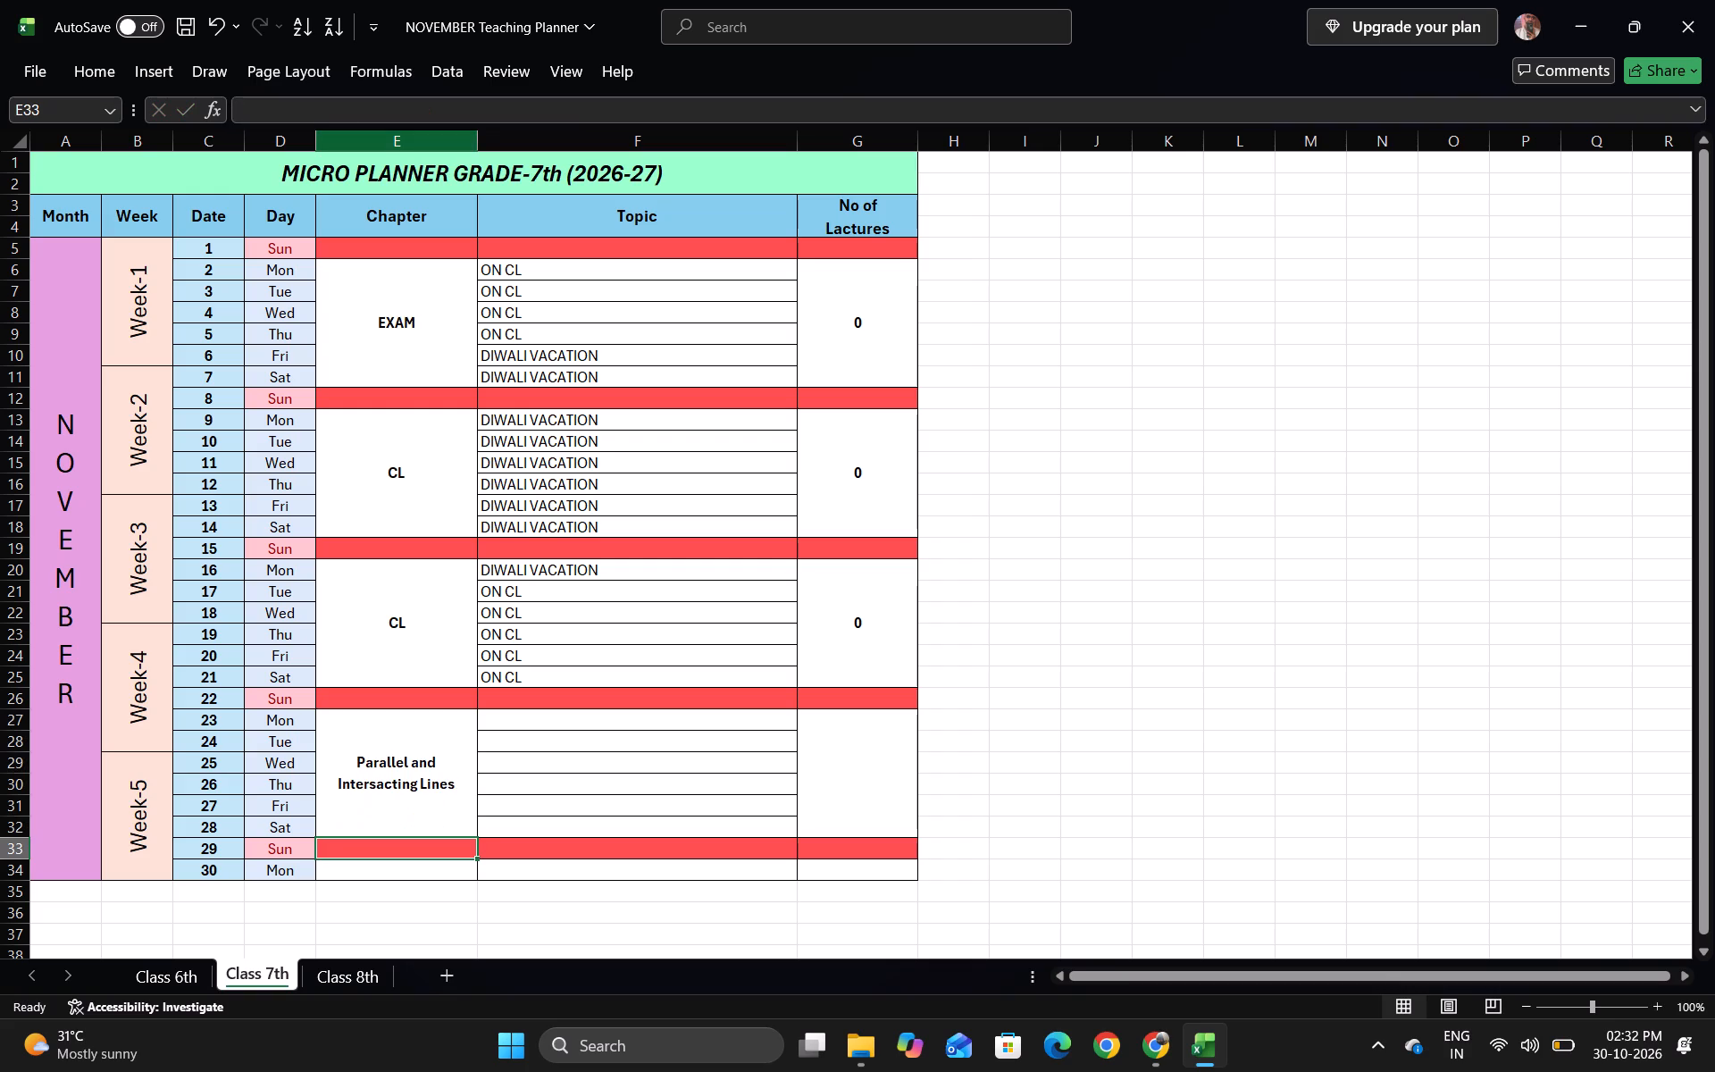
click(417, 803)
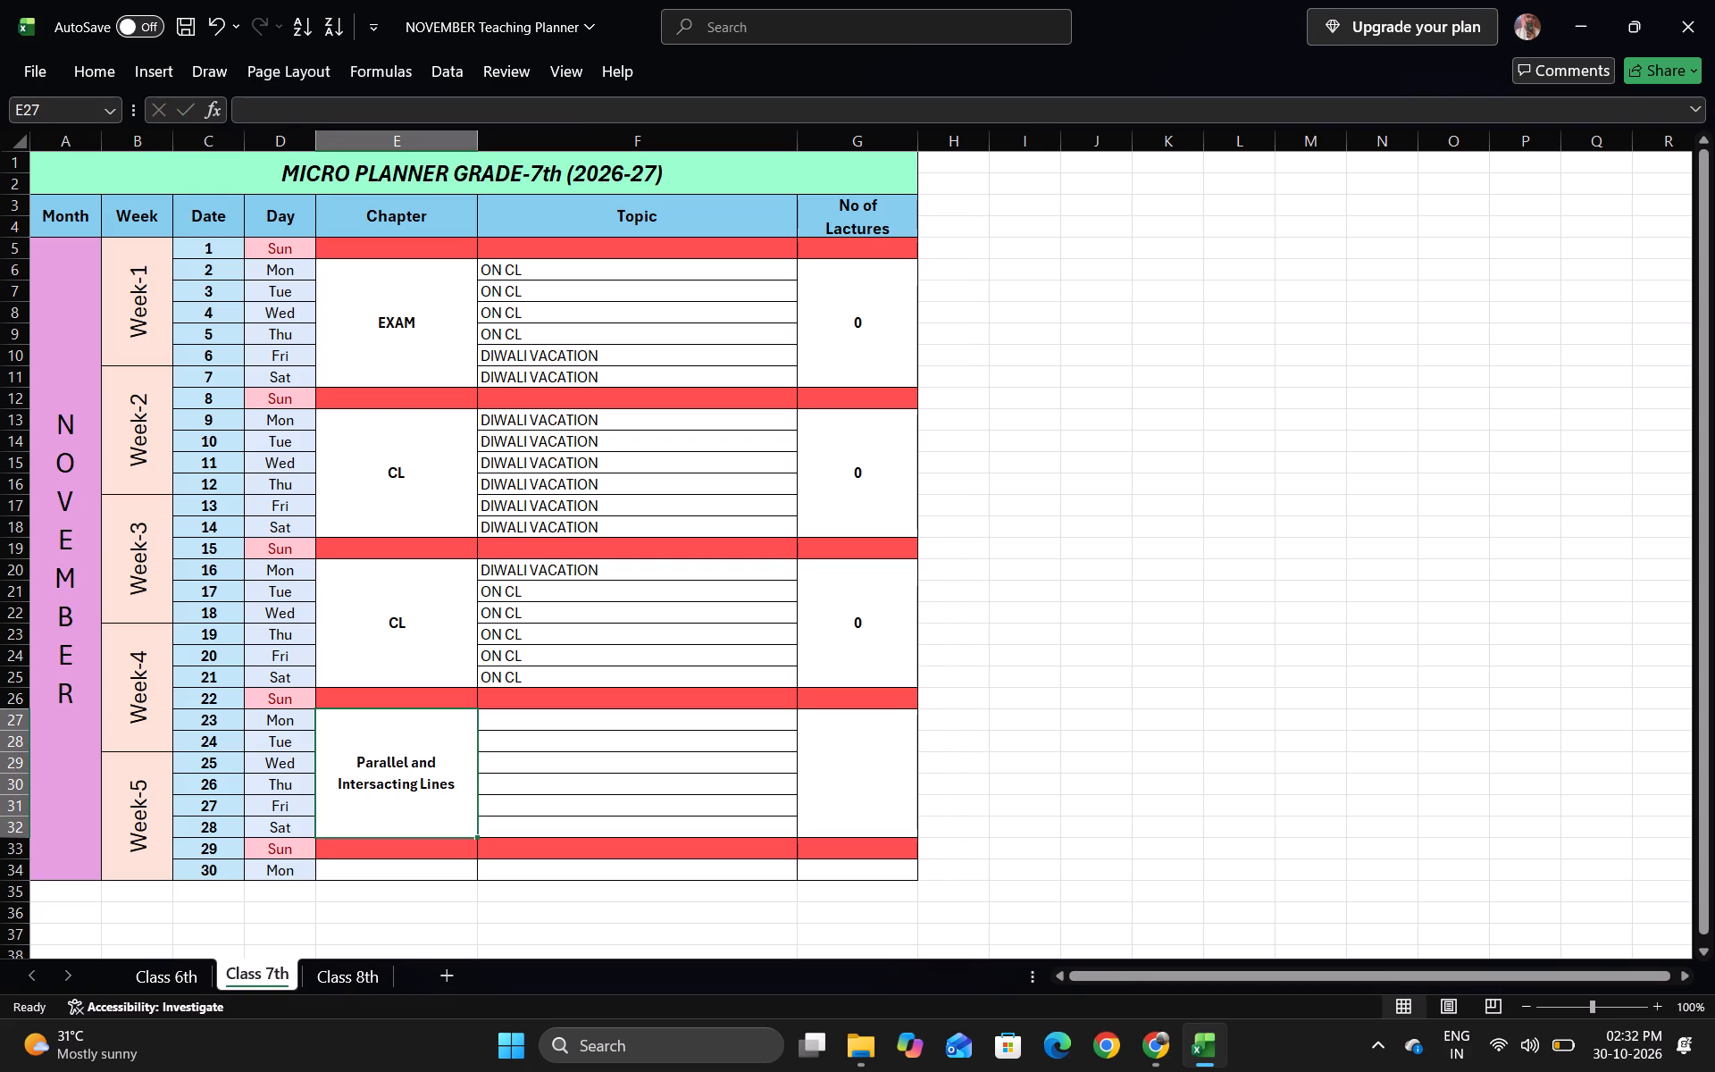
click(405, 871)
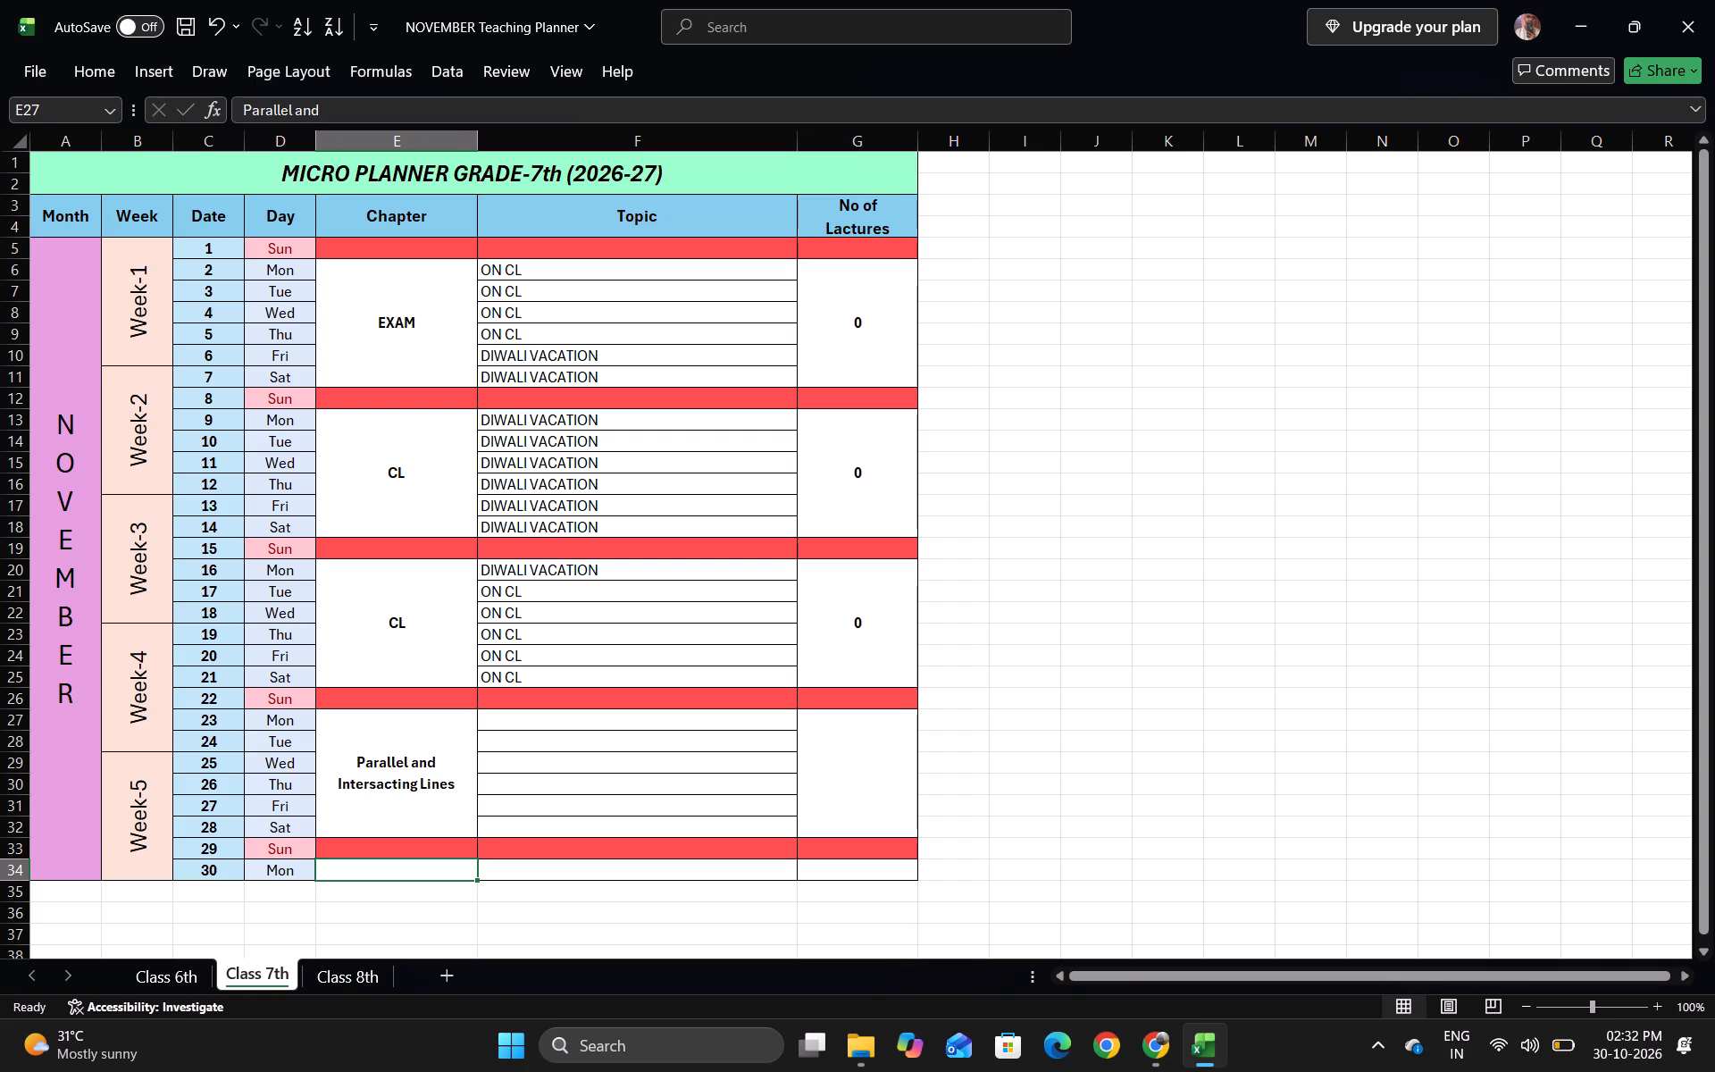
click(531, 720)
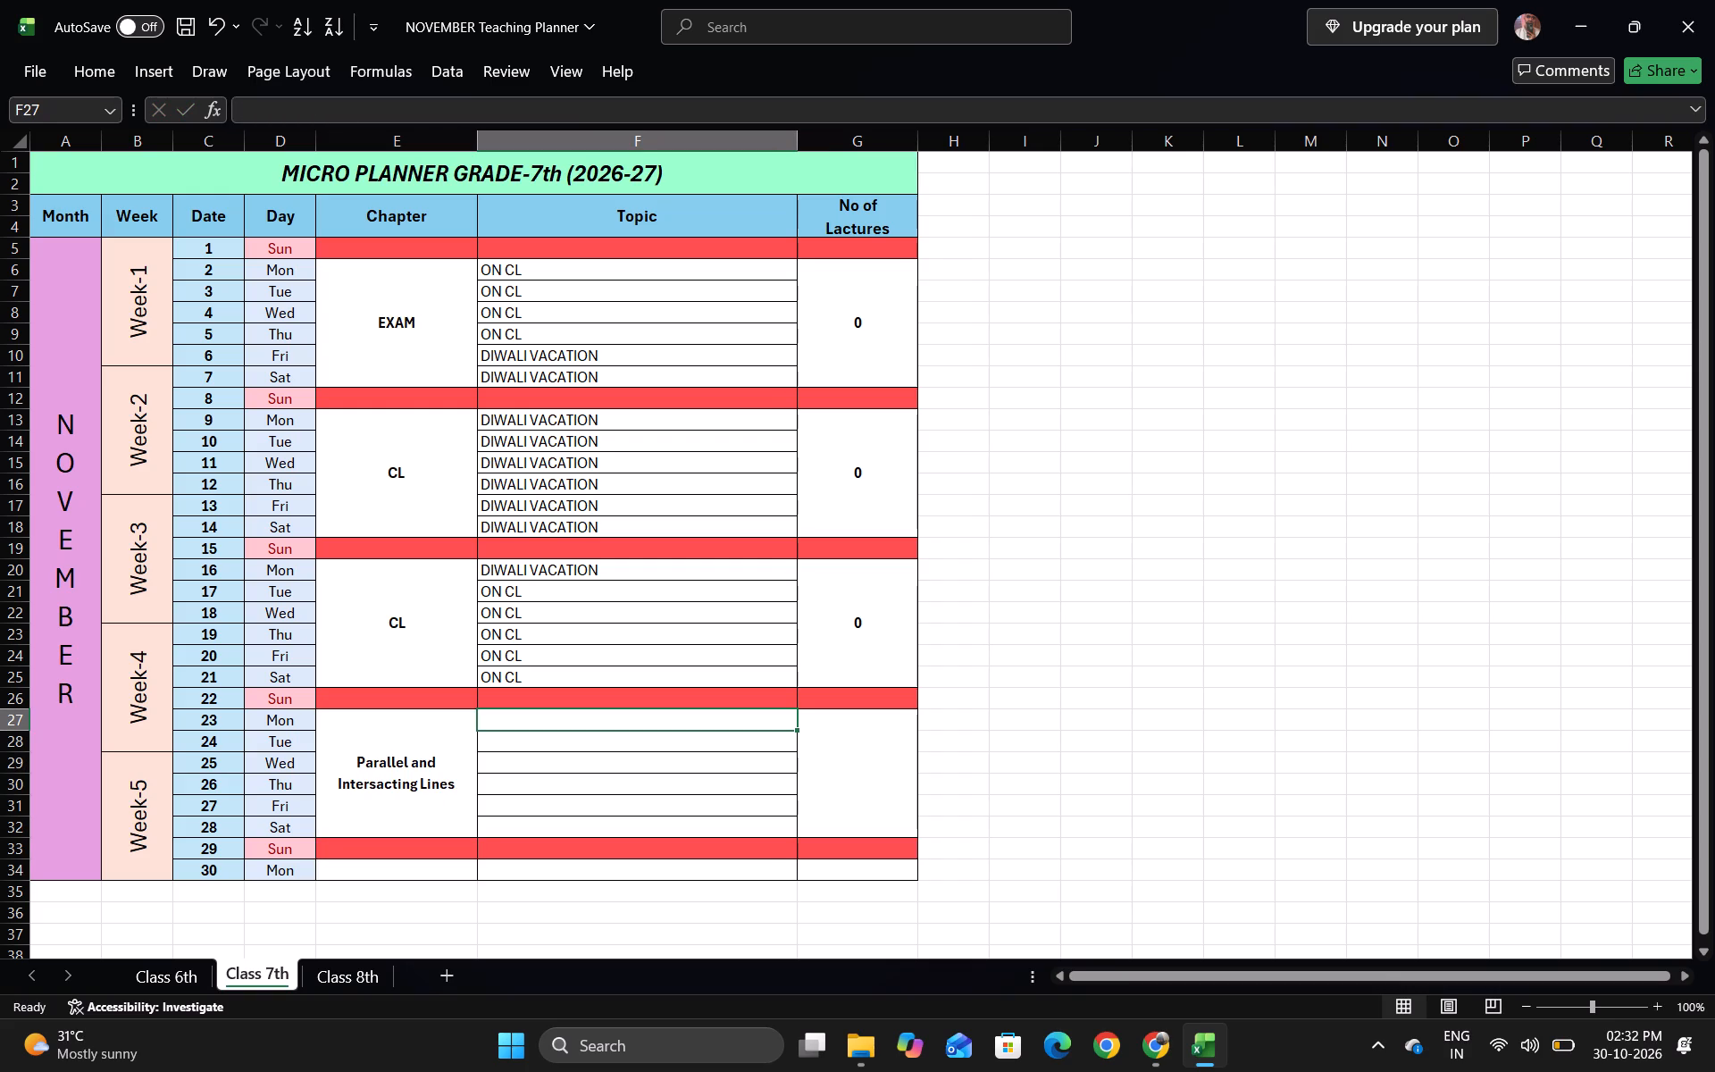
click(1175, 1054)
click(885, 943)
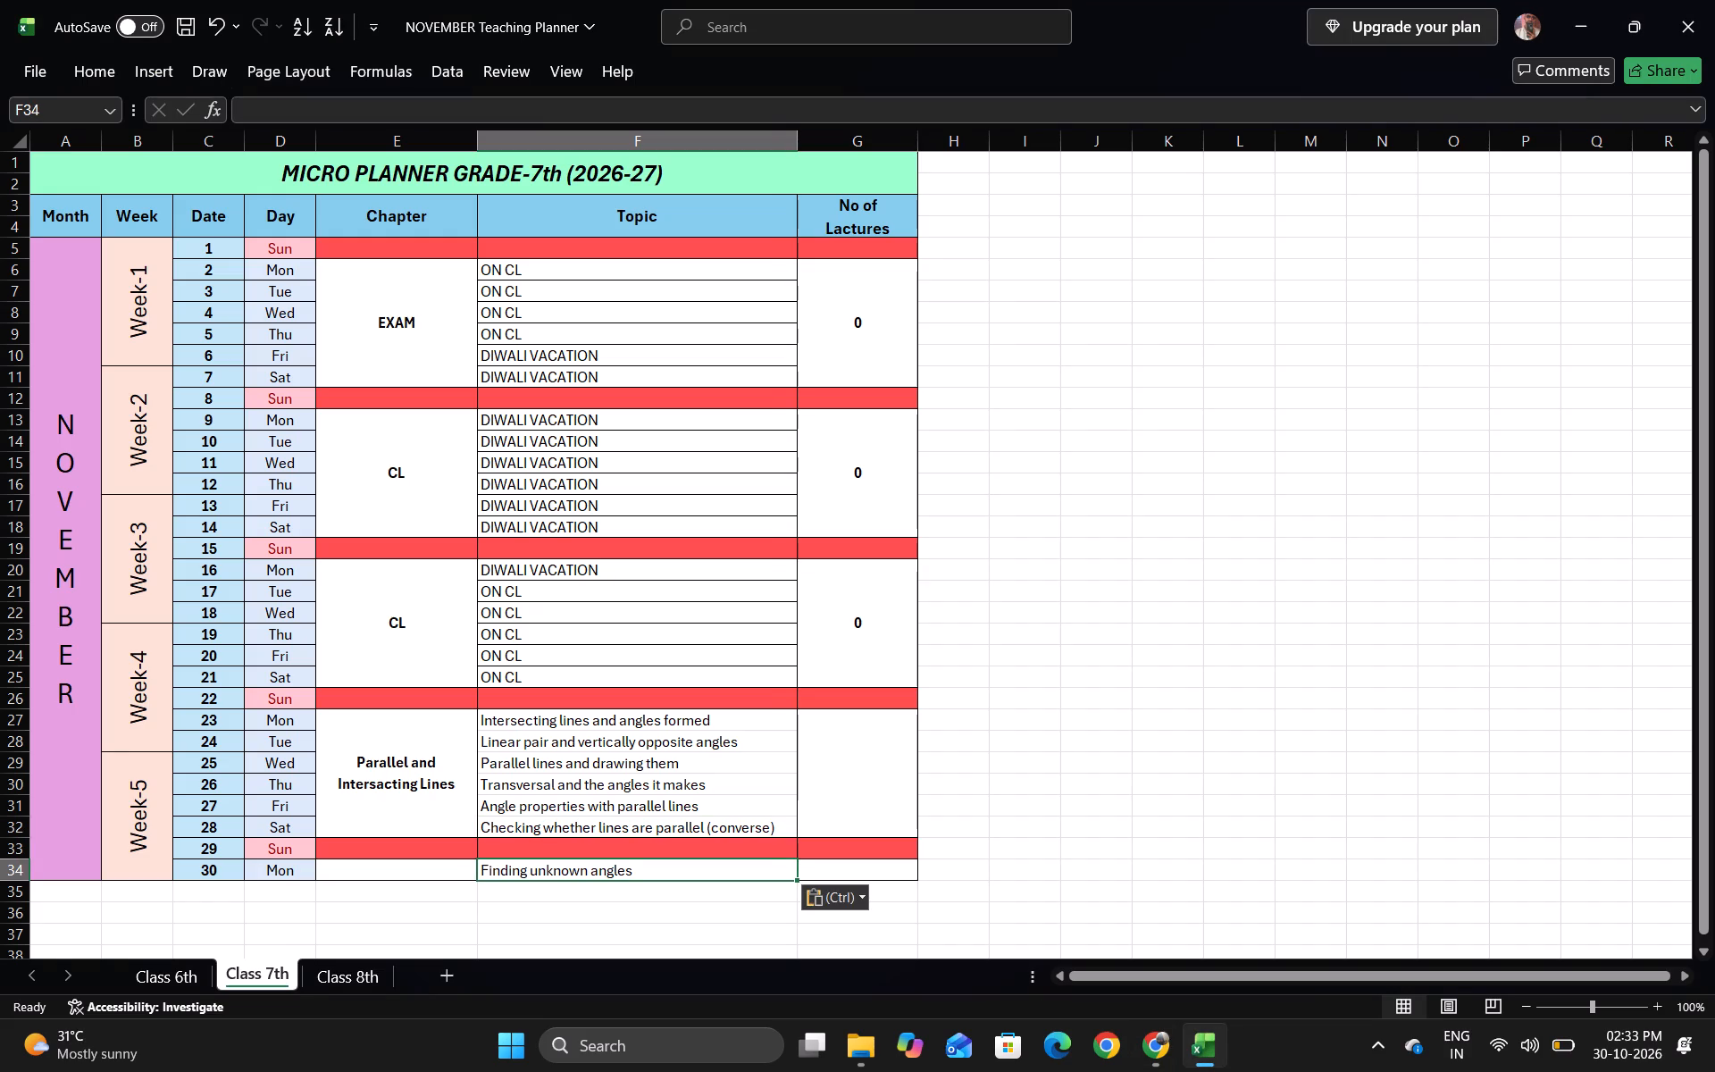
Enter the Class 7th number of lectures as 6 for the 23–28 November block and 1 for 30 November.
click(857, 731)
key(6)
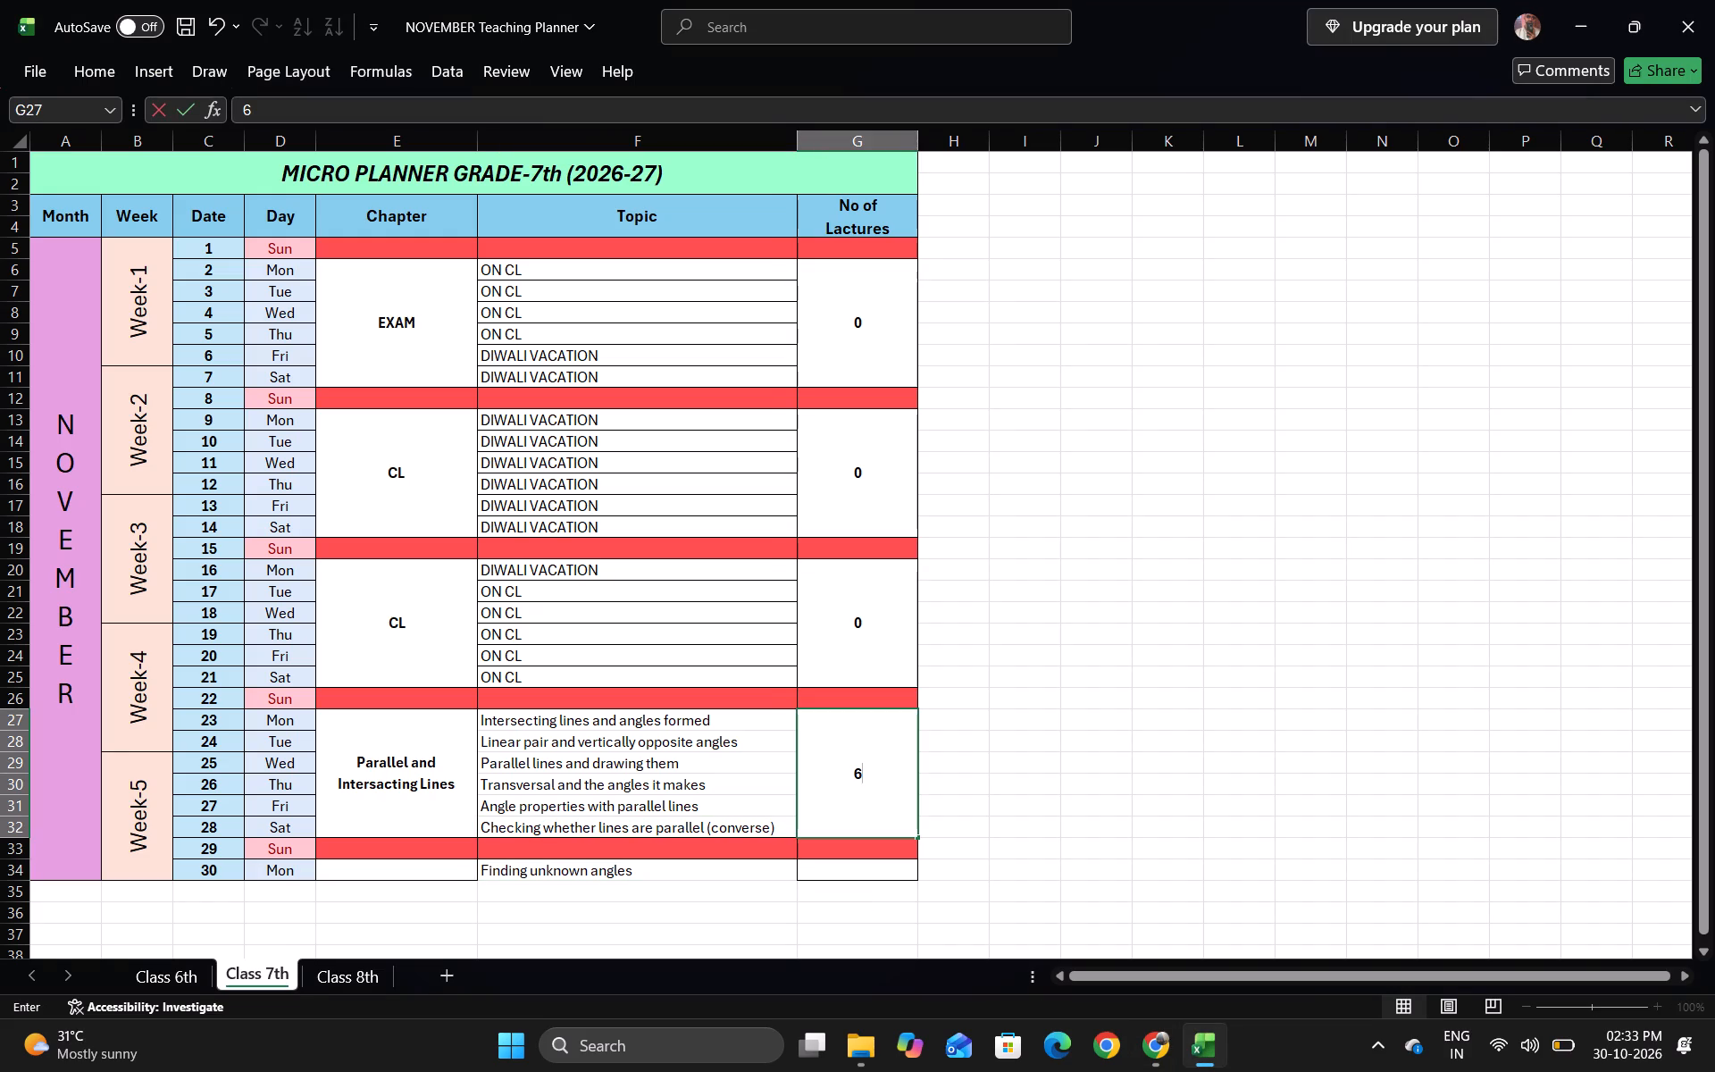
click(845, 877)
key(1)
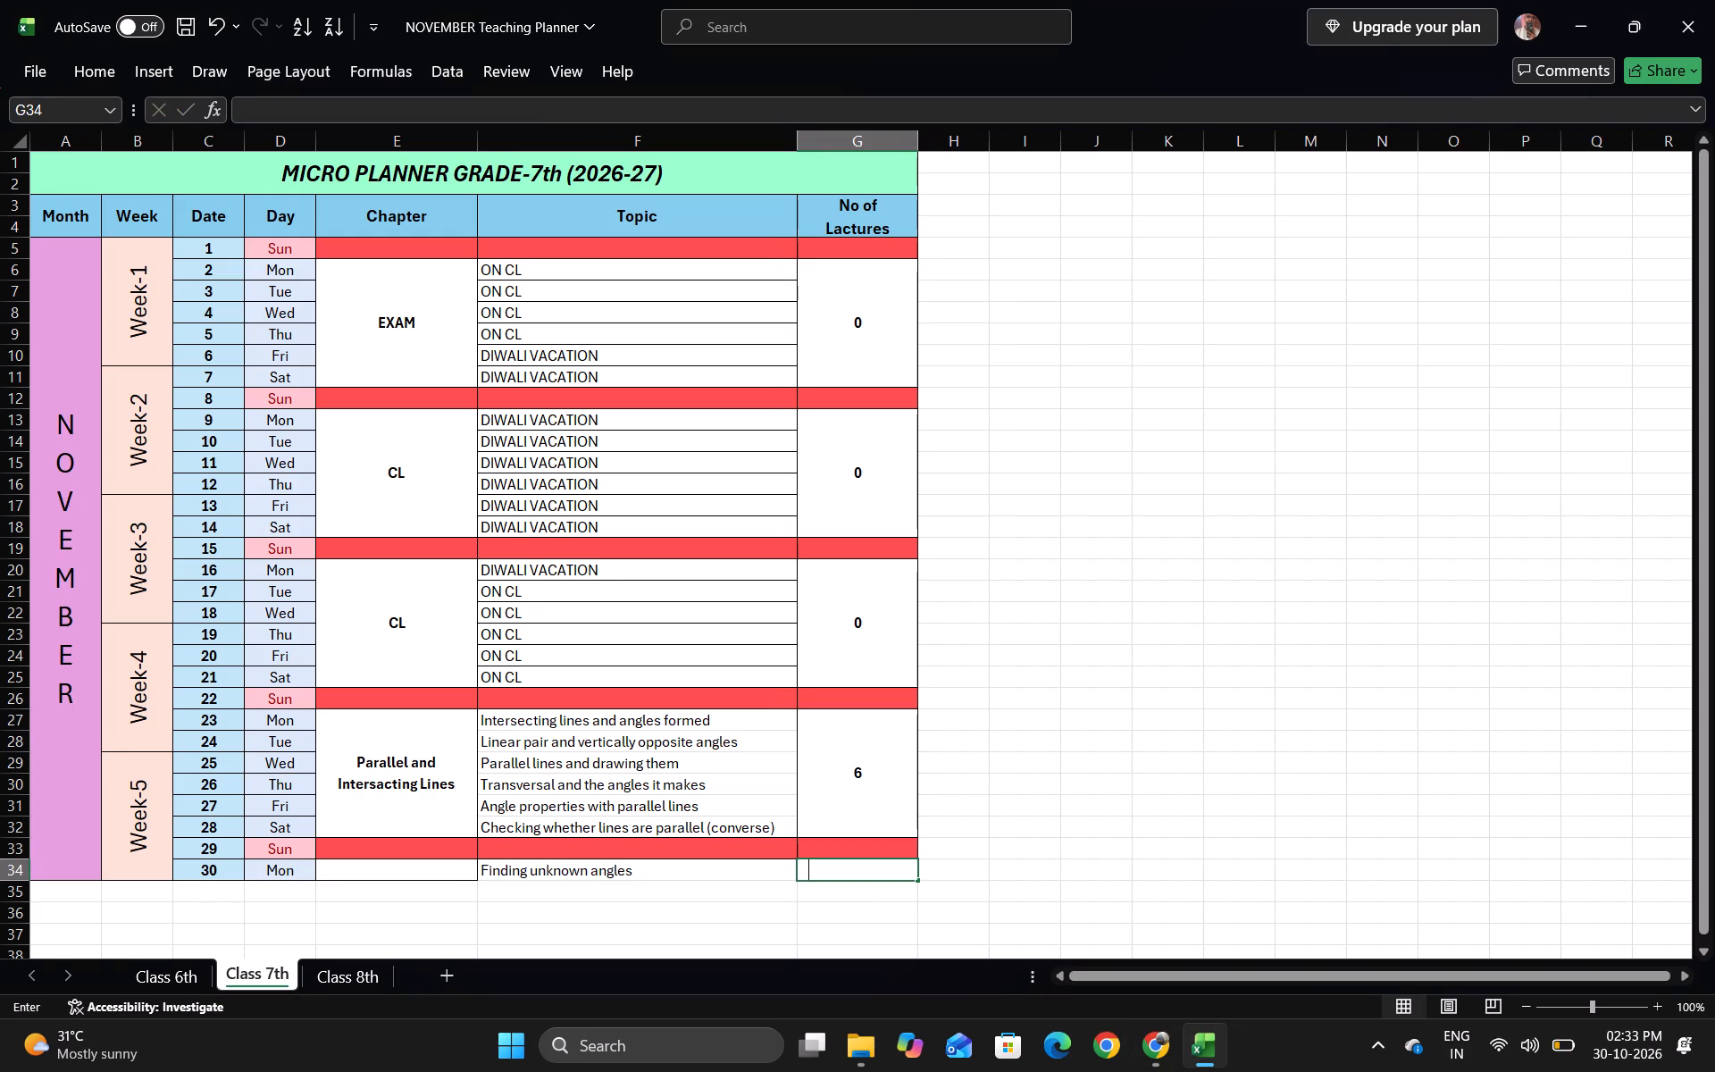
key(Down)
key(Up)
Centre the 30 November lecture count horizontally and apply all borders to its cell.
click(110, 74)
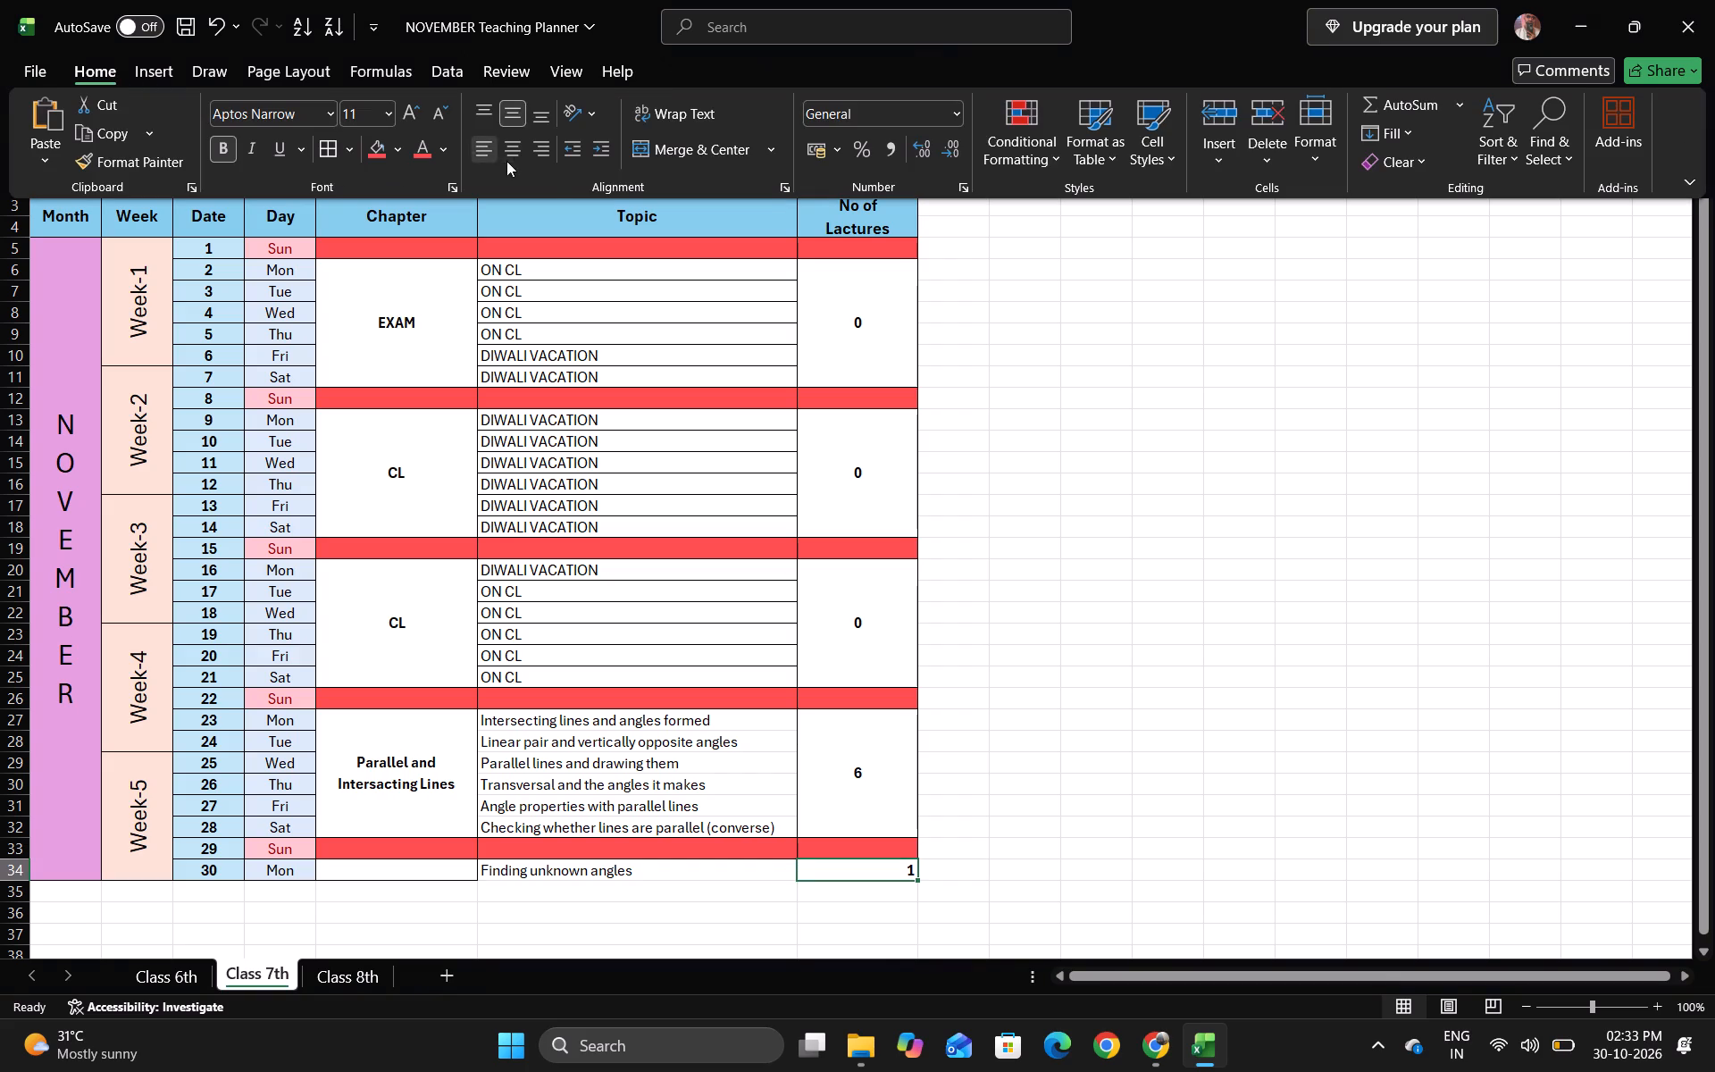
click(516, 148)
click(335, 147)
Apply all borders to the 30 November Topic cell containing "Finding unknown angles".
click(607, 865)
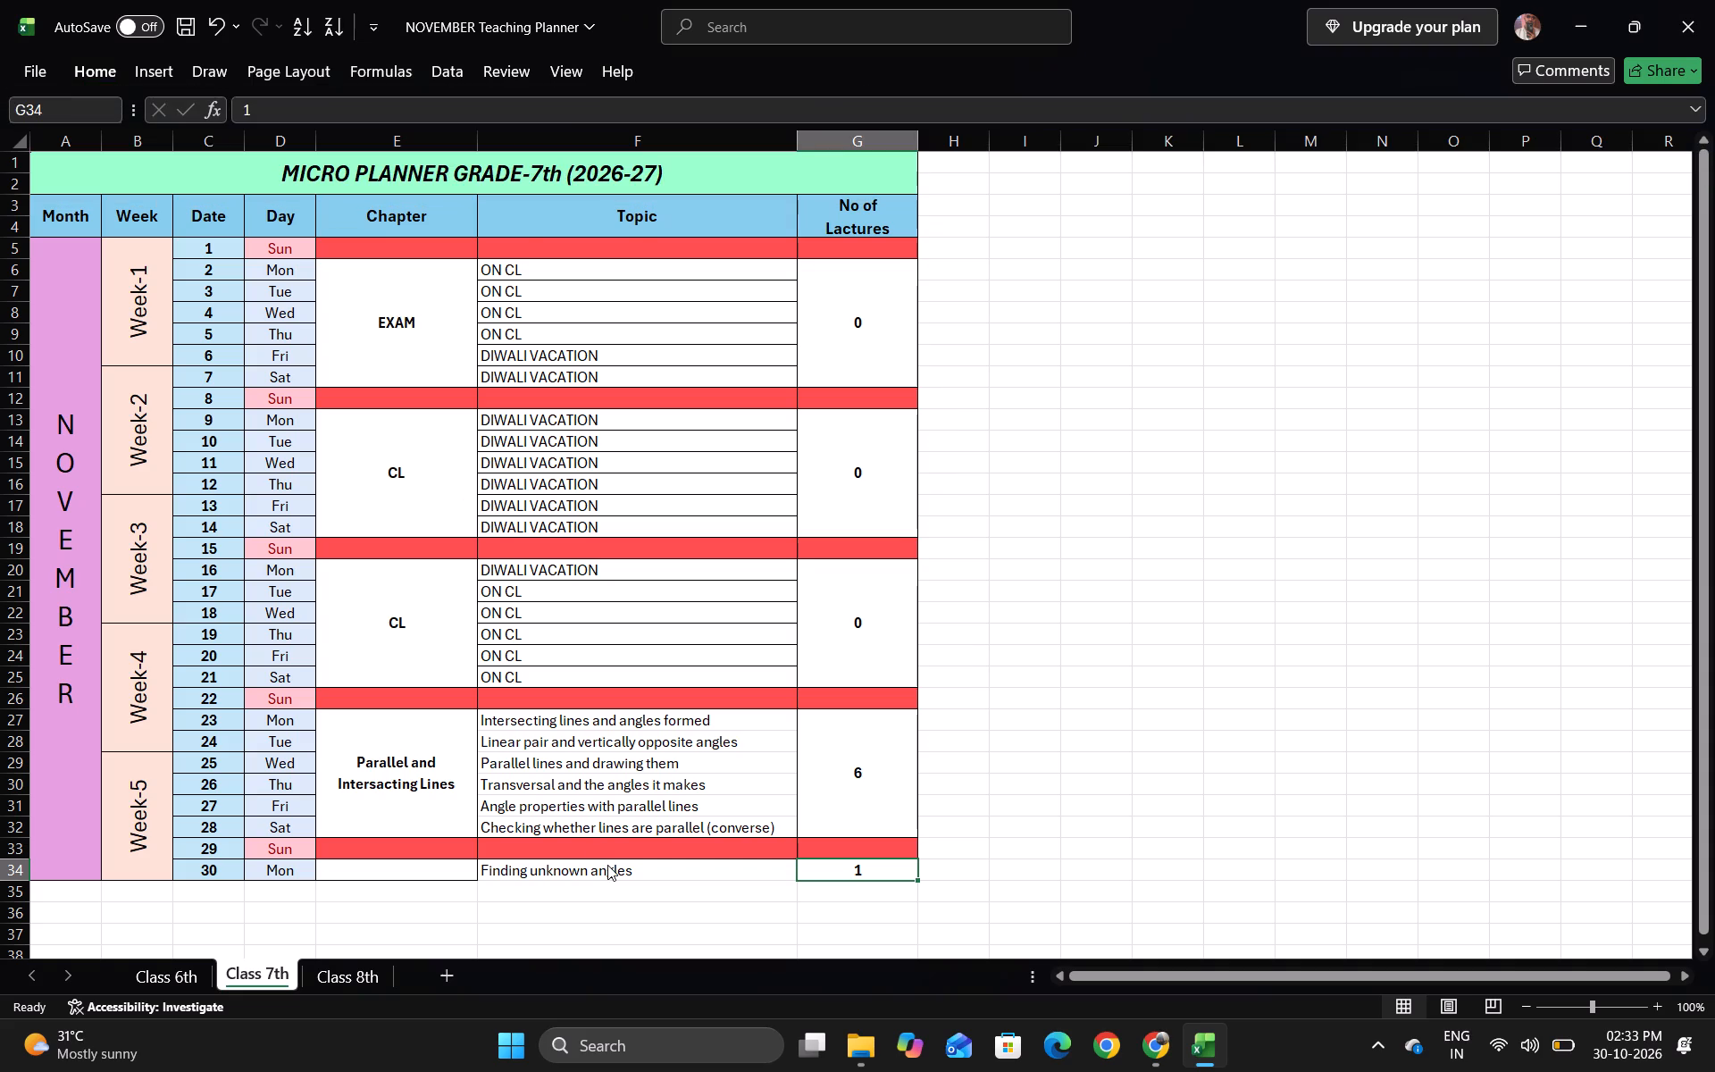
click(587, 870)
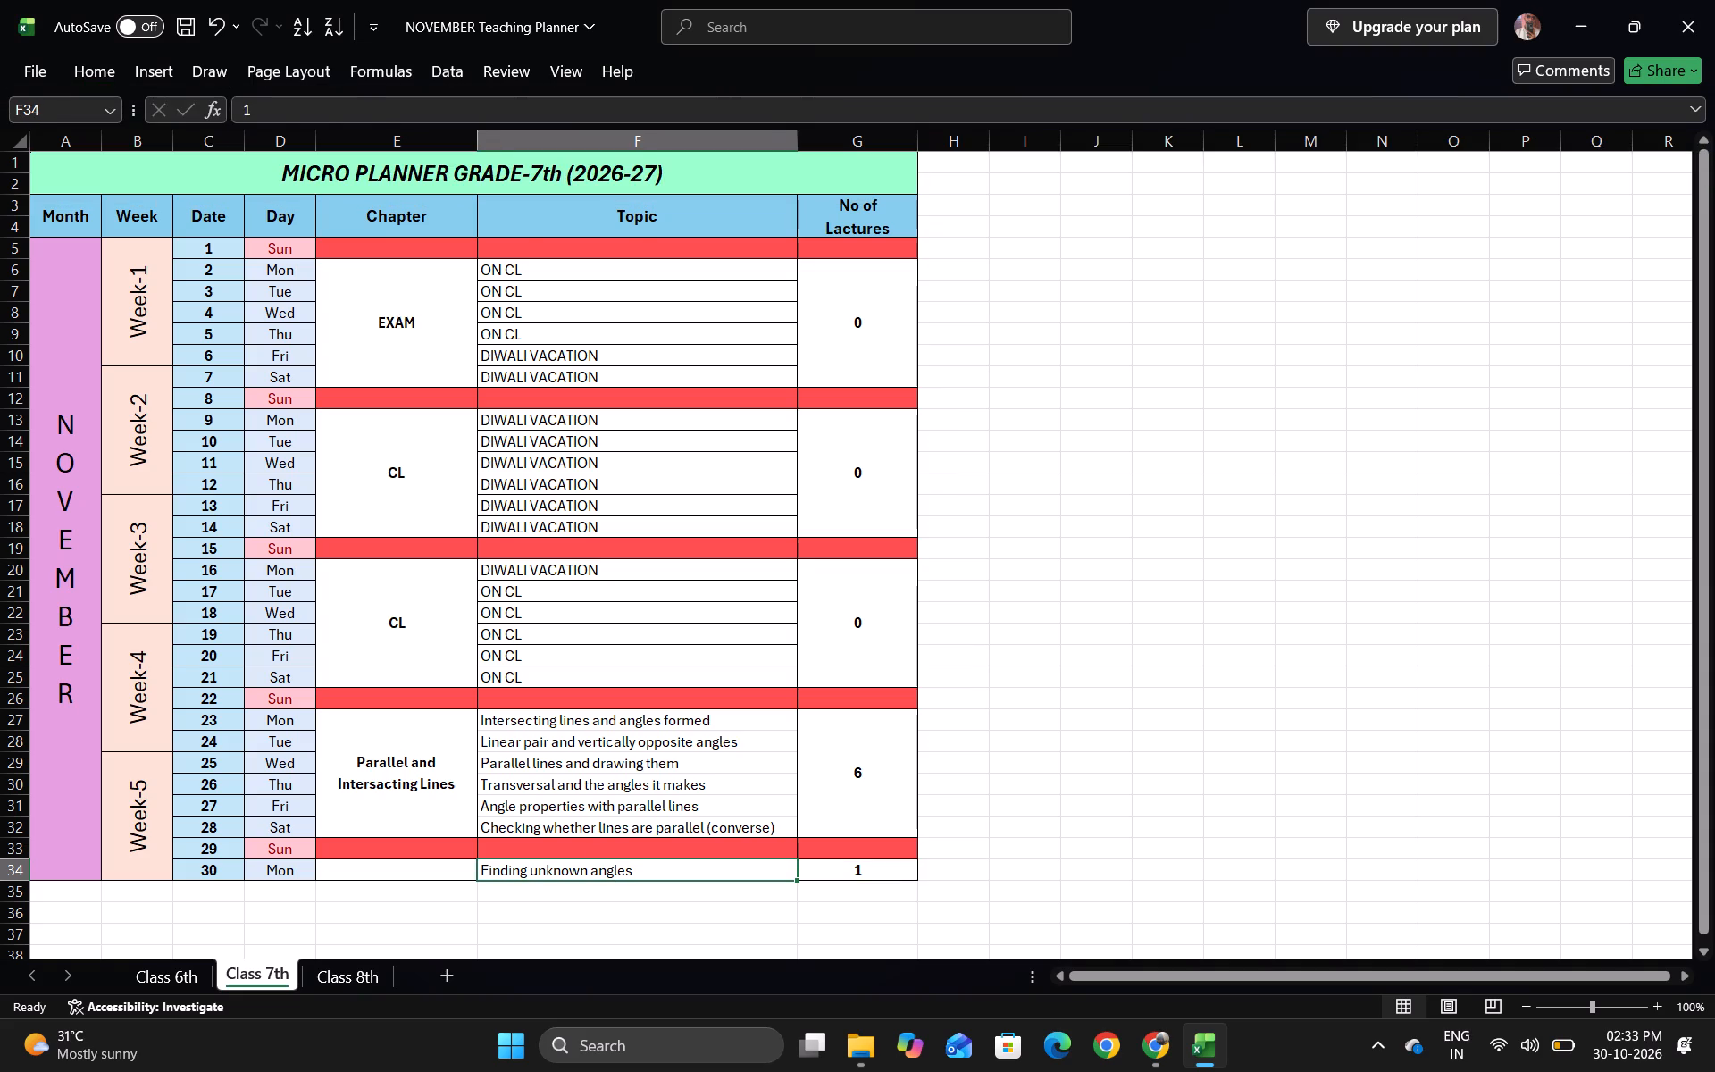
click(105, 61)
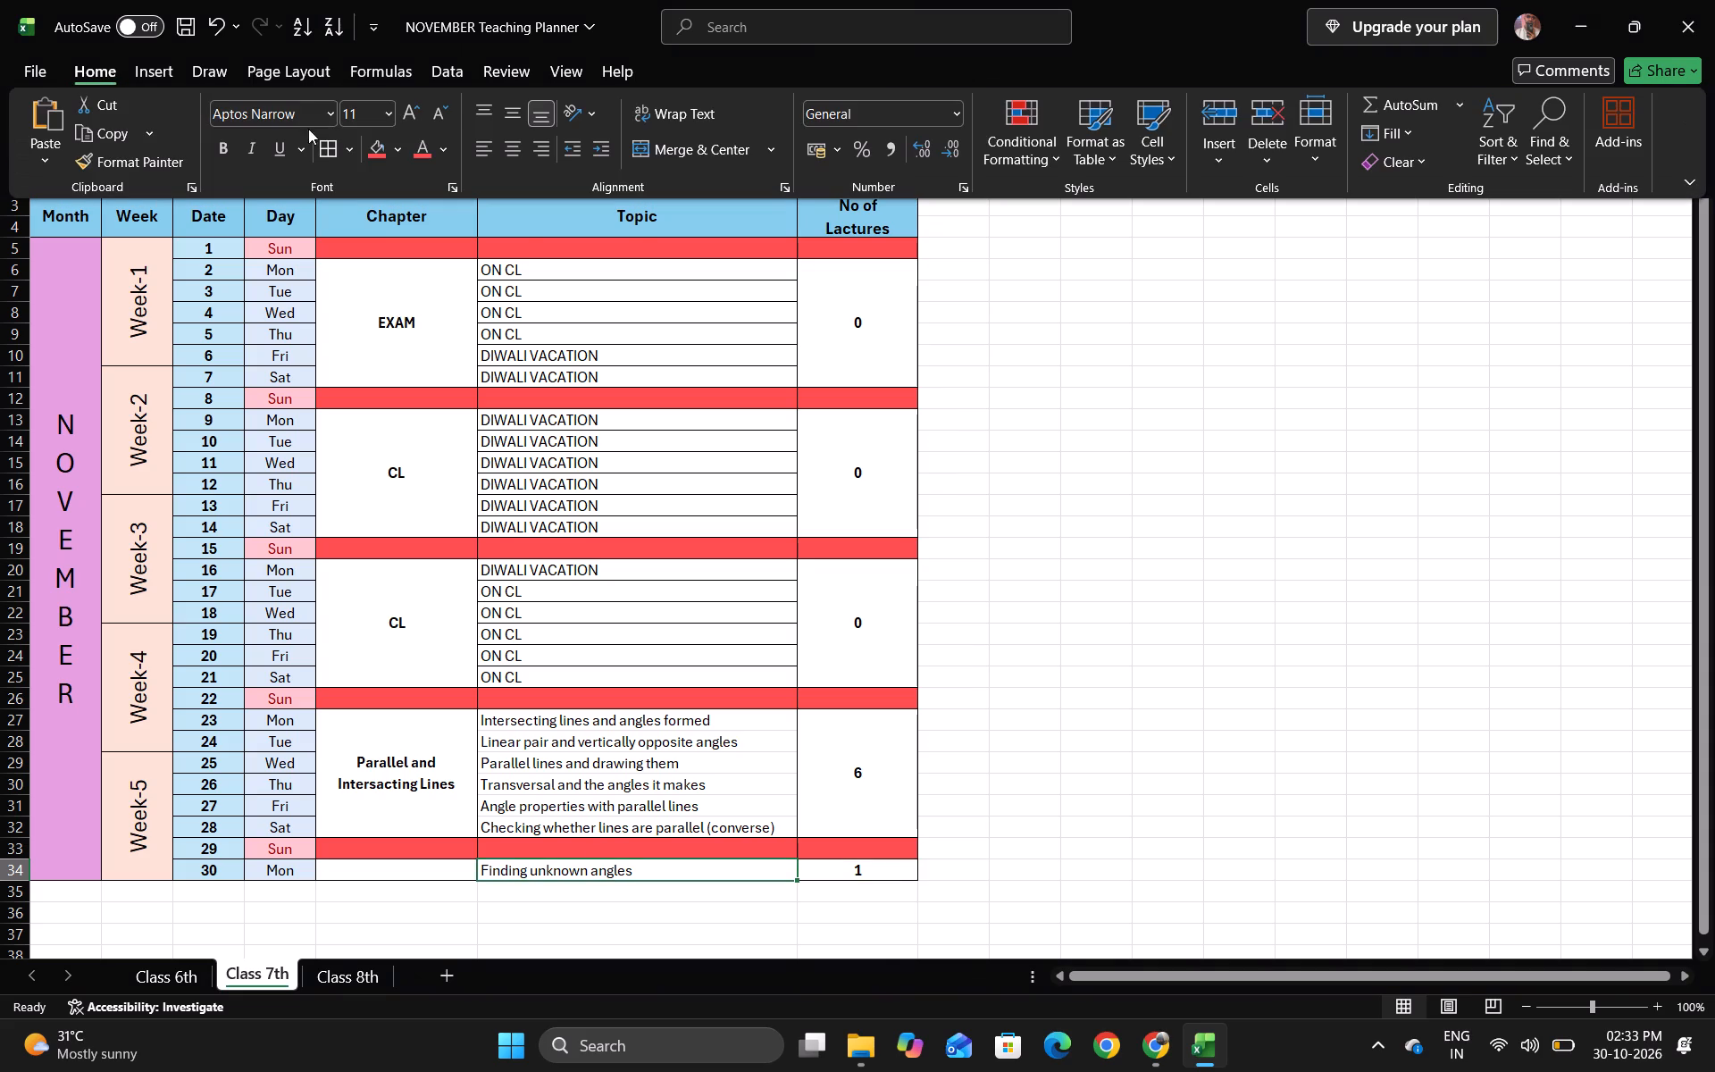
click(332, 148)
click(998, 697)
scroll(798, 675, up, 1)
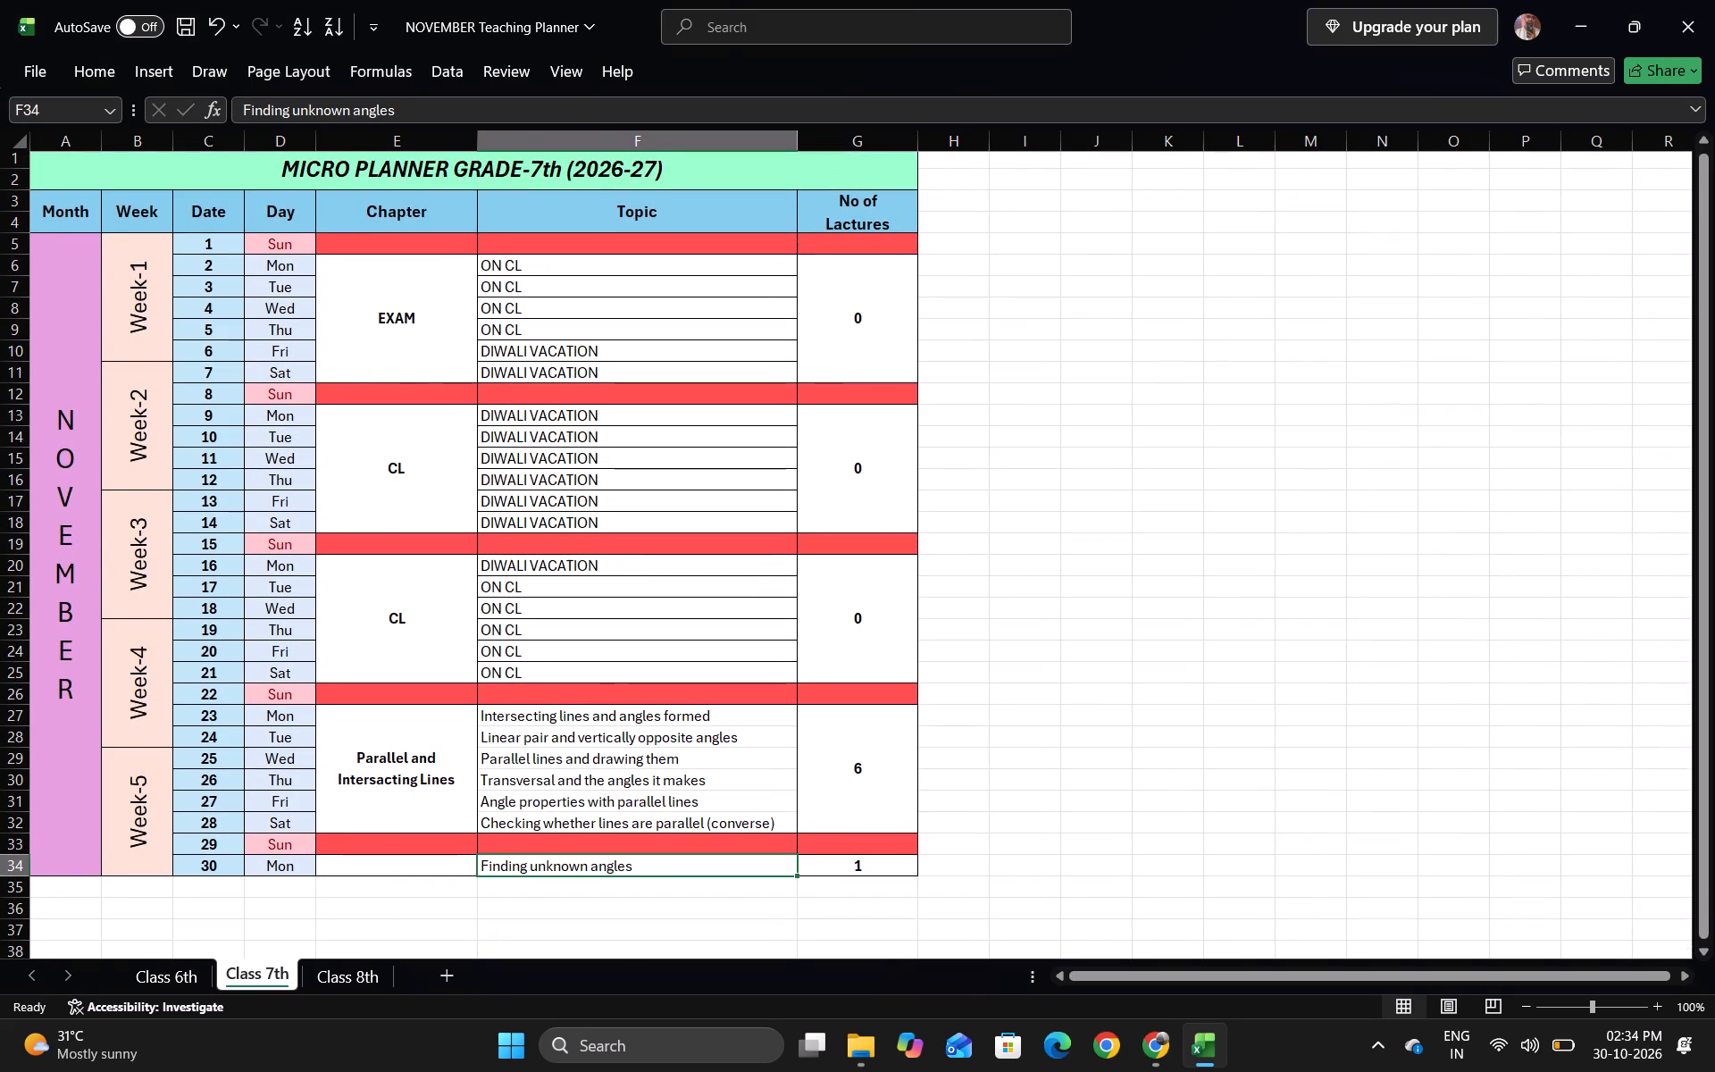
Save the November teaching planner workbook with the completed Class 7th sheet.
key(ctrl+s)
key(ctrl+s)
key(ctrl+s)
key(ctrl+s)
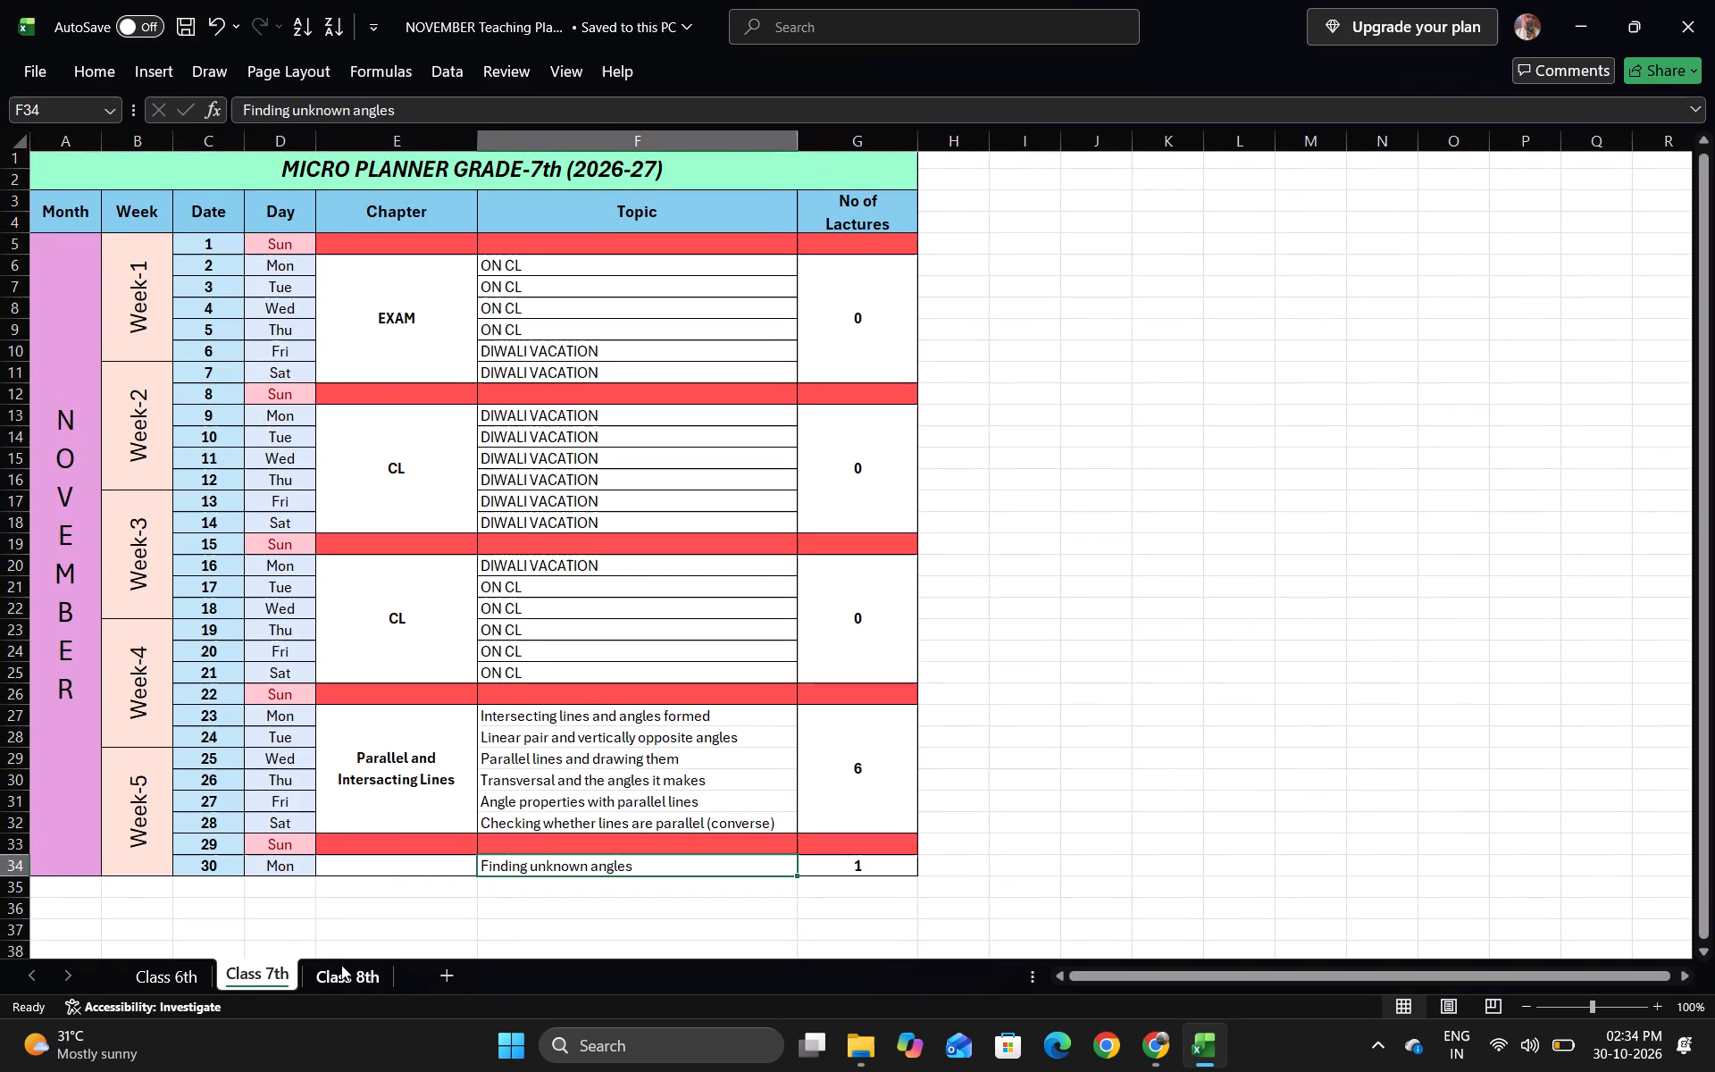
On the Class 8th sheet, centre the empty 30 November lecture count cell horizontally.
click(341, 965)
click(831, 875)
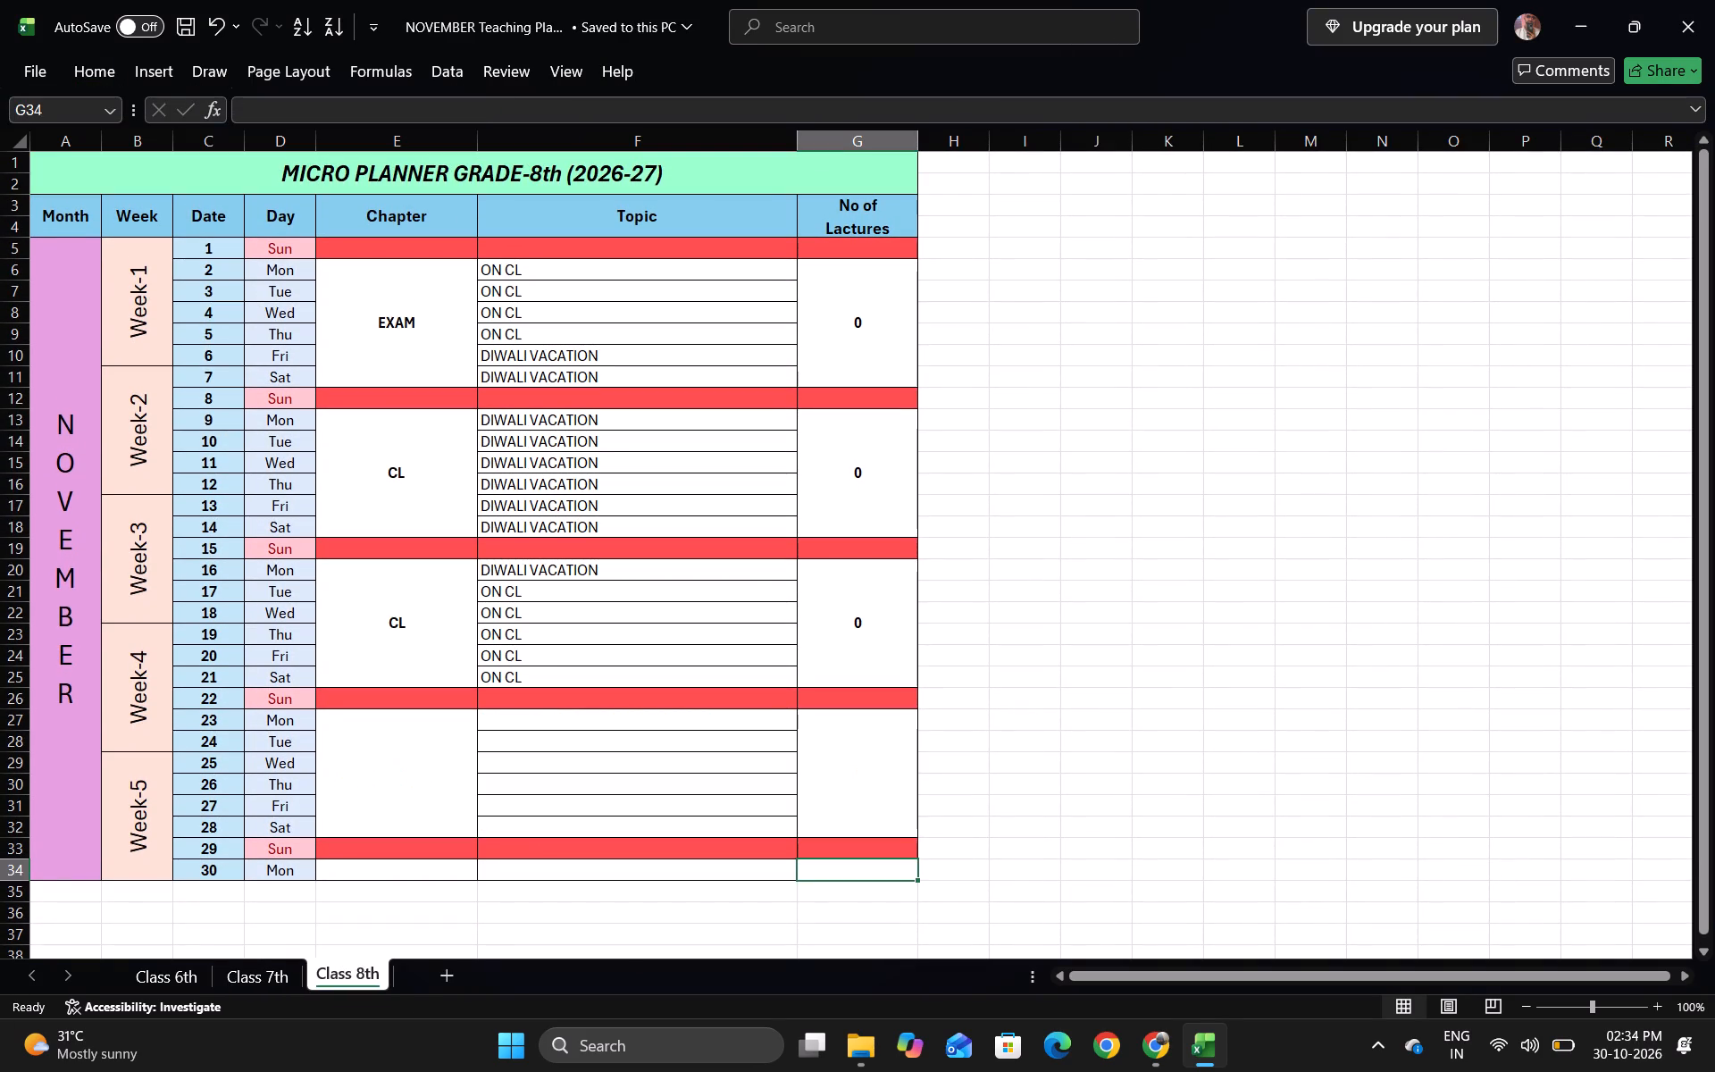
click(88, 71)
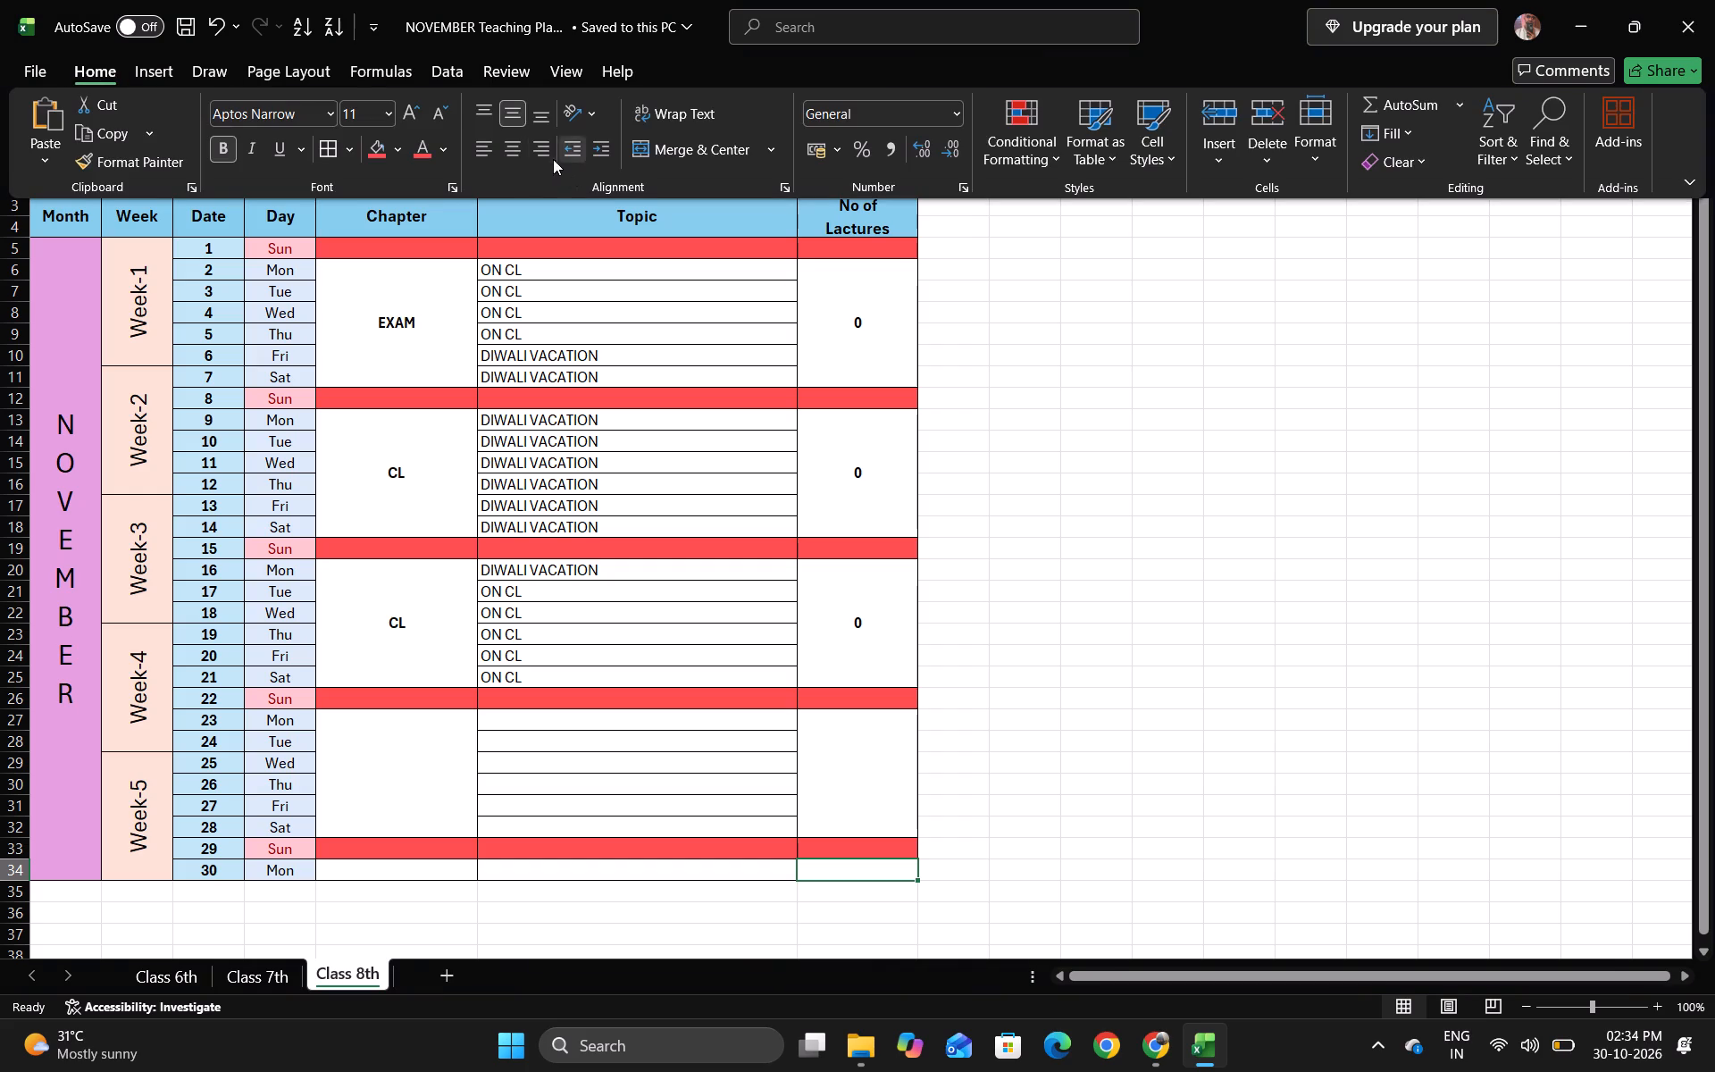
click(512, 156)
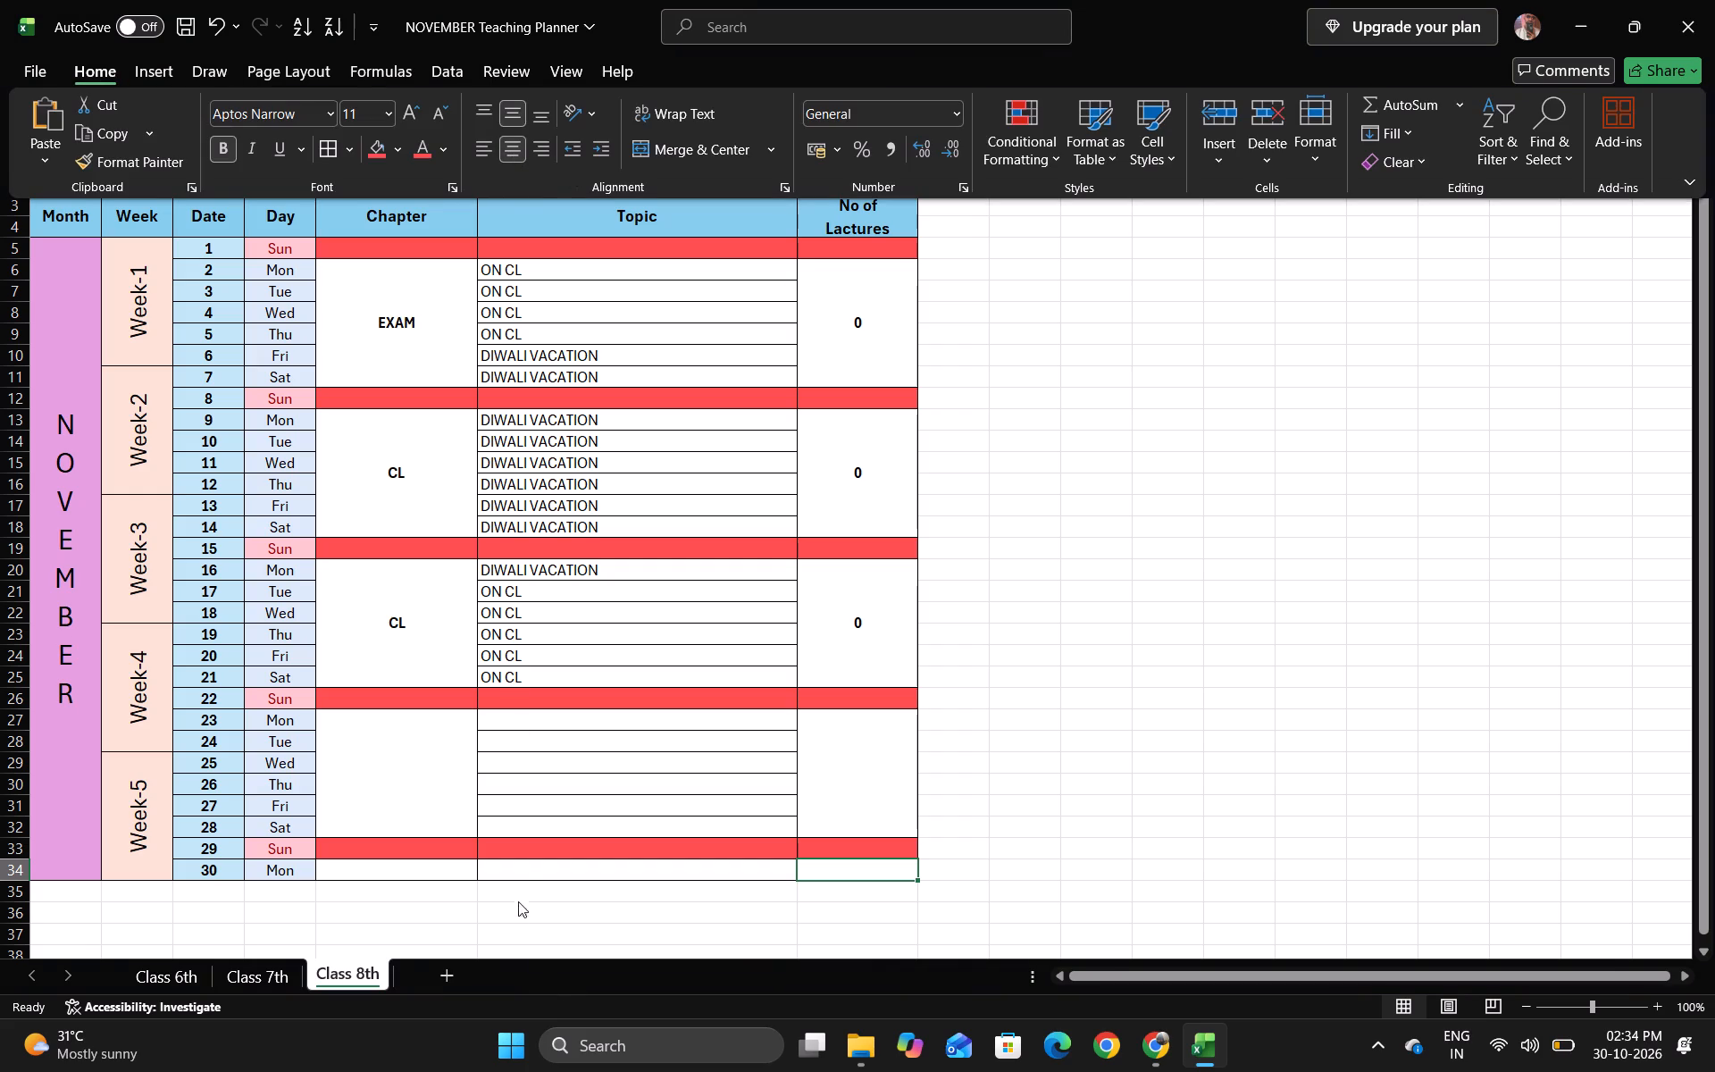
Select the empty Class 8th Chapter cell for the 23–28 November block.
click(519, 872)
click(519, 872)
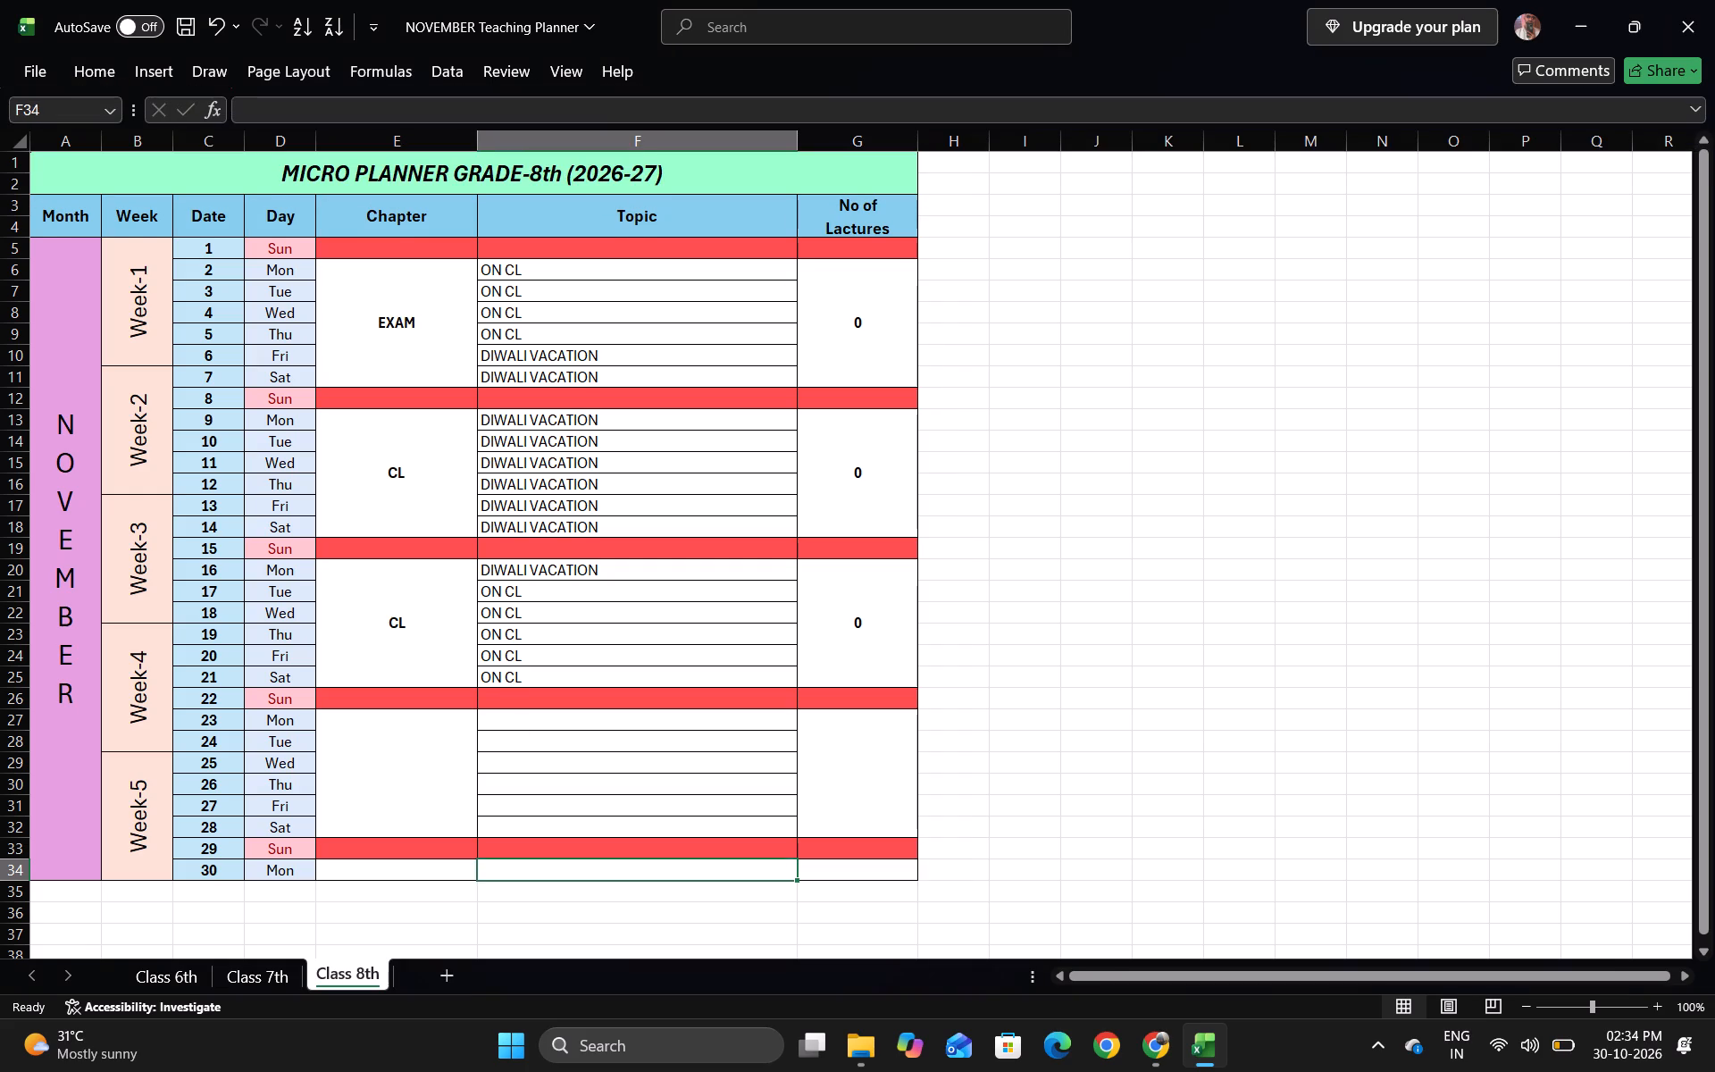
scroll(540, 782, down, 1)
click(642, 785)
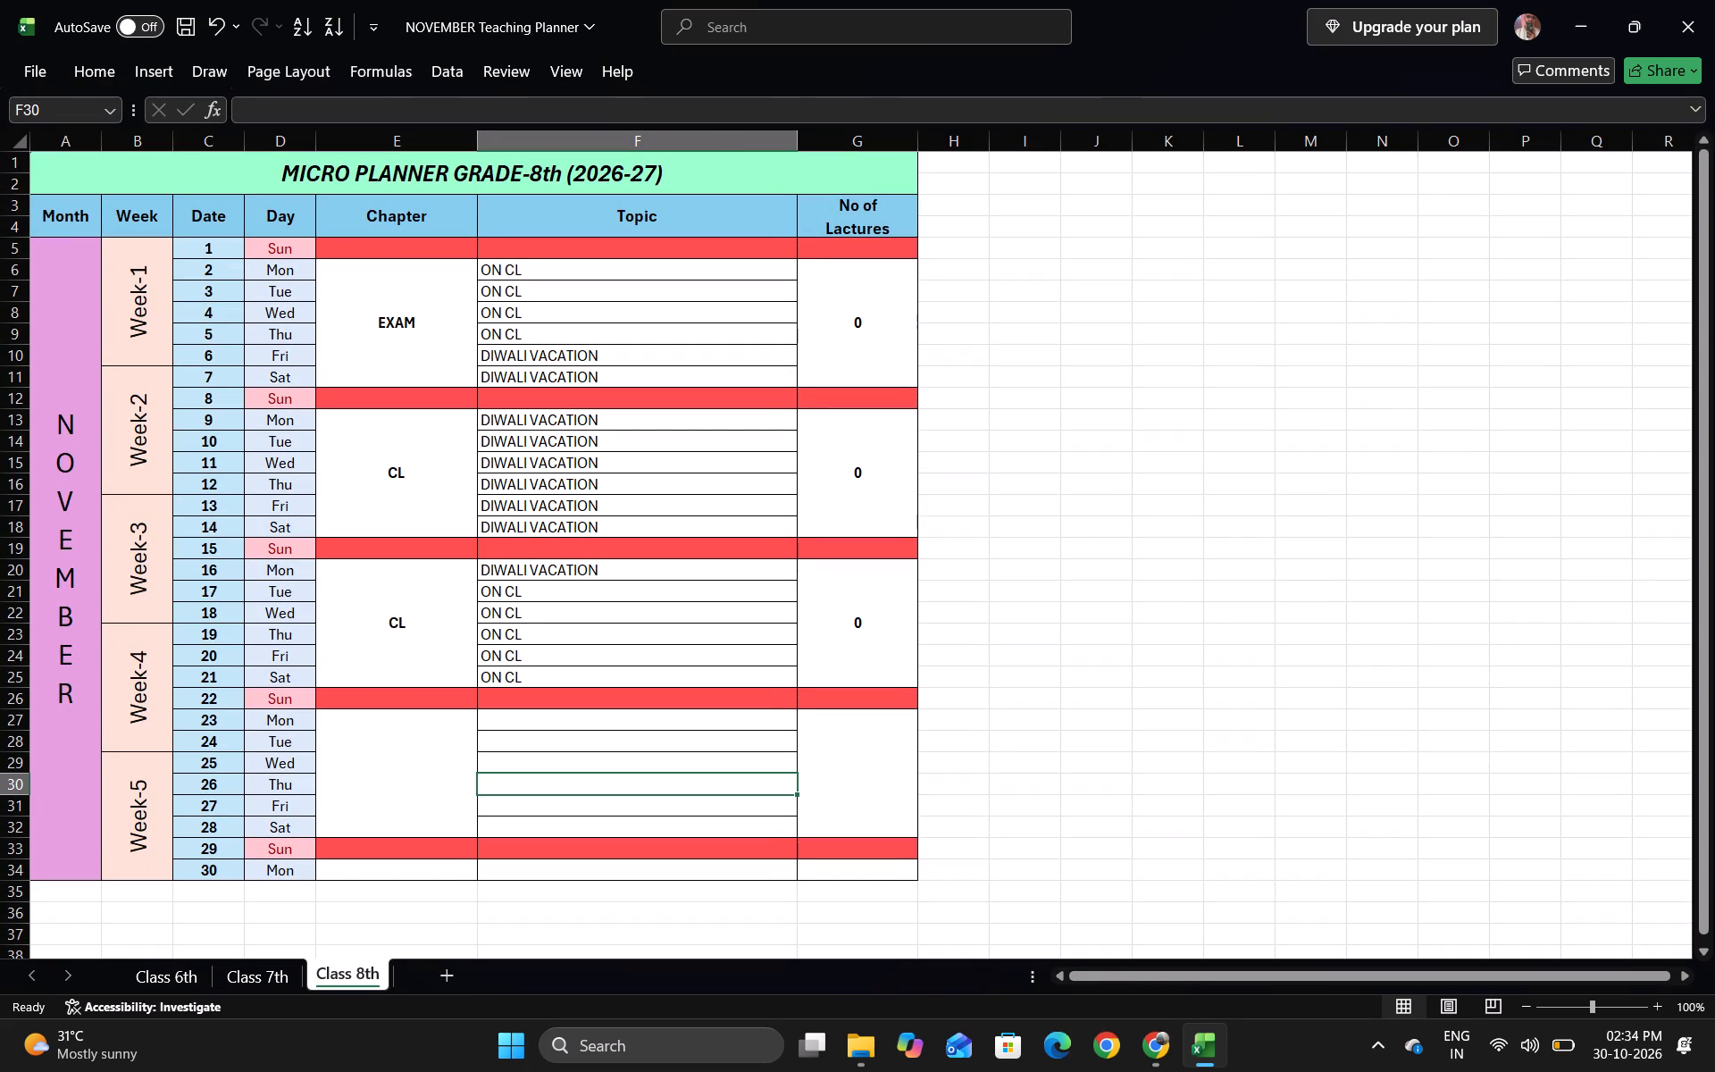
click(355, 781)
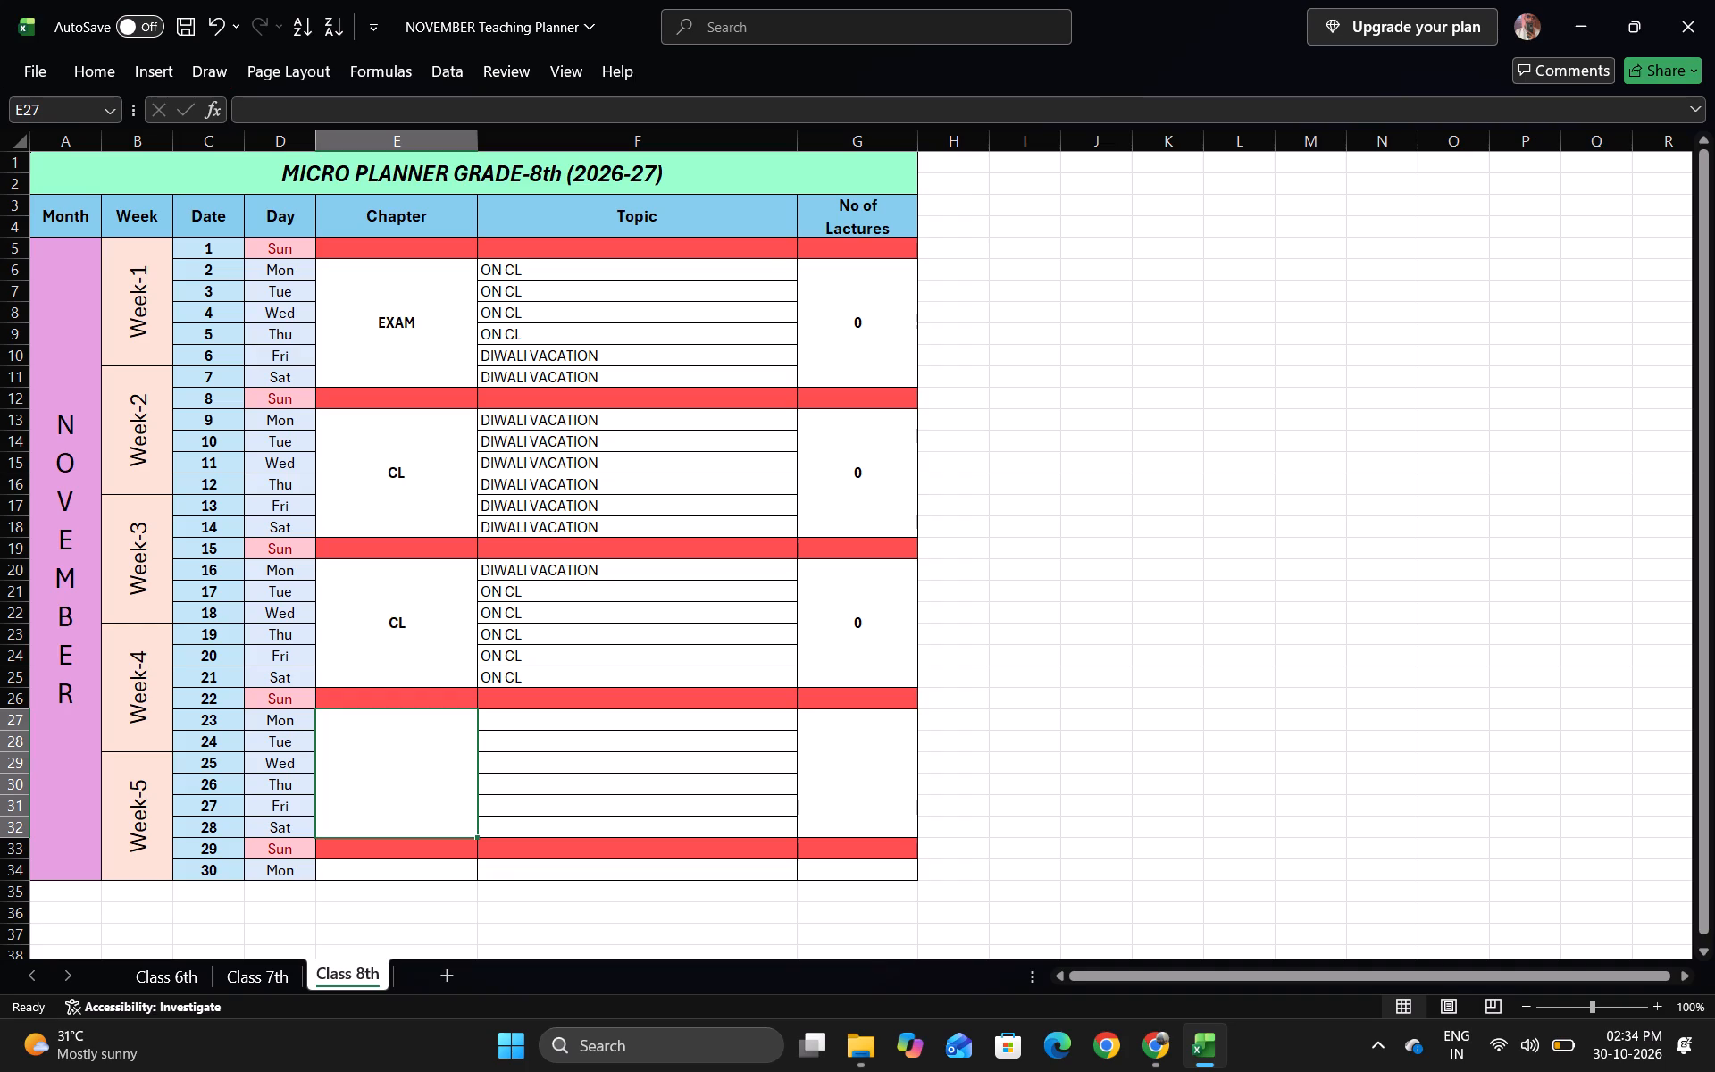
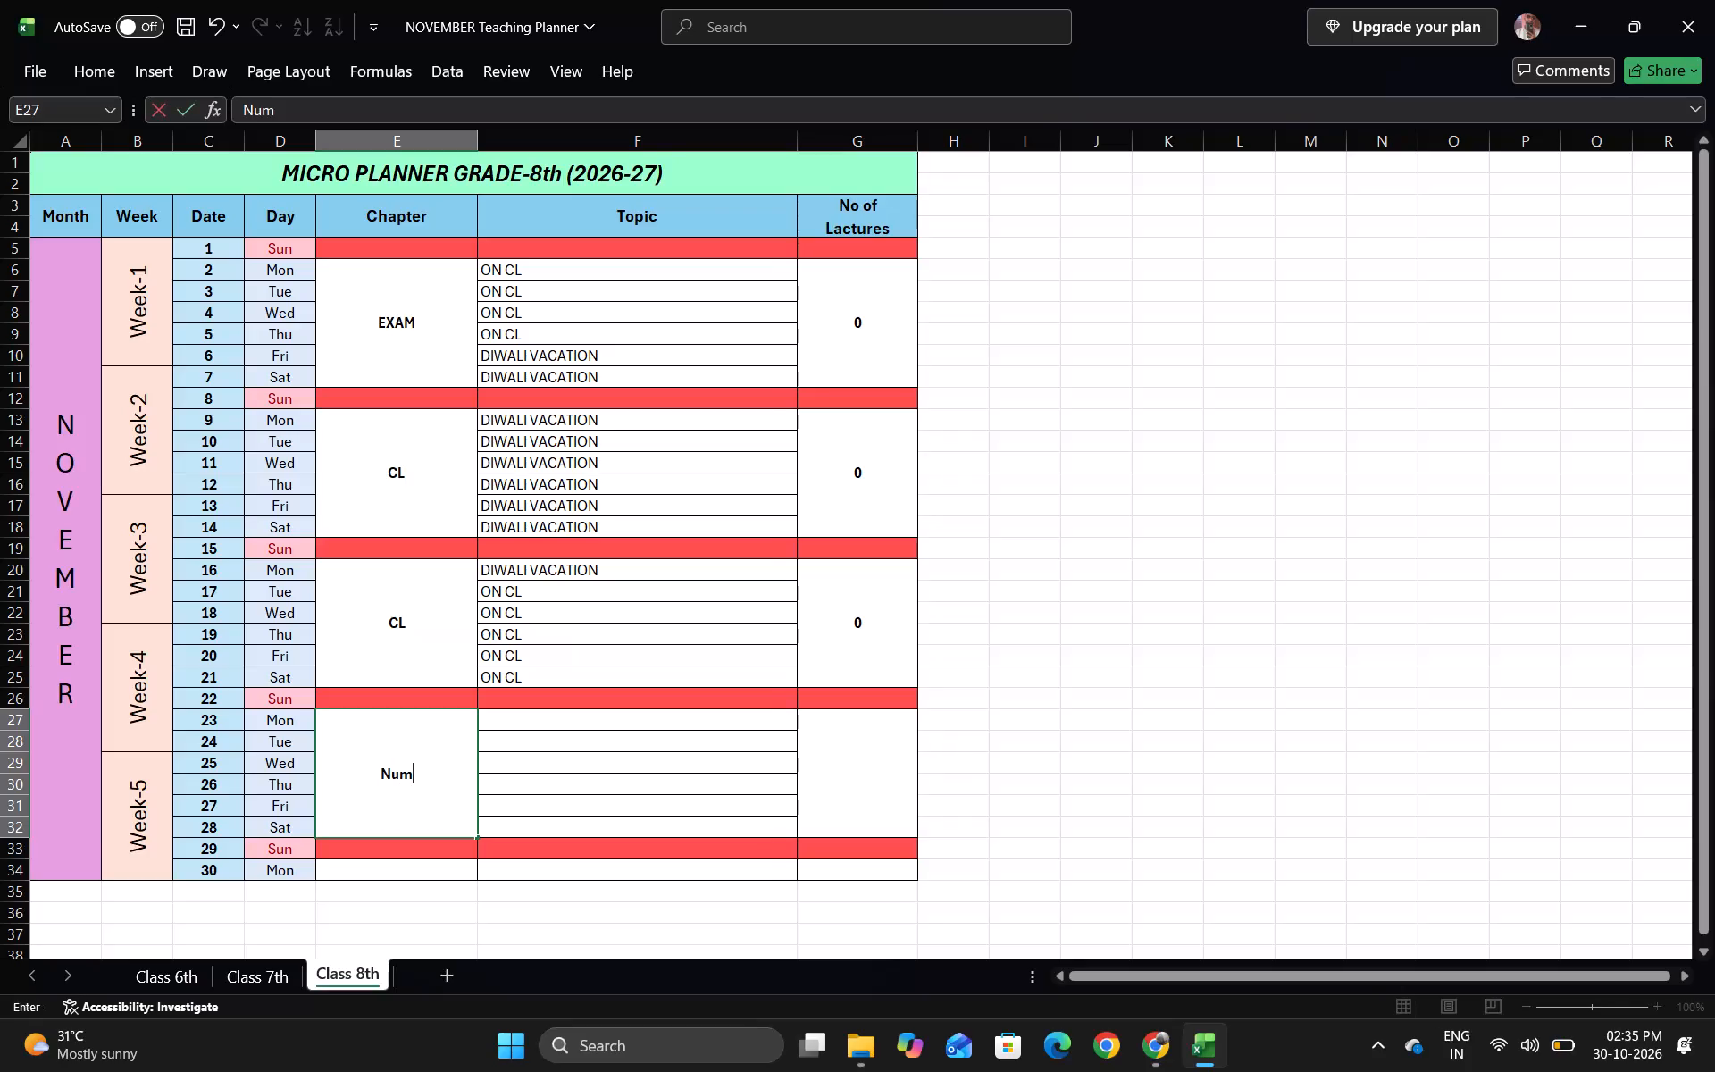
Enter "Number Play" as the Class 8th chapter for both the 23–28 November block and 30 November.
text(ber Play)
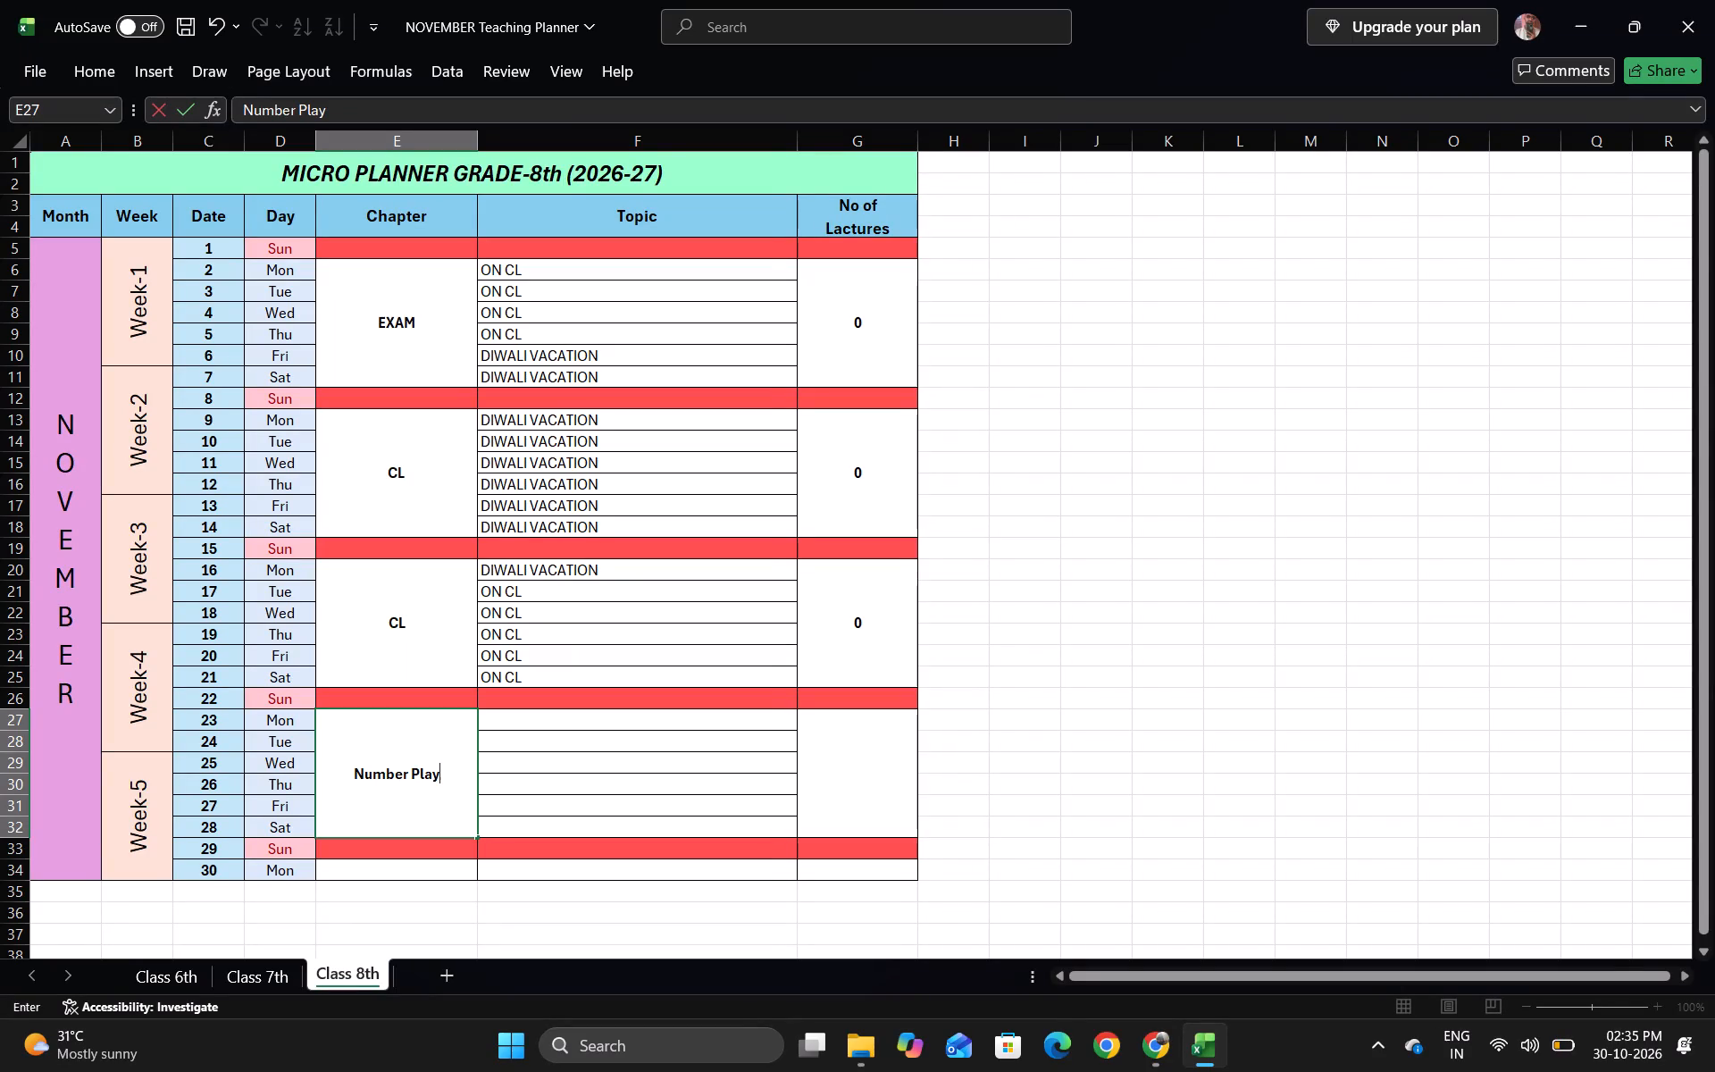
key(Return)
key(Return)
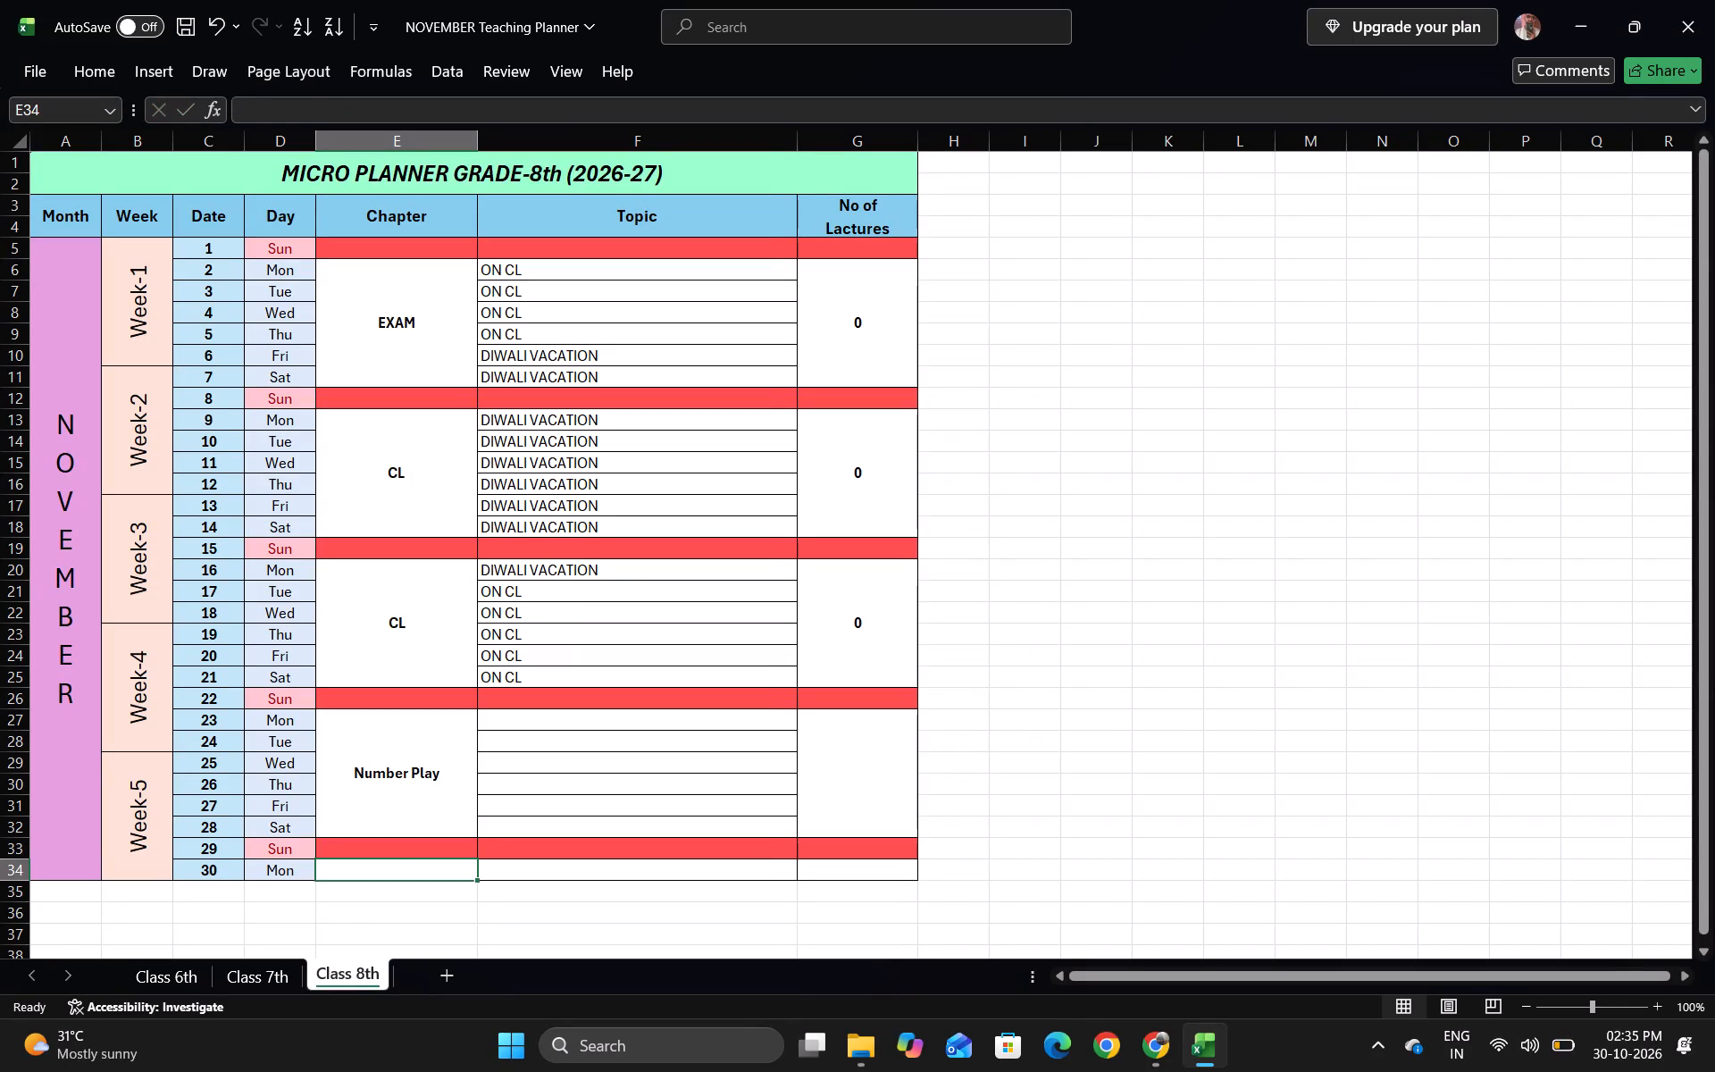
text(Number)
key(Return)
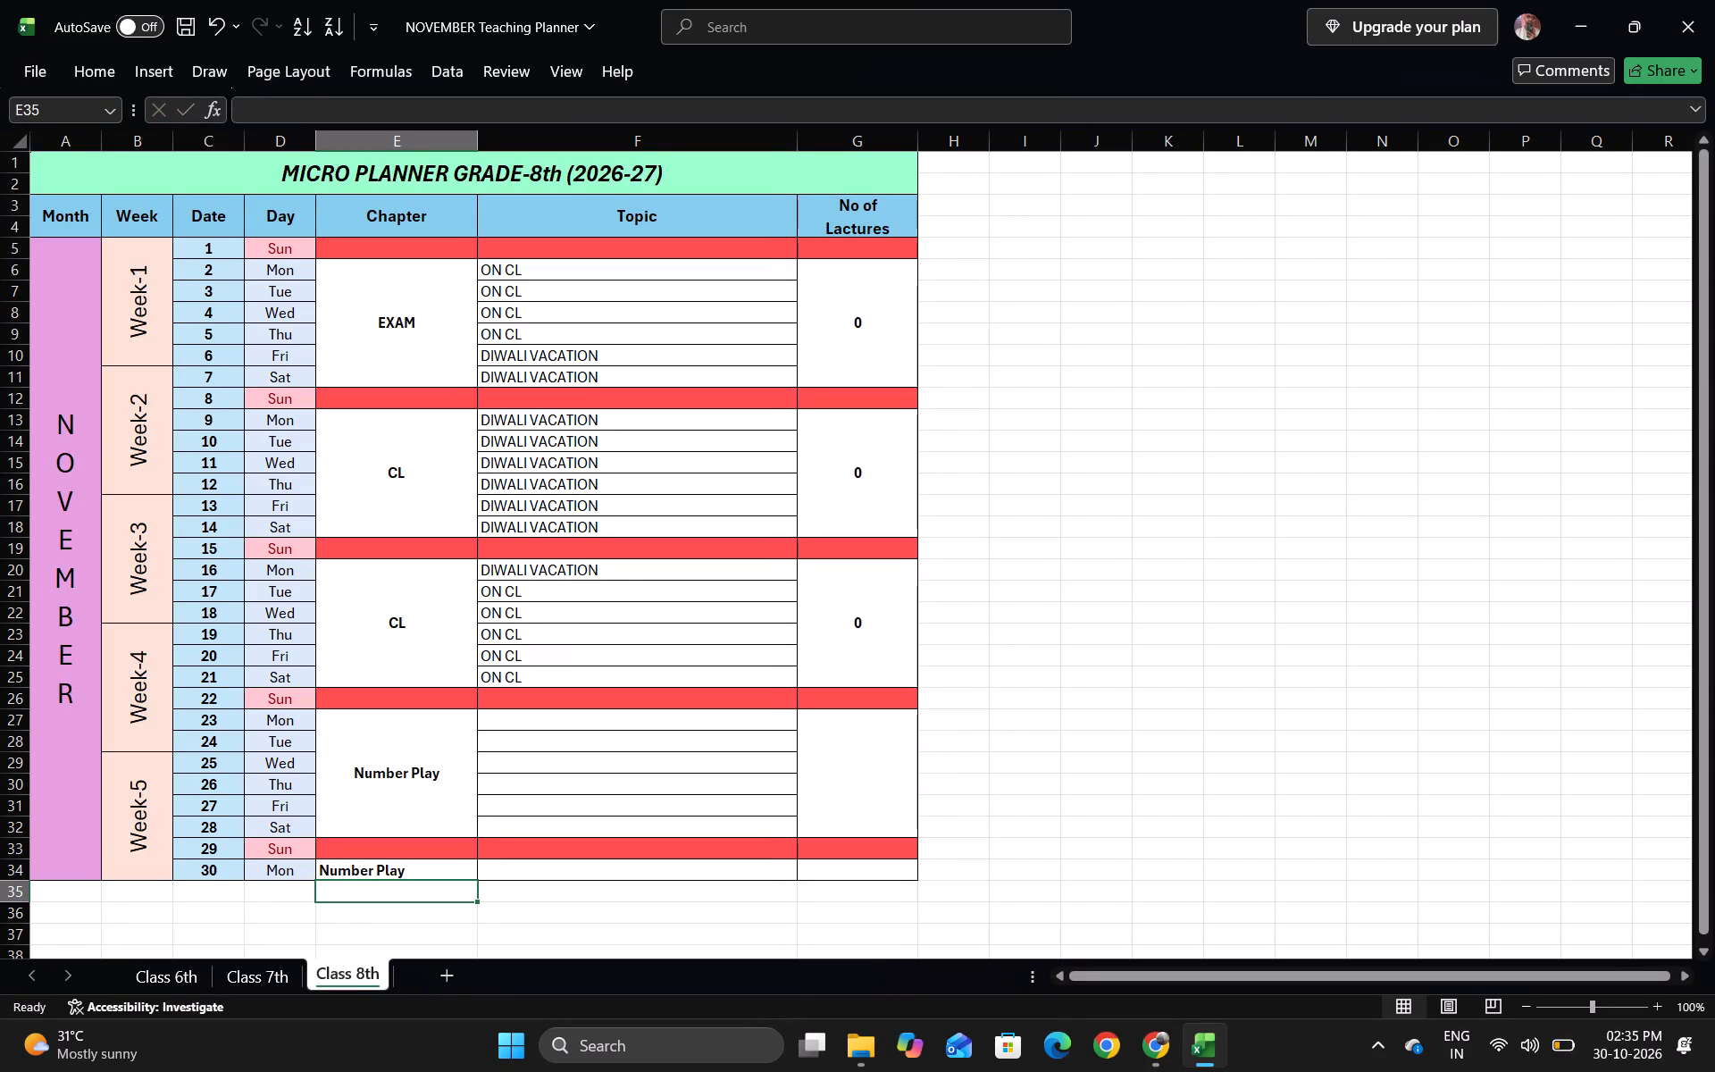
Centre the 30 November Chapter cell containing "Number Play" horizontally.
click(376, 870)
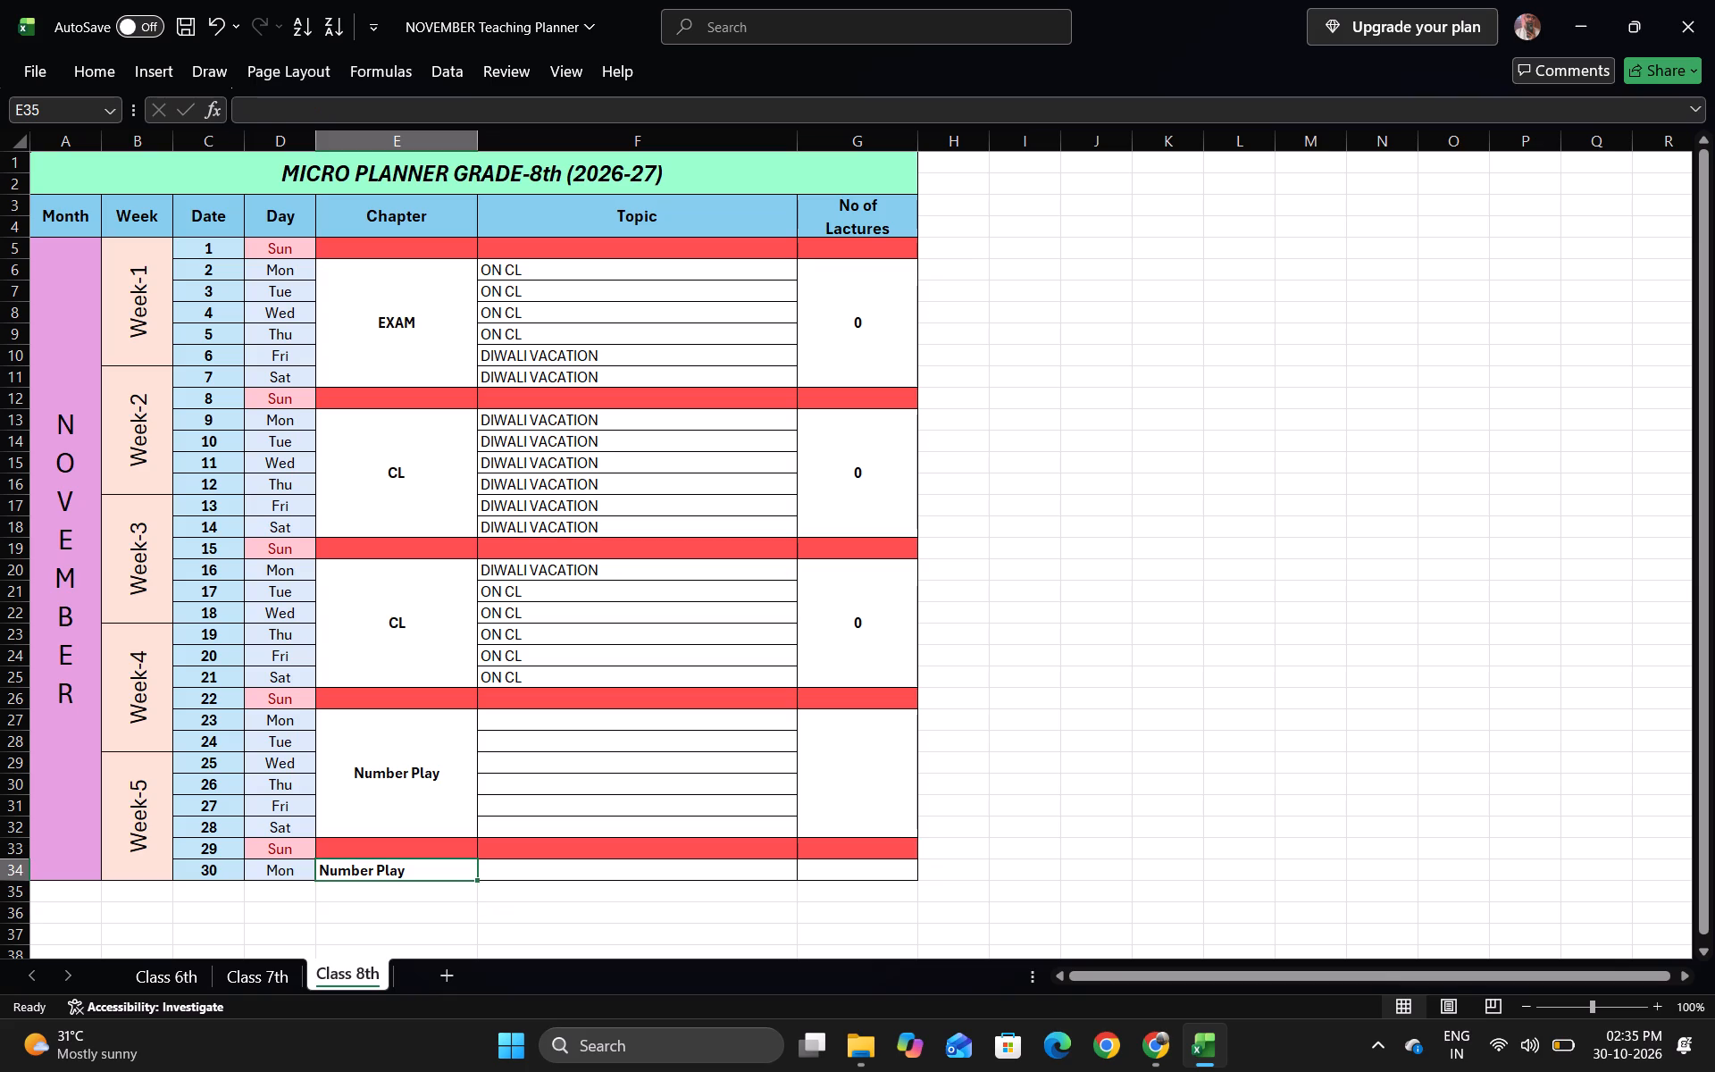
click(111, 72)
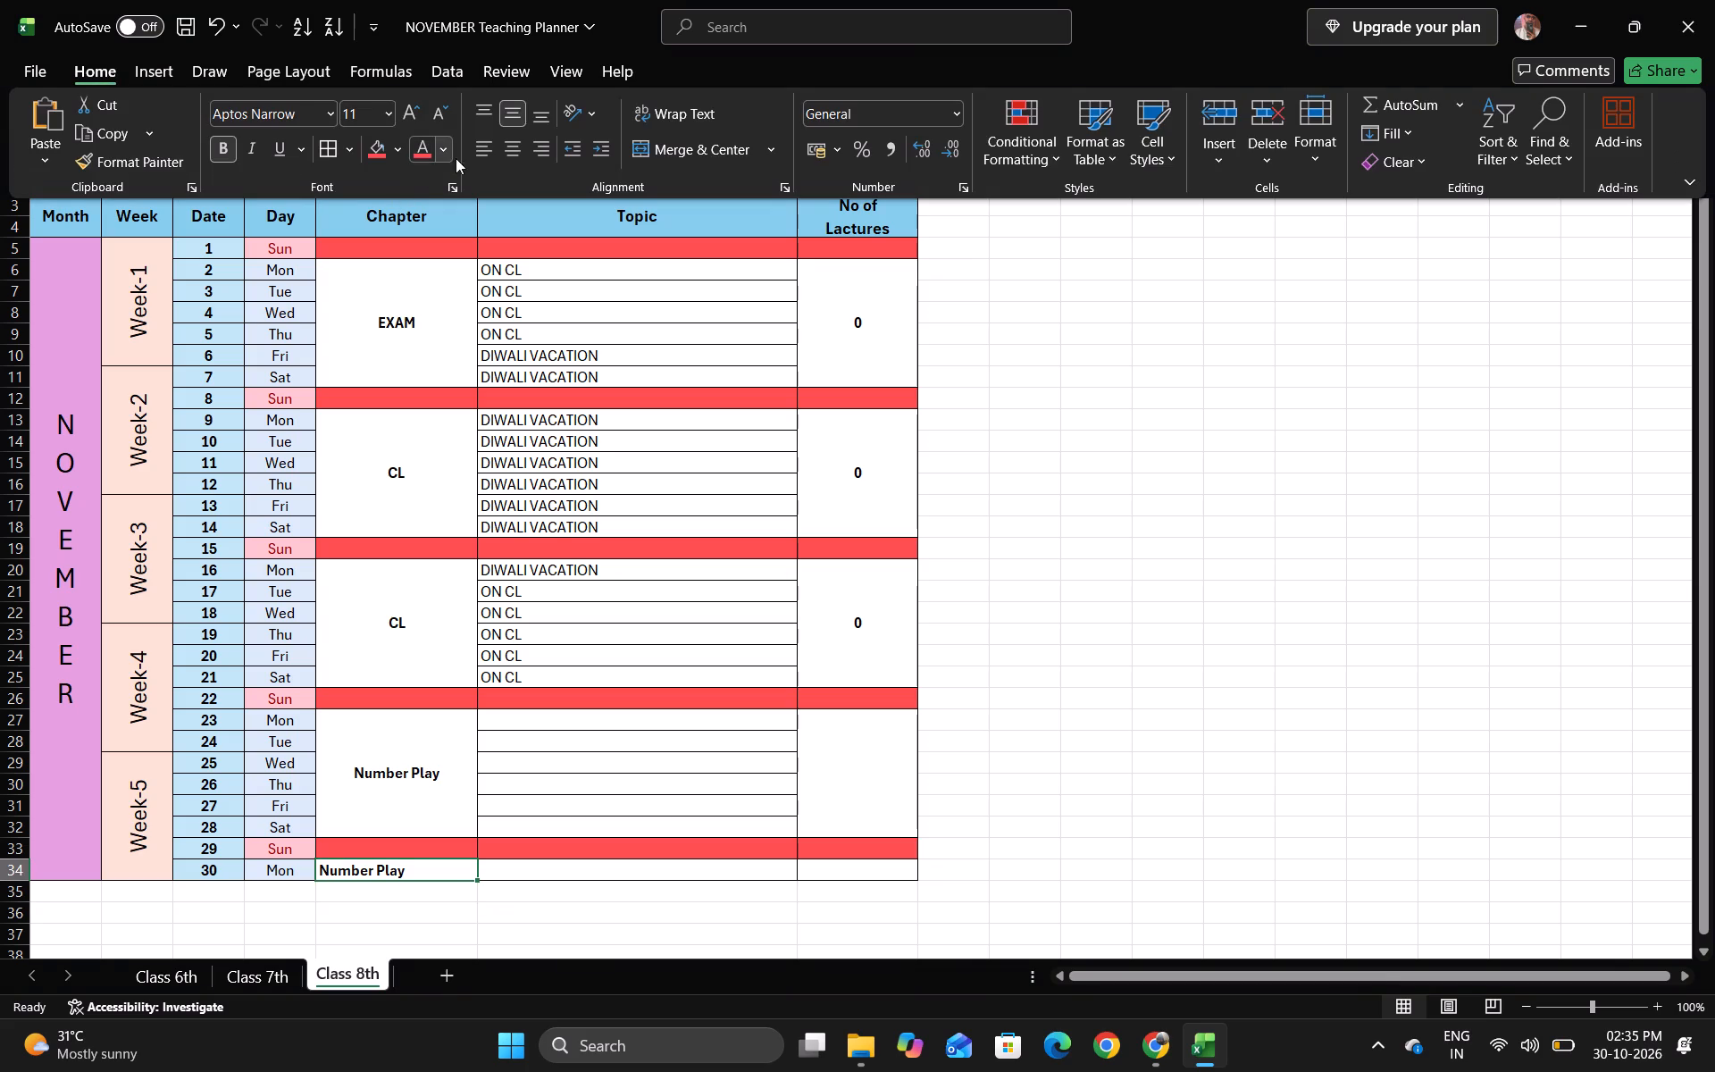
click(506, 147)
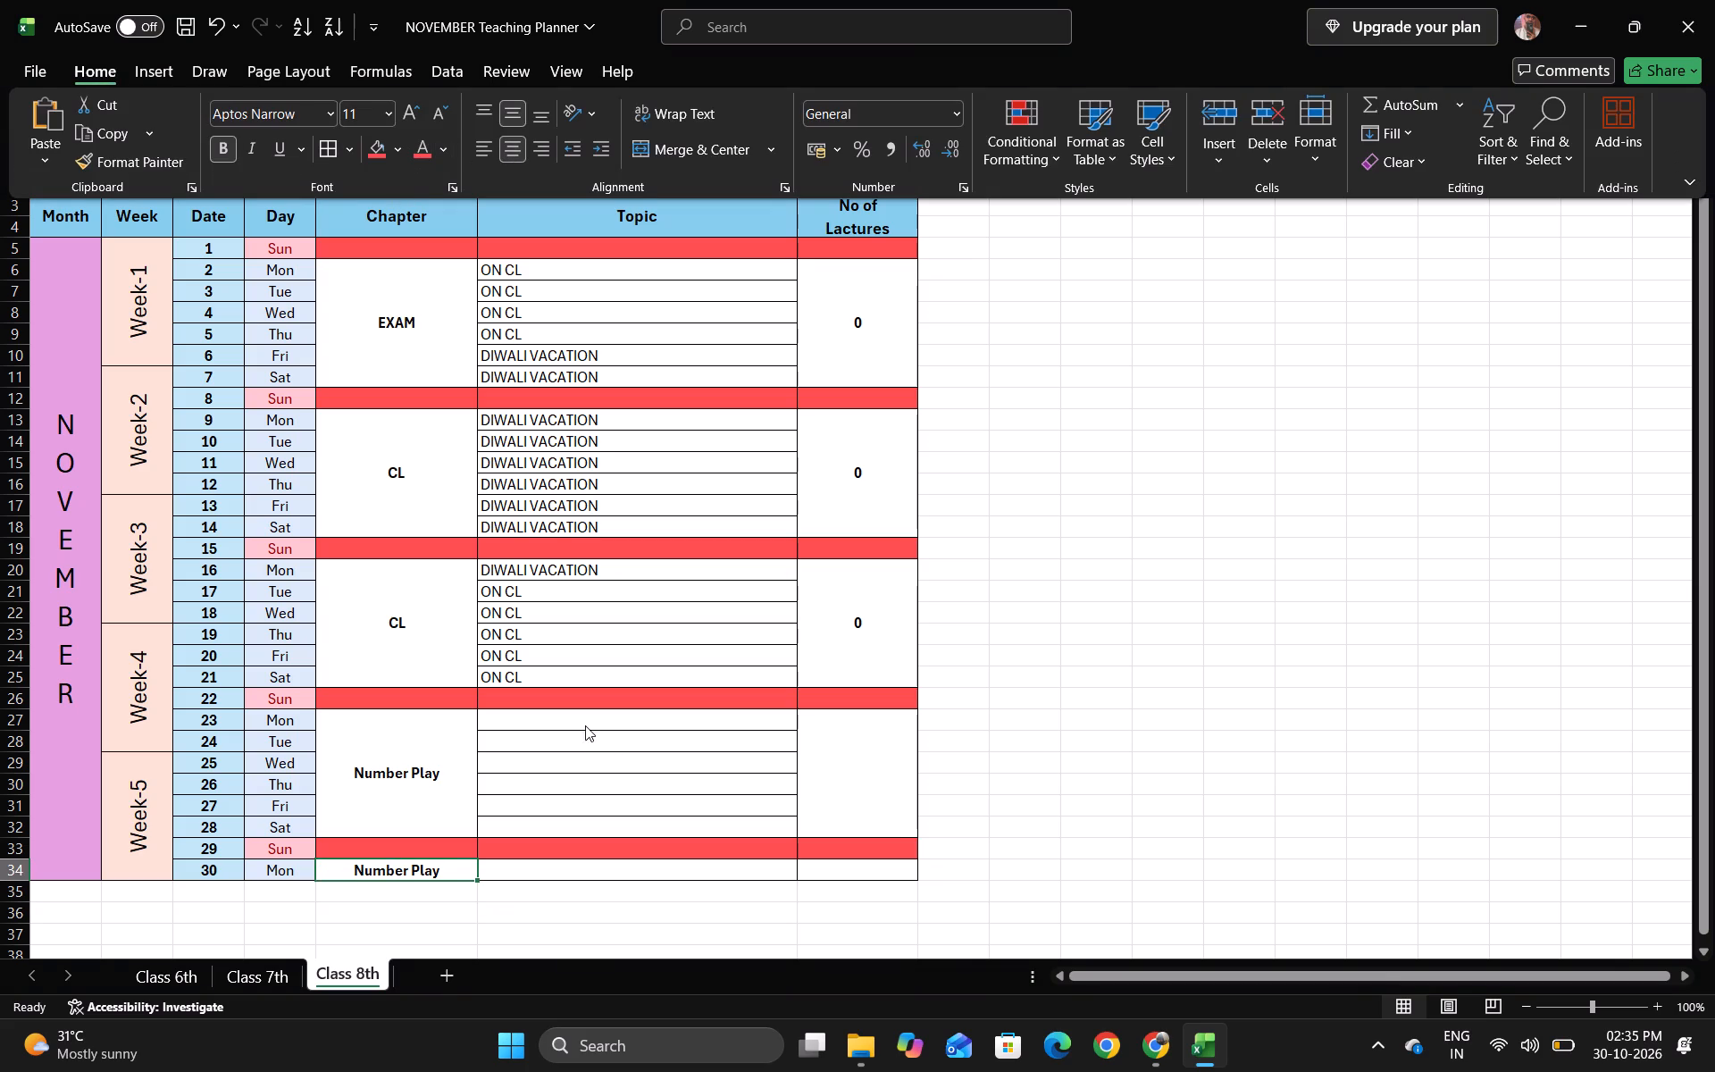
Enter "Sum Of consecutive Numbers" as the Class 8th topic for 23 November.
click(585, 717)
click(567, 720)
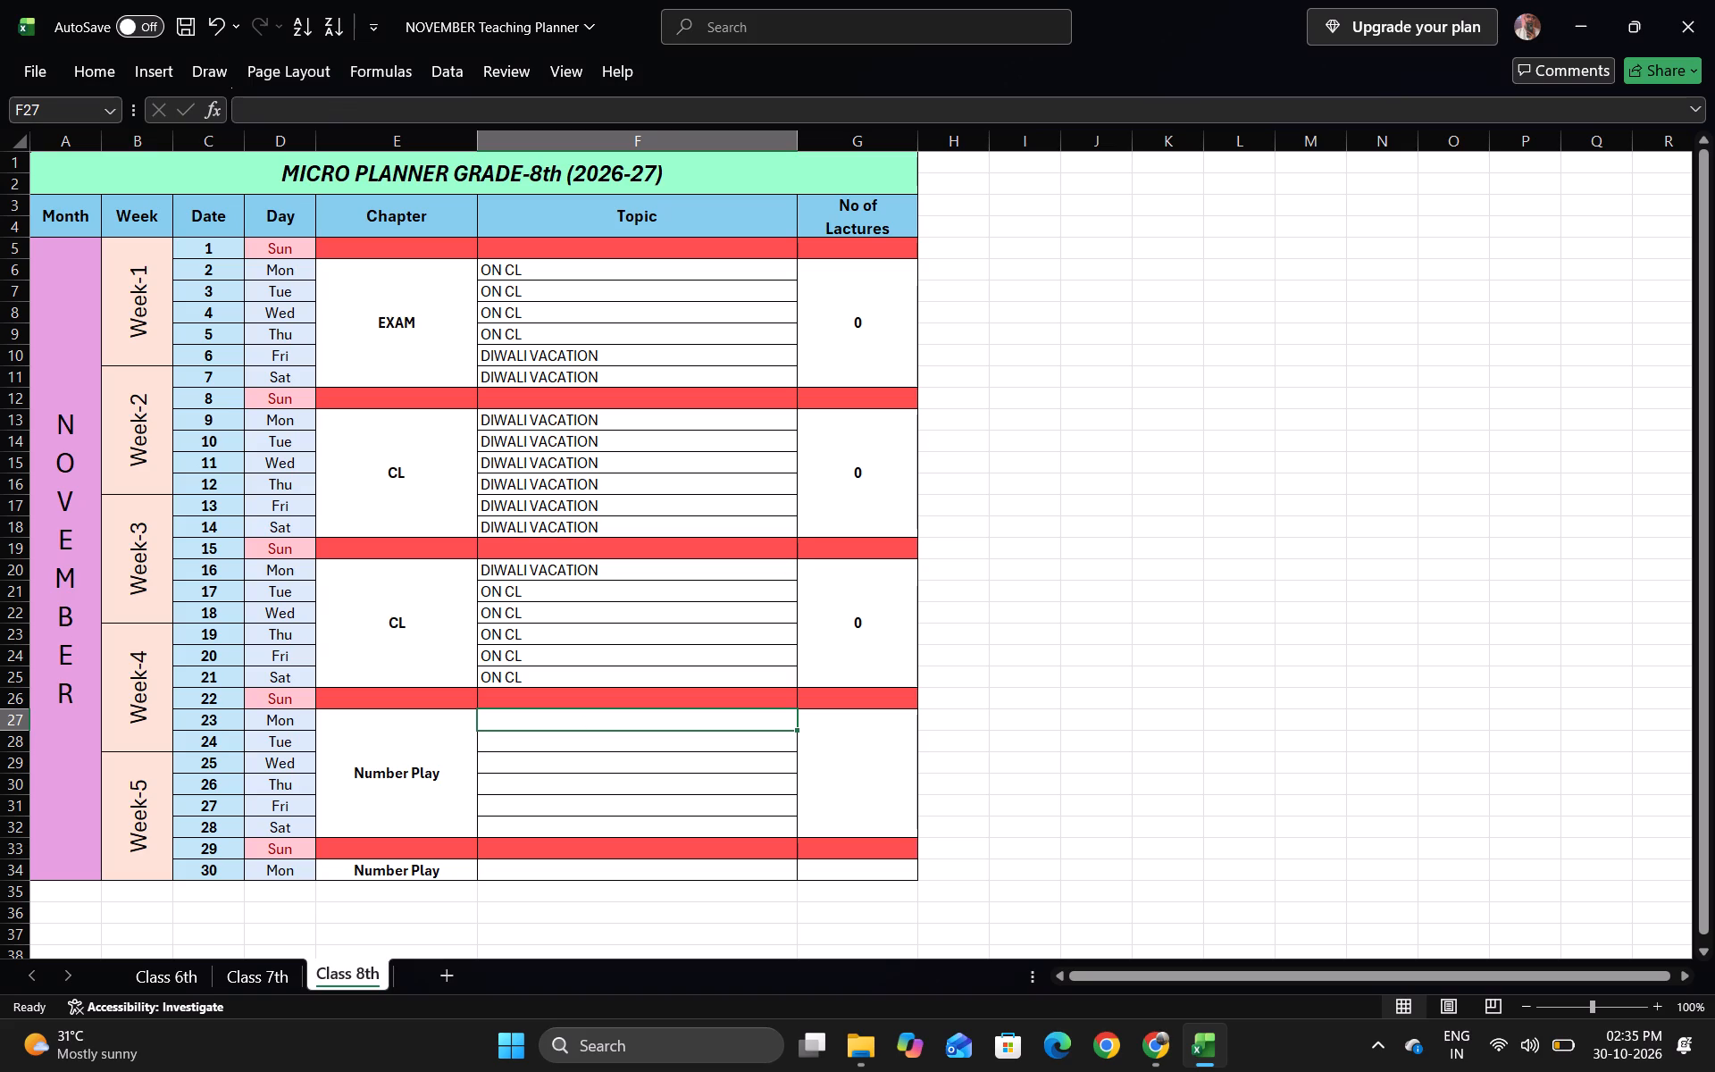
text(Sum If)
key(BackSpace)
key(BackSpace)
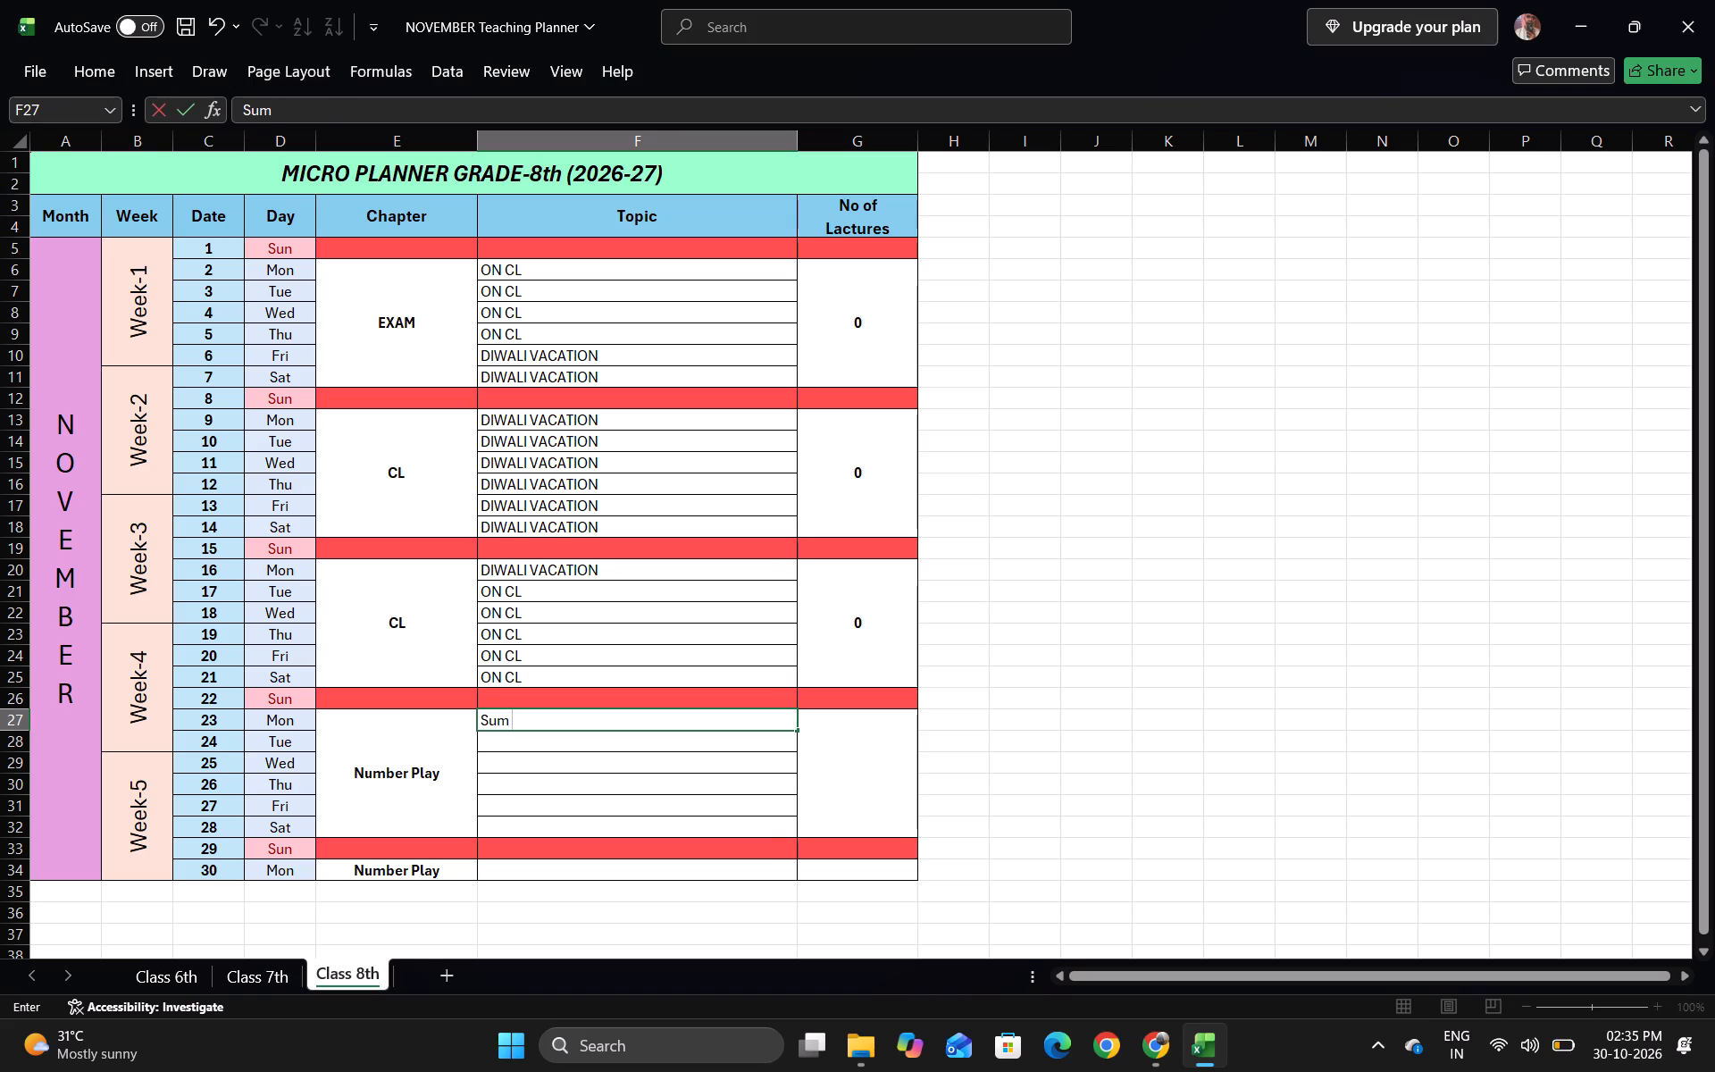
text(Of)
key(space)
text(co)
key(n)
text(secutive)
key(space)
key(i)
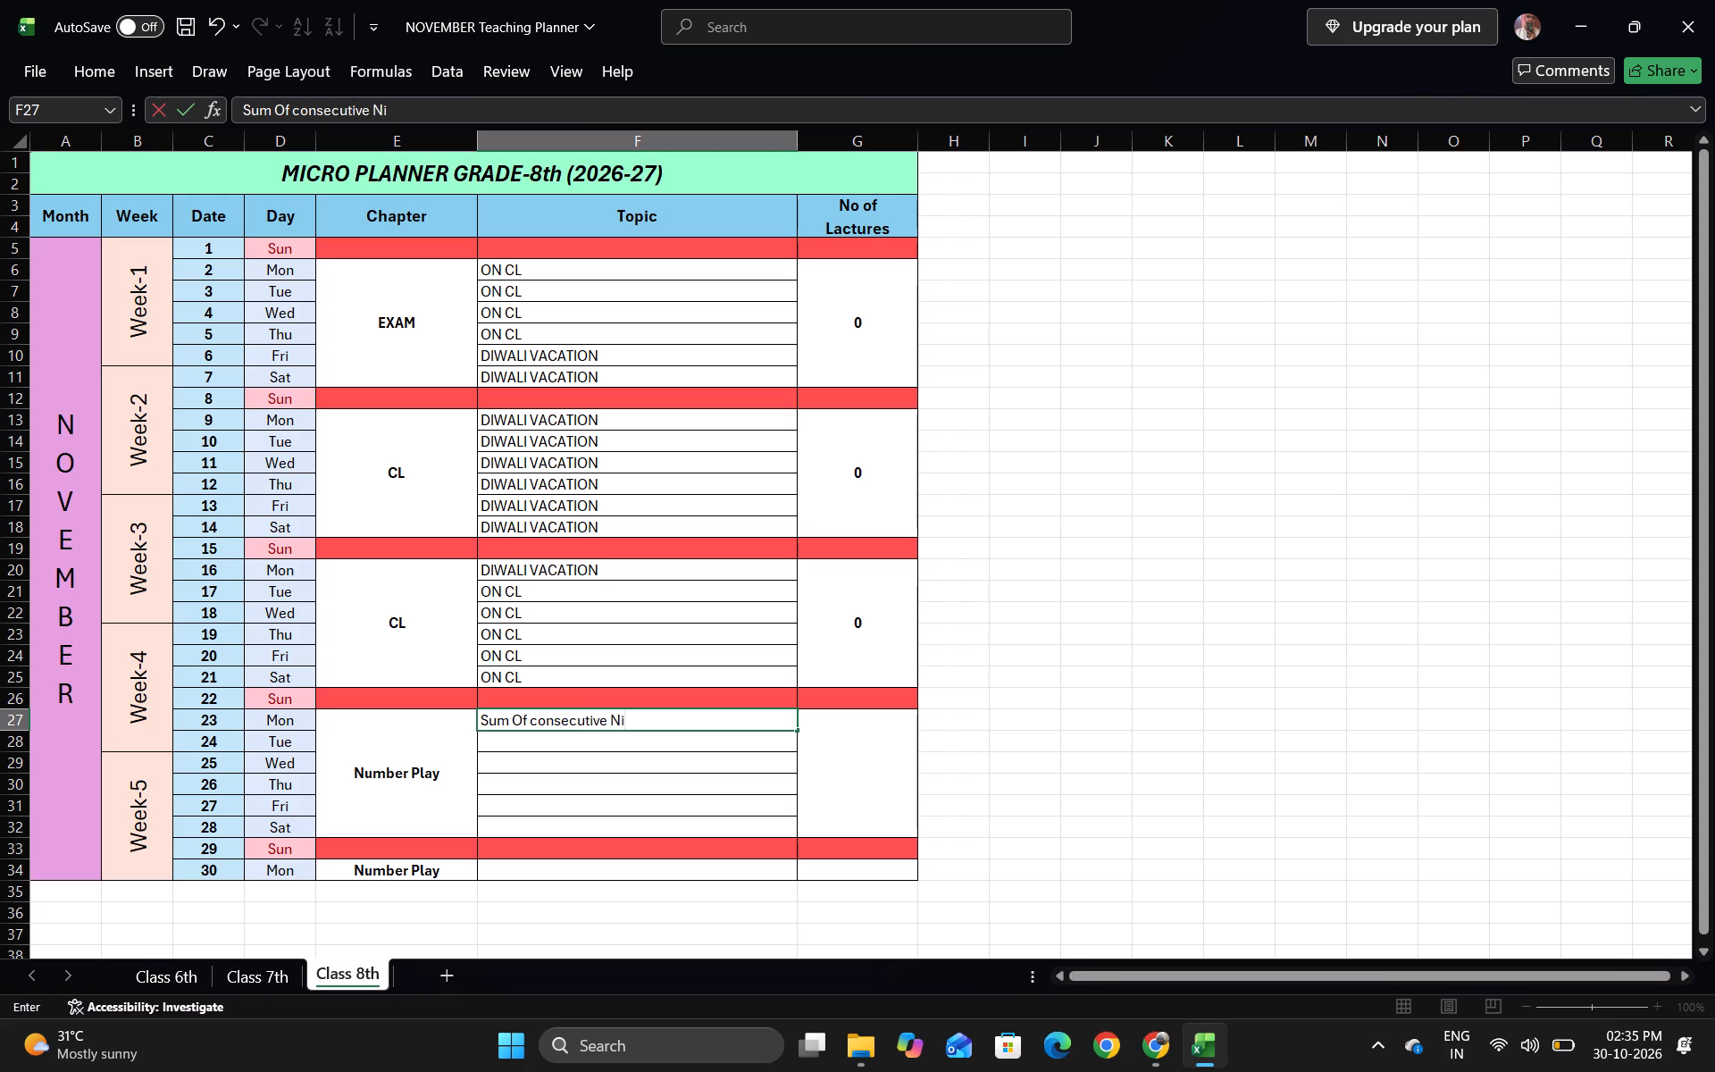
key(BackSpace)
text(umbers)
key(Down)
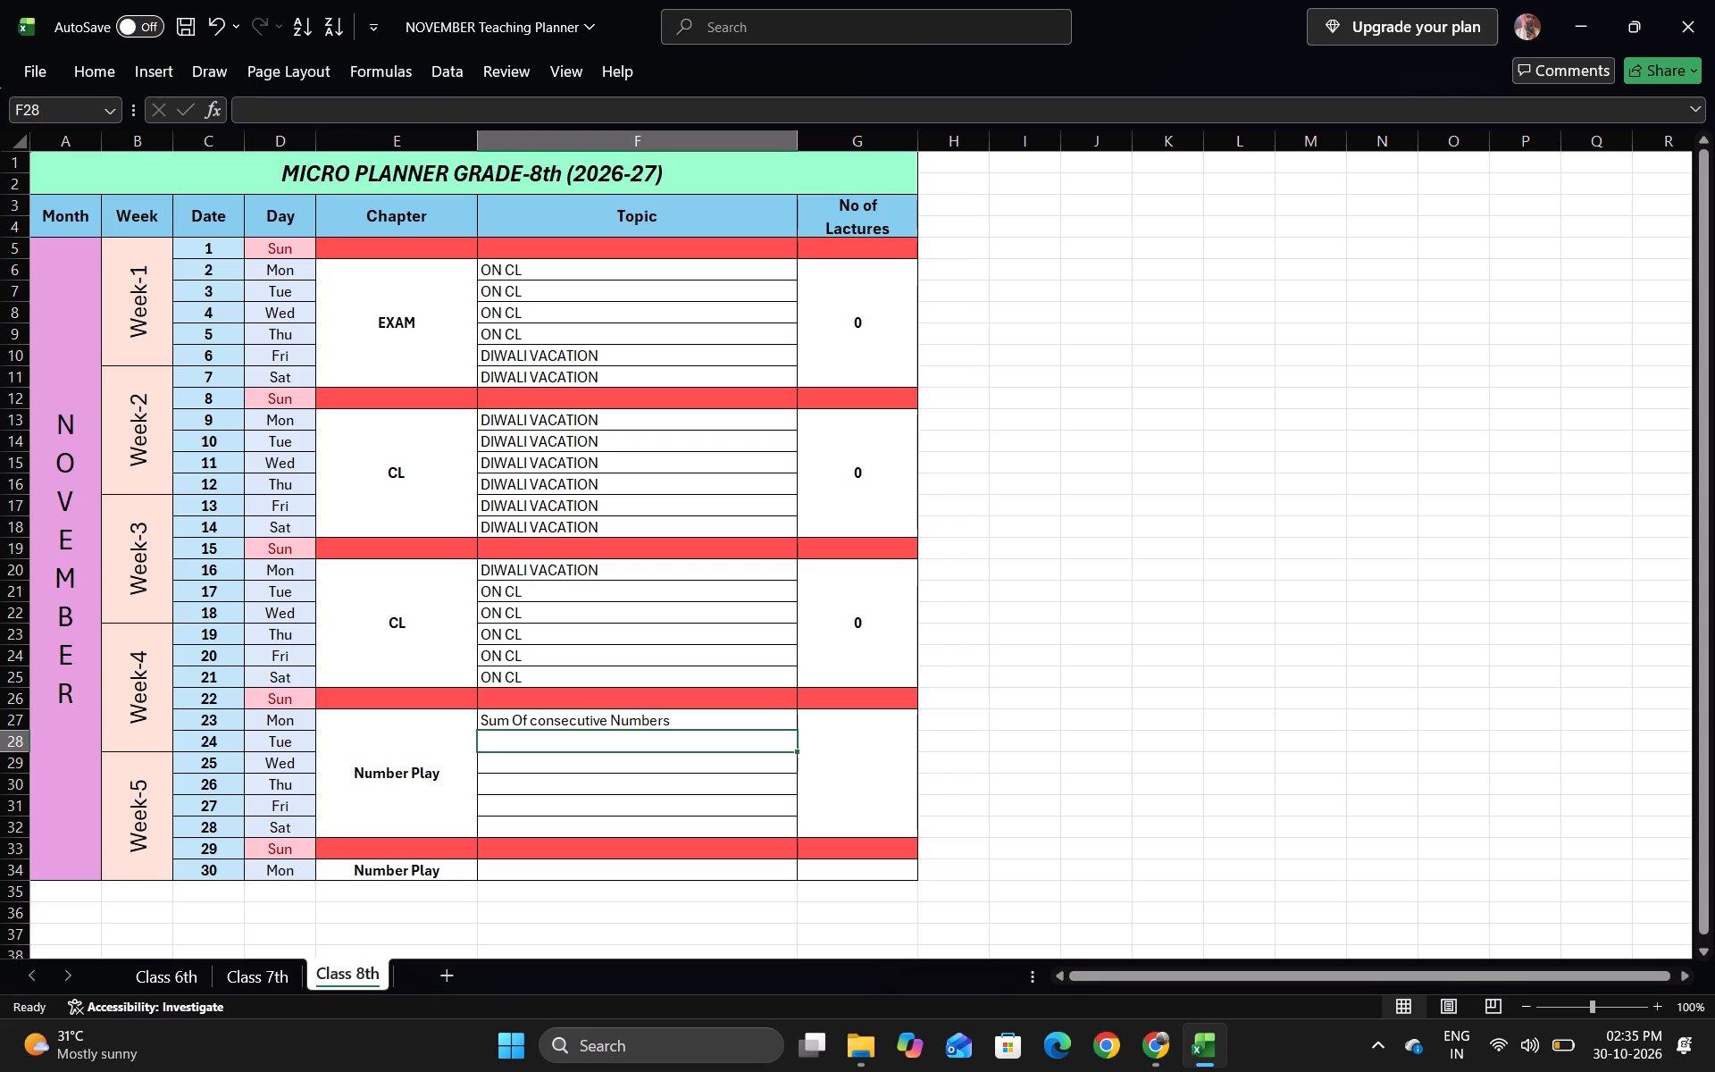
Enter "Possible Expression b/w consecutive numbers" as the topic for 24 November.
text(Possiblie)
key(space)
key(BackSpace)
key(BackSpace)
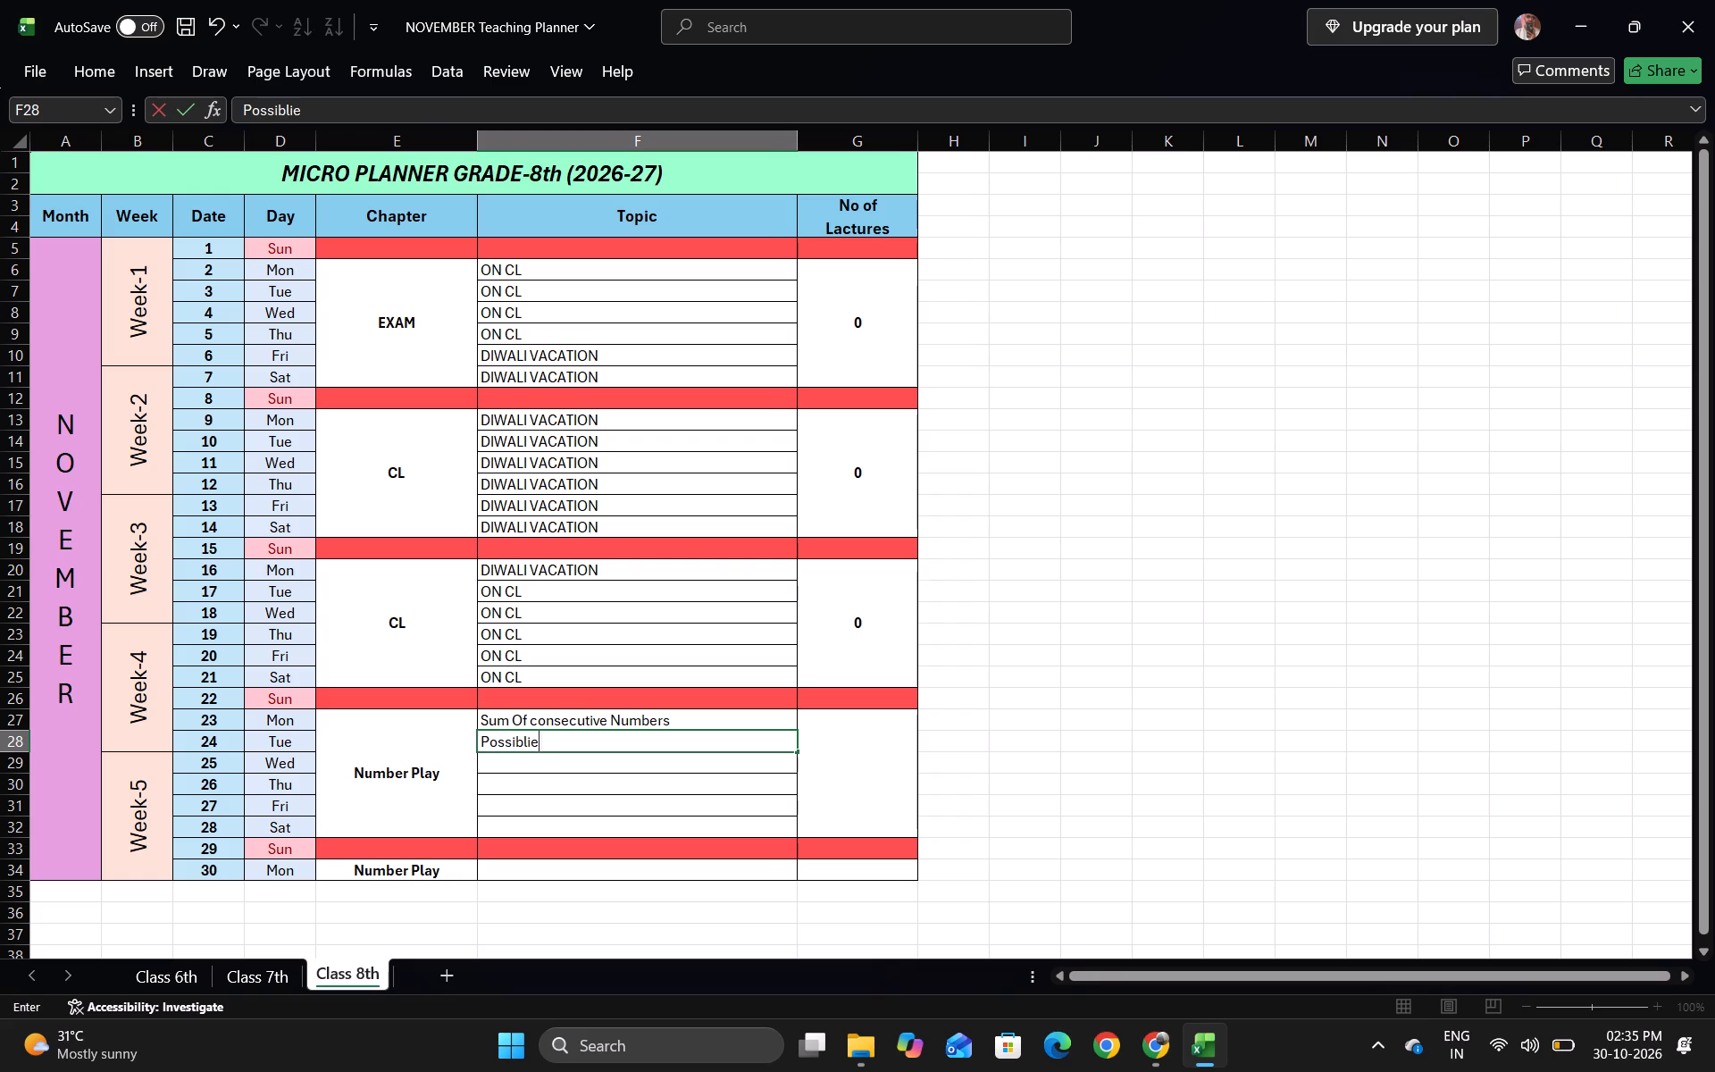
key(BackSpace)
key(BackSpace)
key(BackSpace)
text(ble Expression)
key(space)
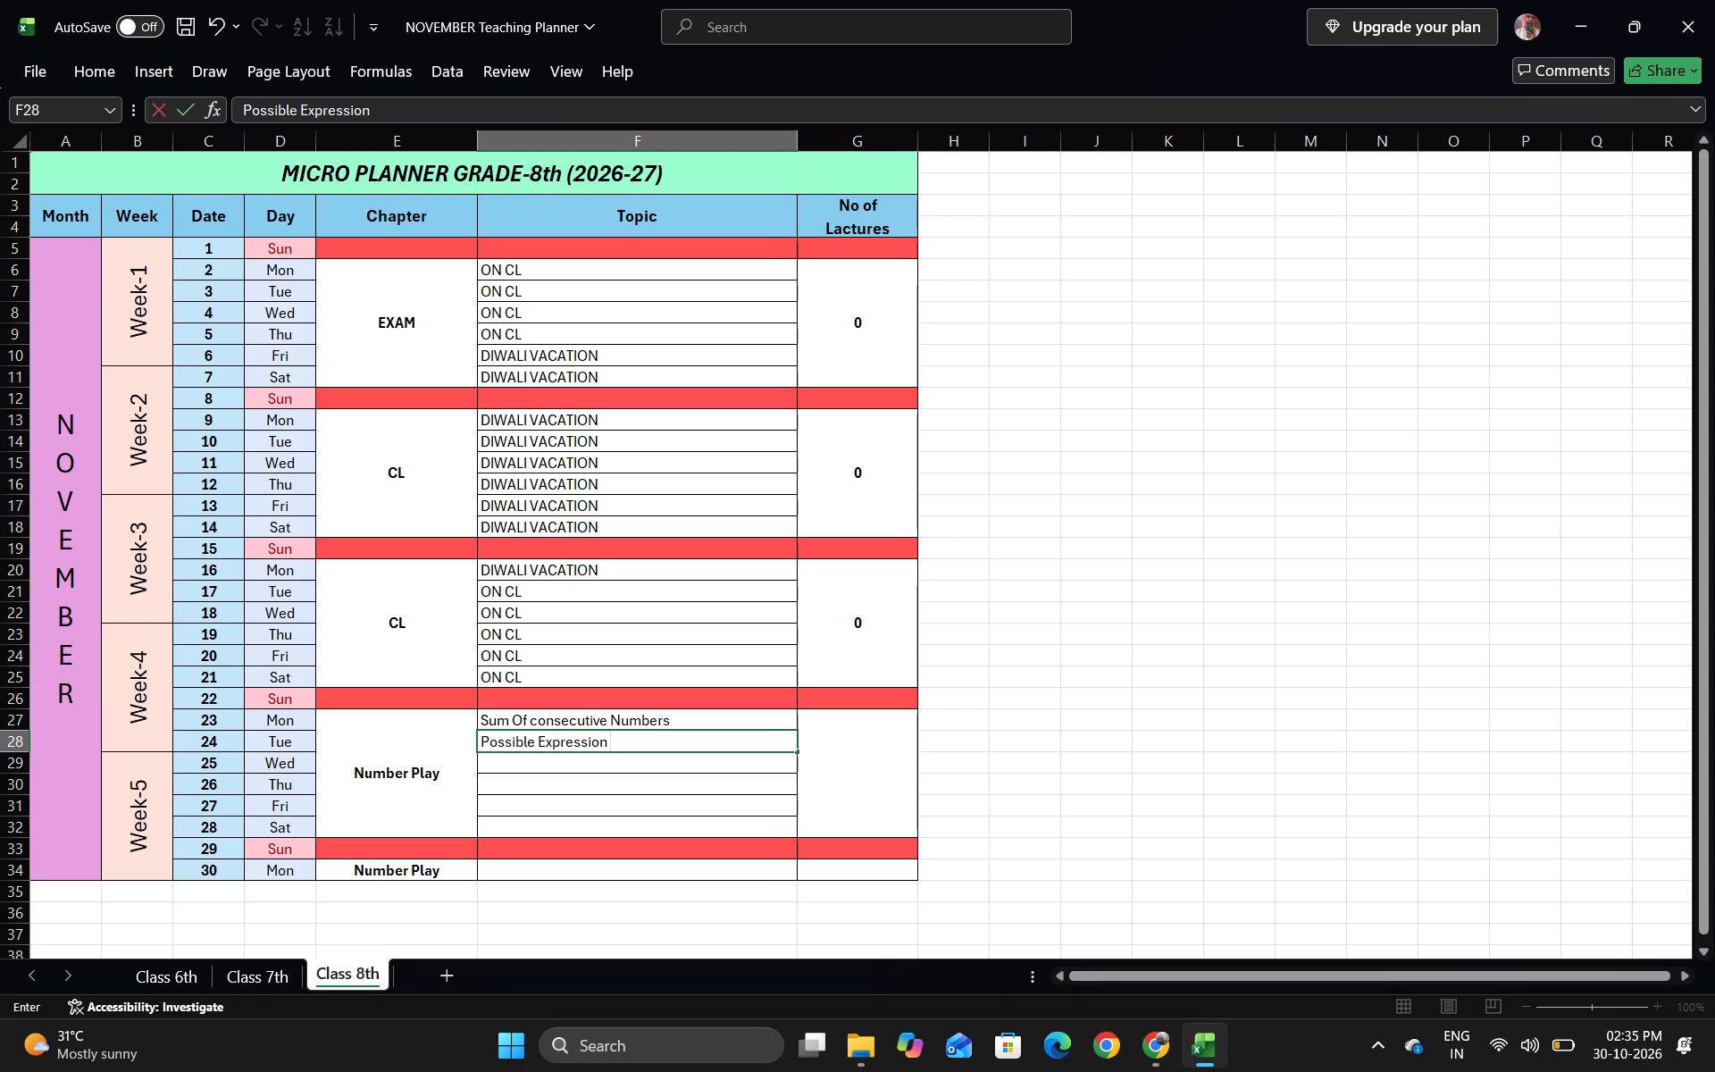
text(b/t)
key(space)
key(BackSpace)
key(BackSpace)
text(w)
key(space)
text(con)
text(secutiv)
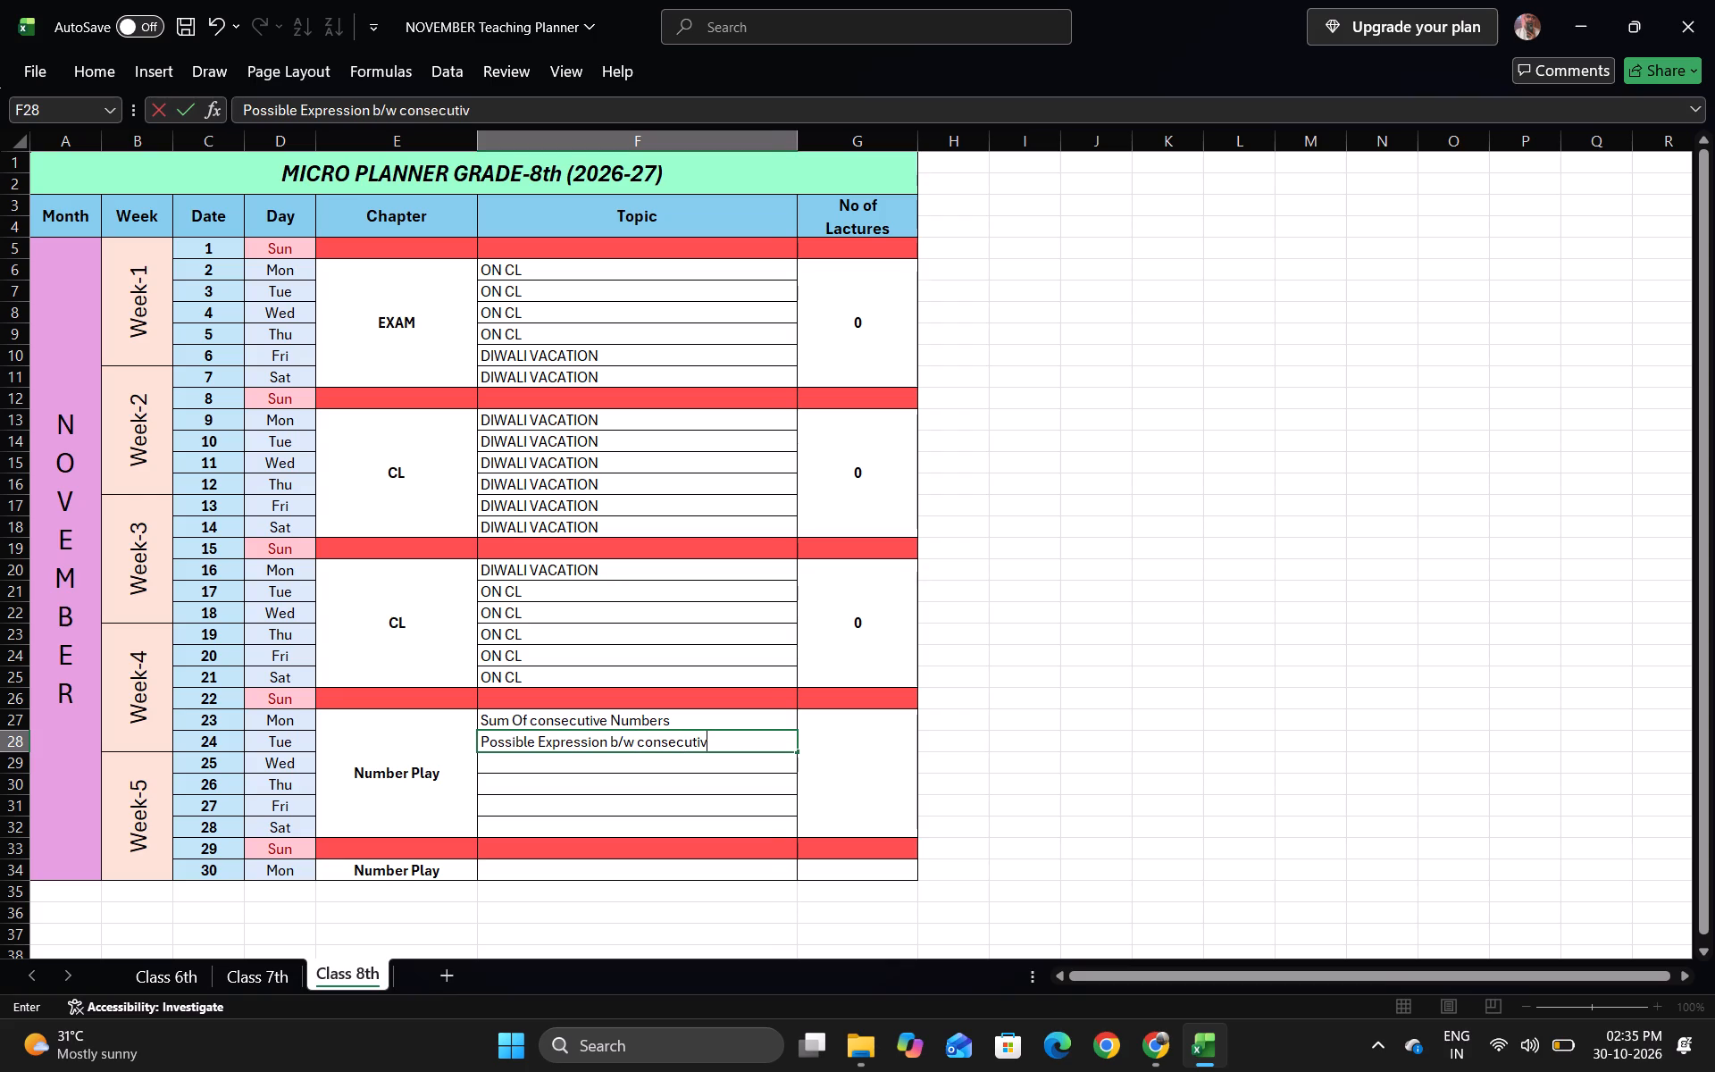
key(space)
key(BackSpace)
text(e numbers)
key(Down)
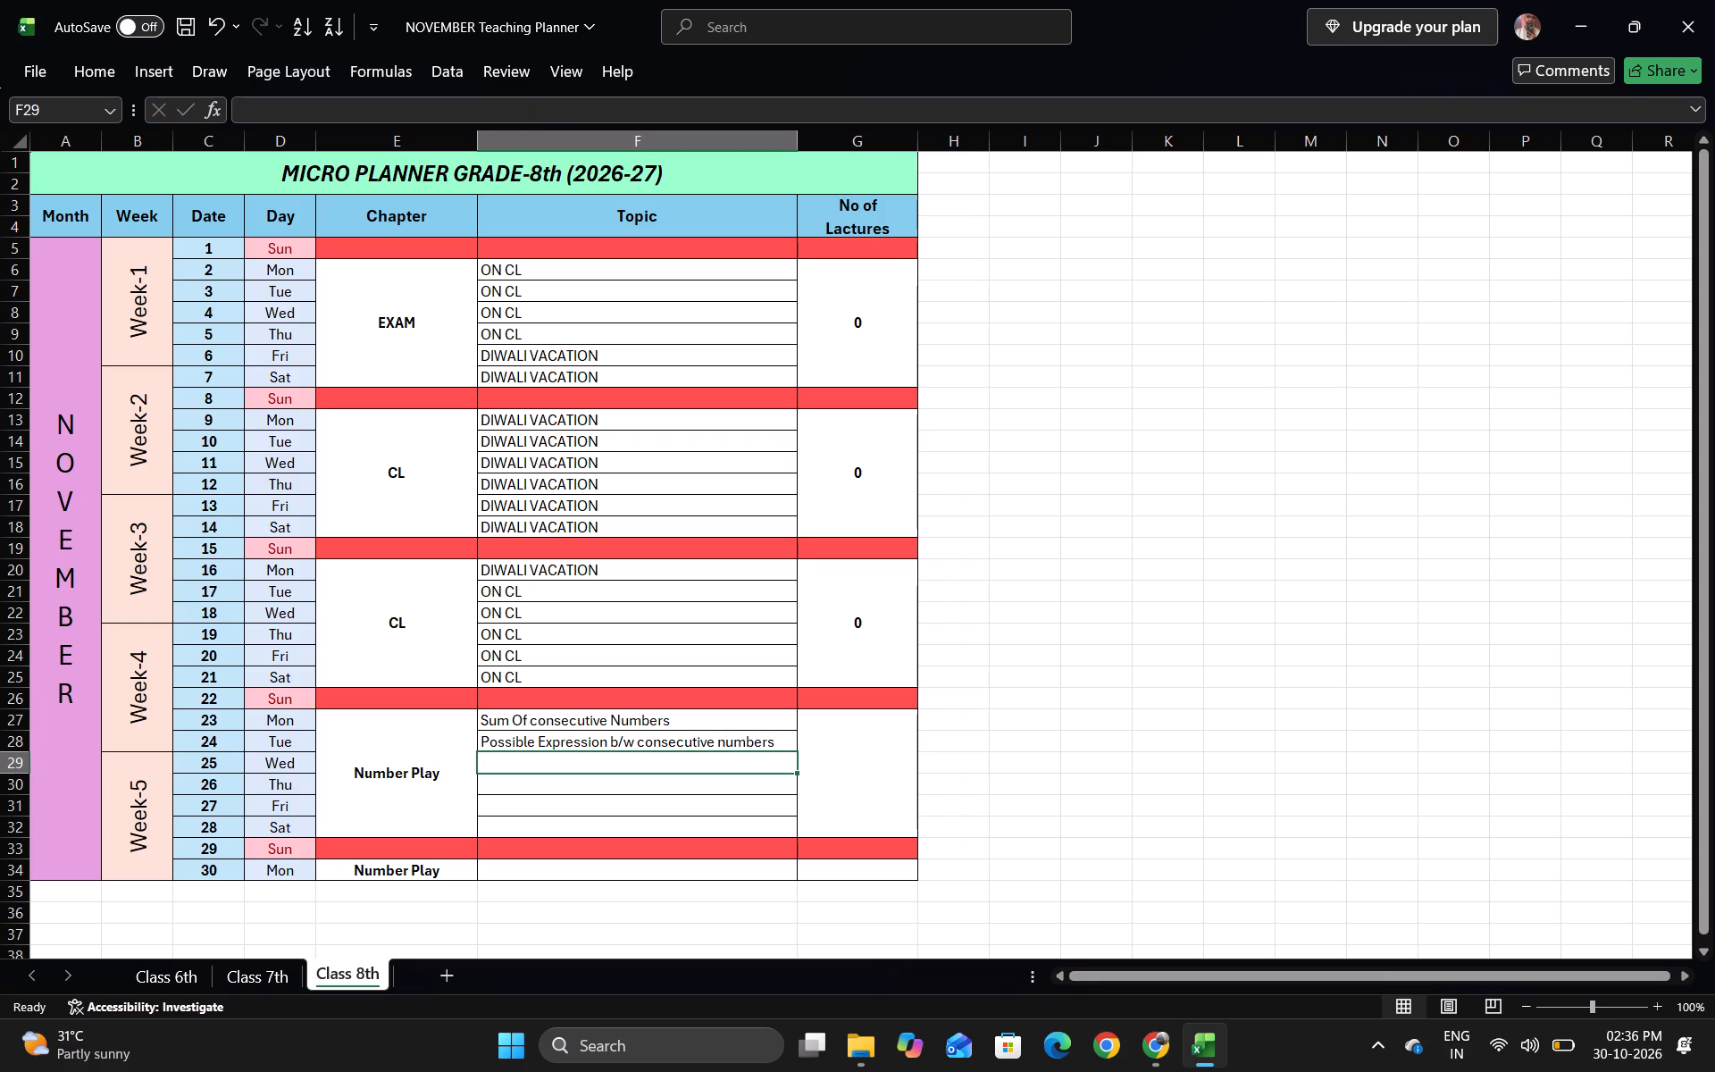
Enter the topics "Even Numbers" for 25 November and "Divisibility of Even numbers" for 26 November.
text(Even Numbers)
key(Down)
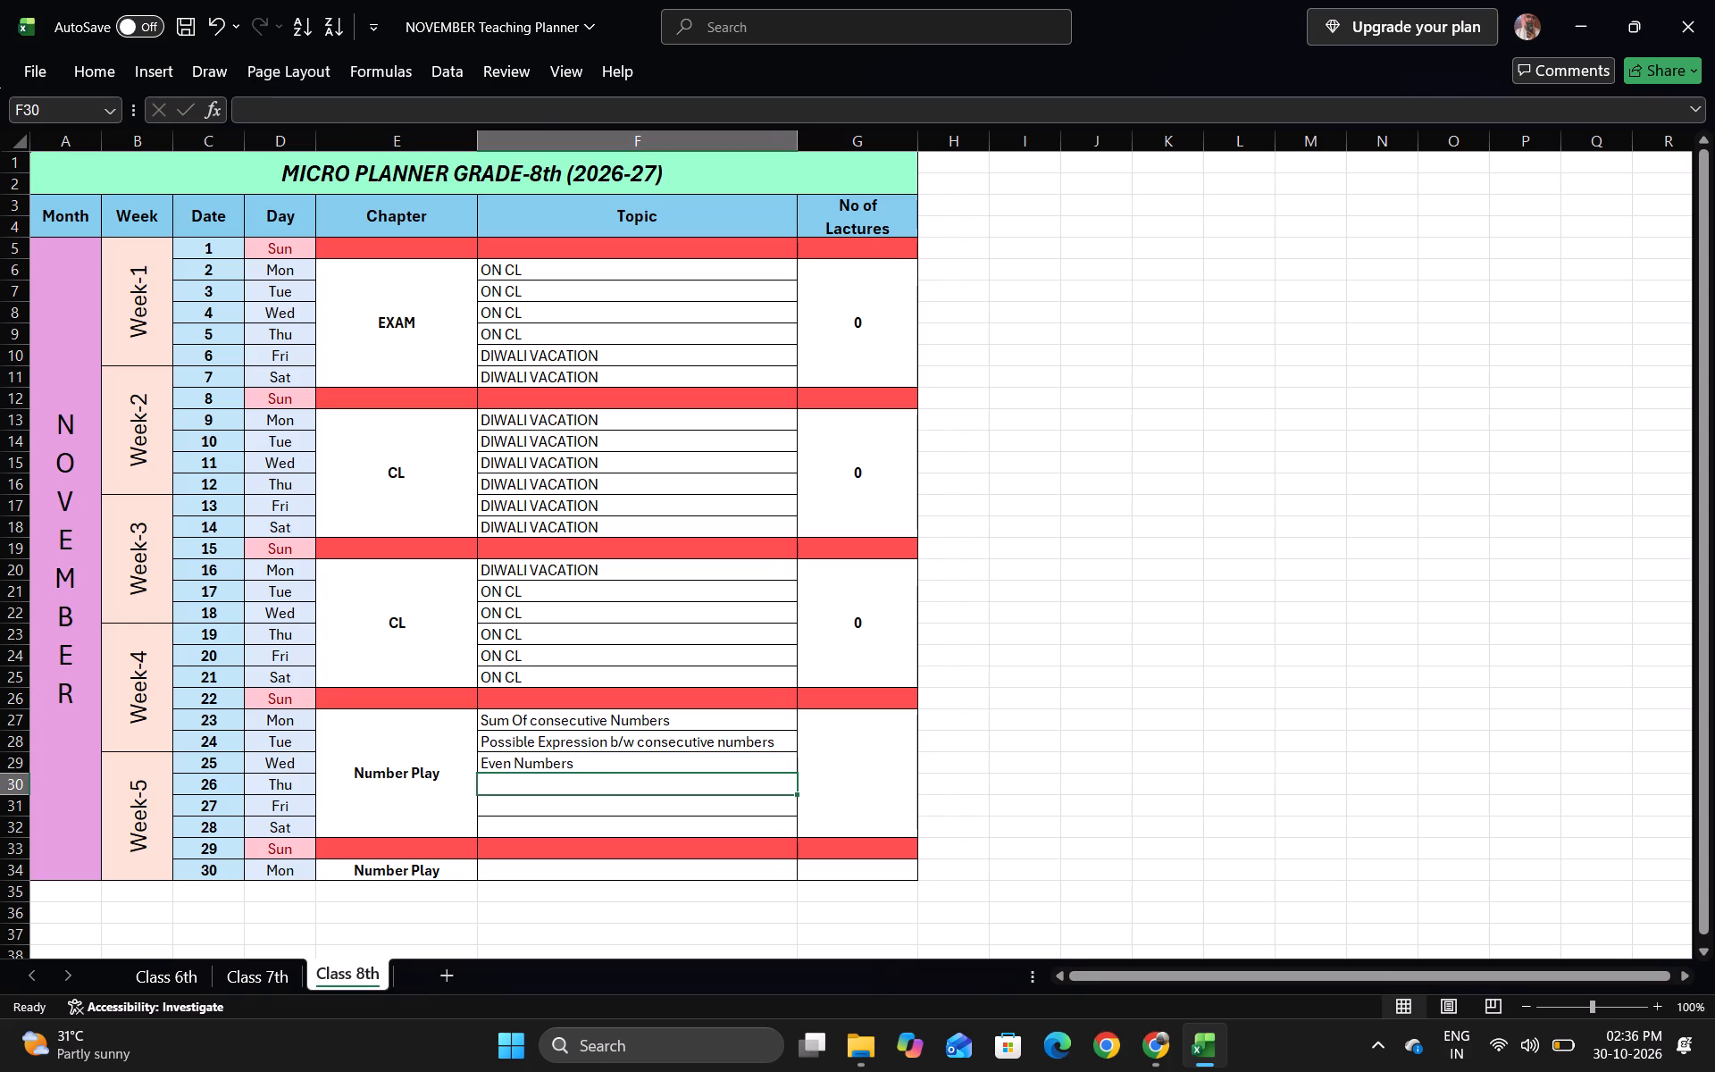
text(Dil)
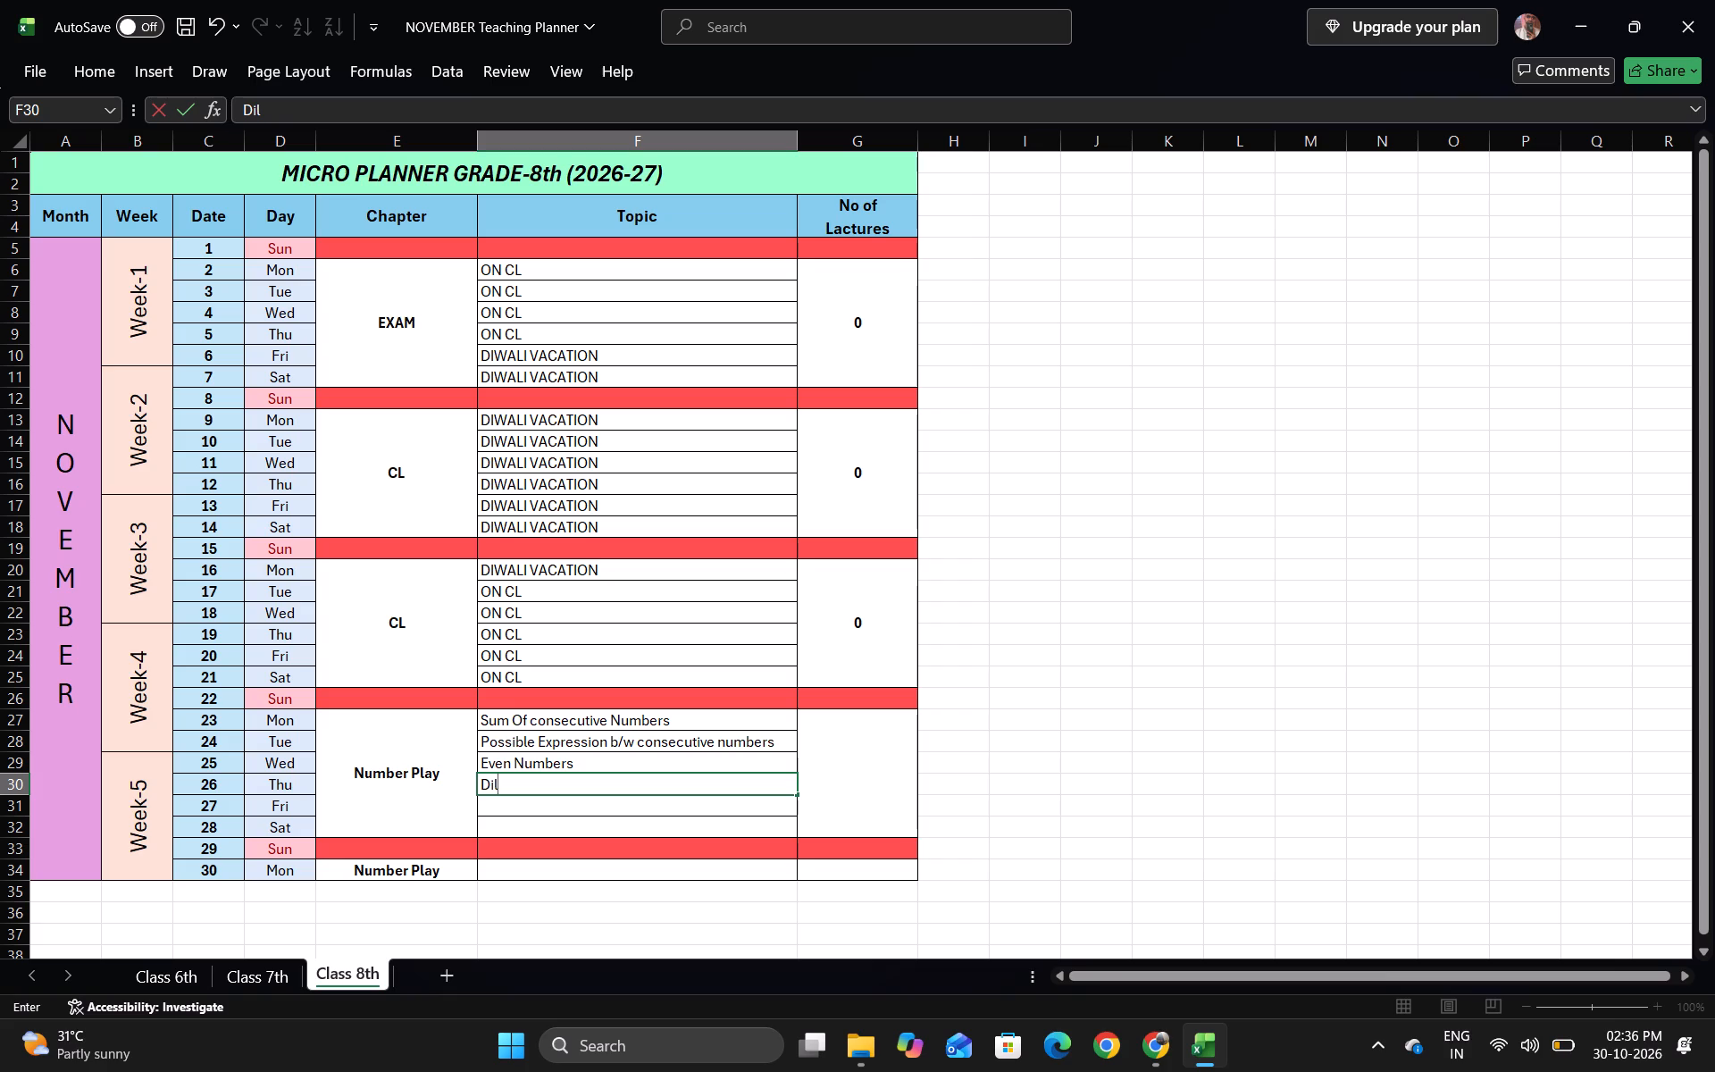
key(BackSpace)
text(vil)
key(BackSpace)
text(sibil)
text(ity of Even numbers)
key(Down)
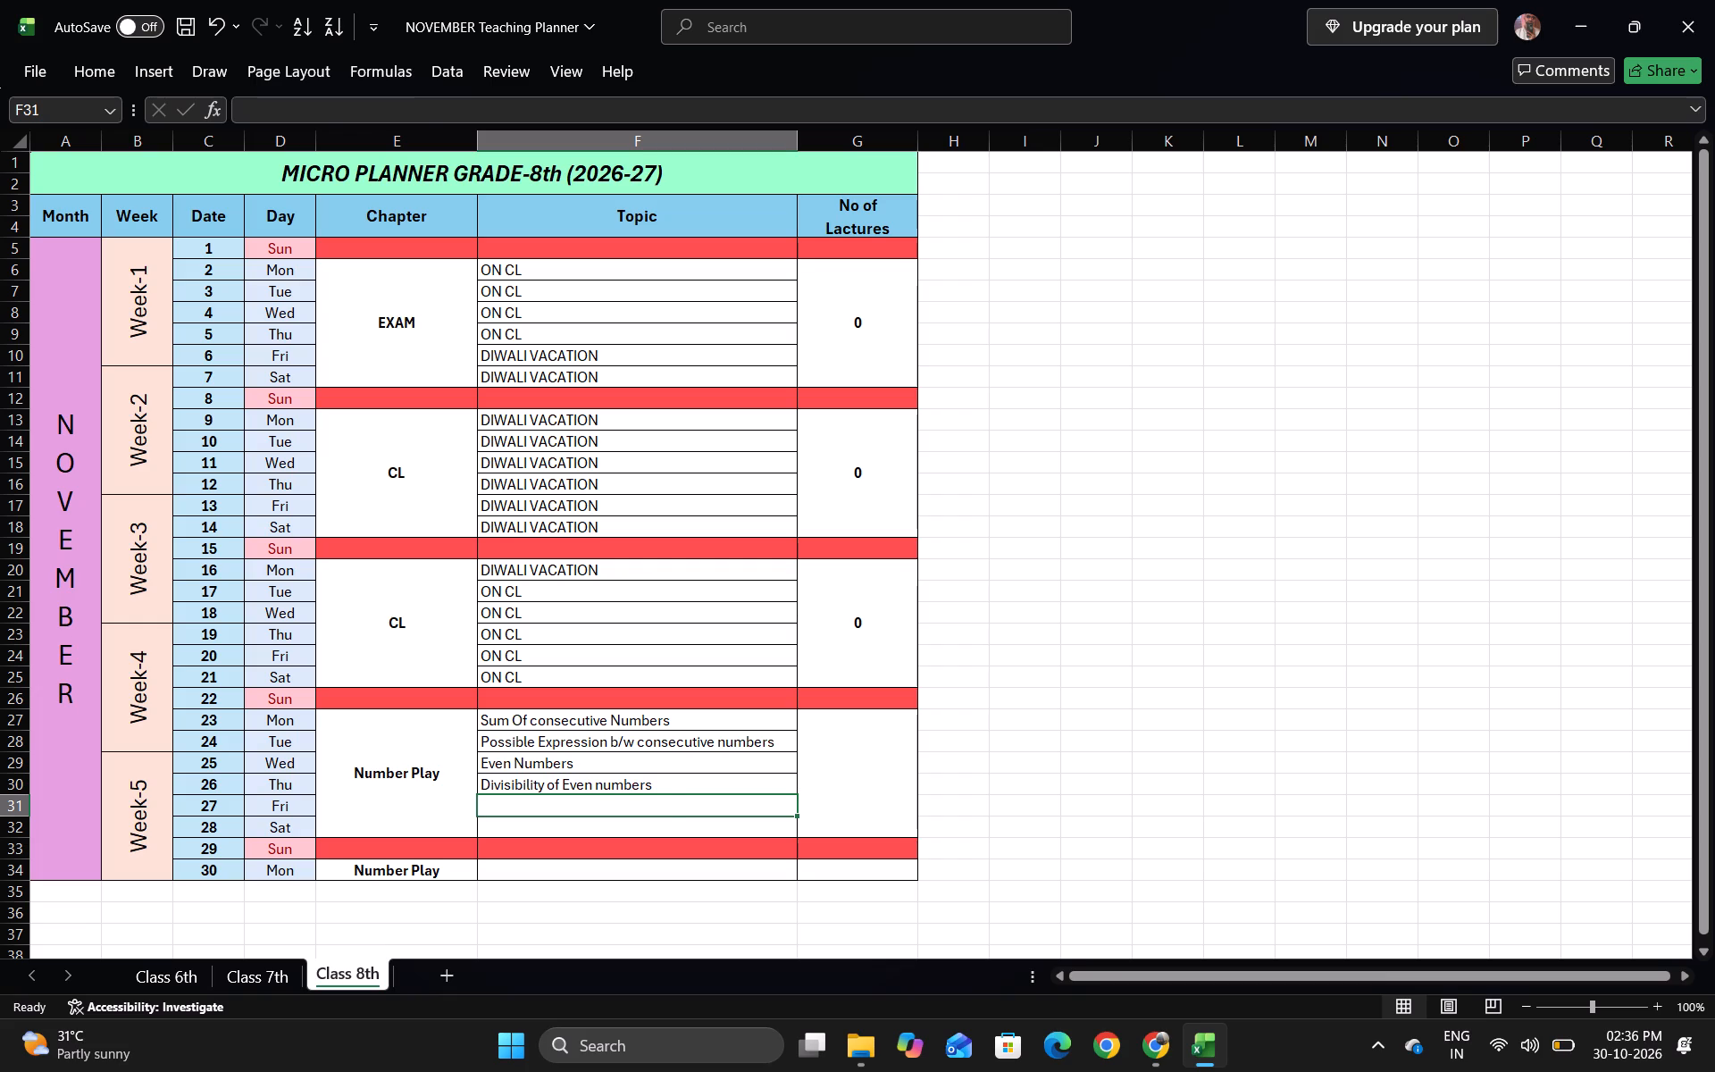
Enter the topics "Sum and Difference" for 27 November and "Divisible and reminder" for 28 November.
text(Sum and Difference)
key(space)
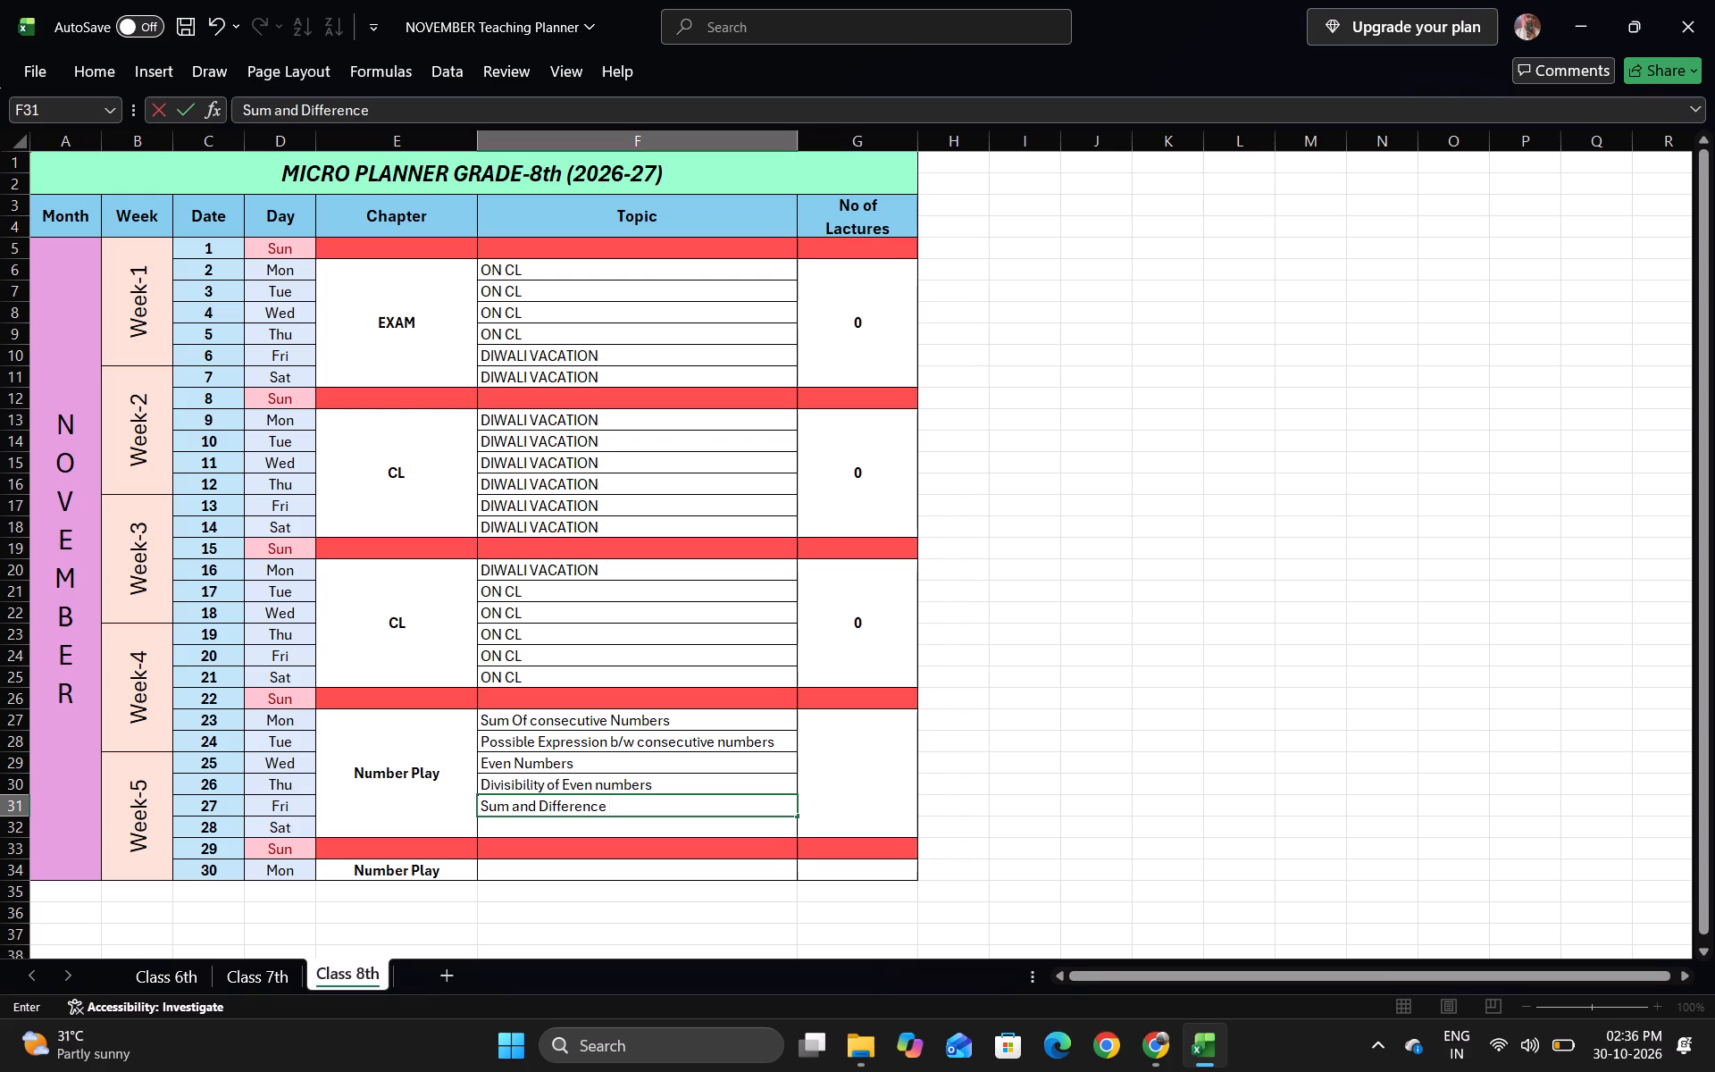
key(Down)
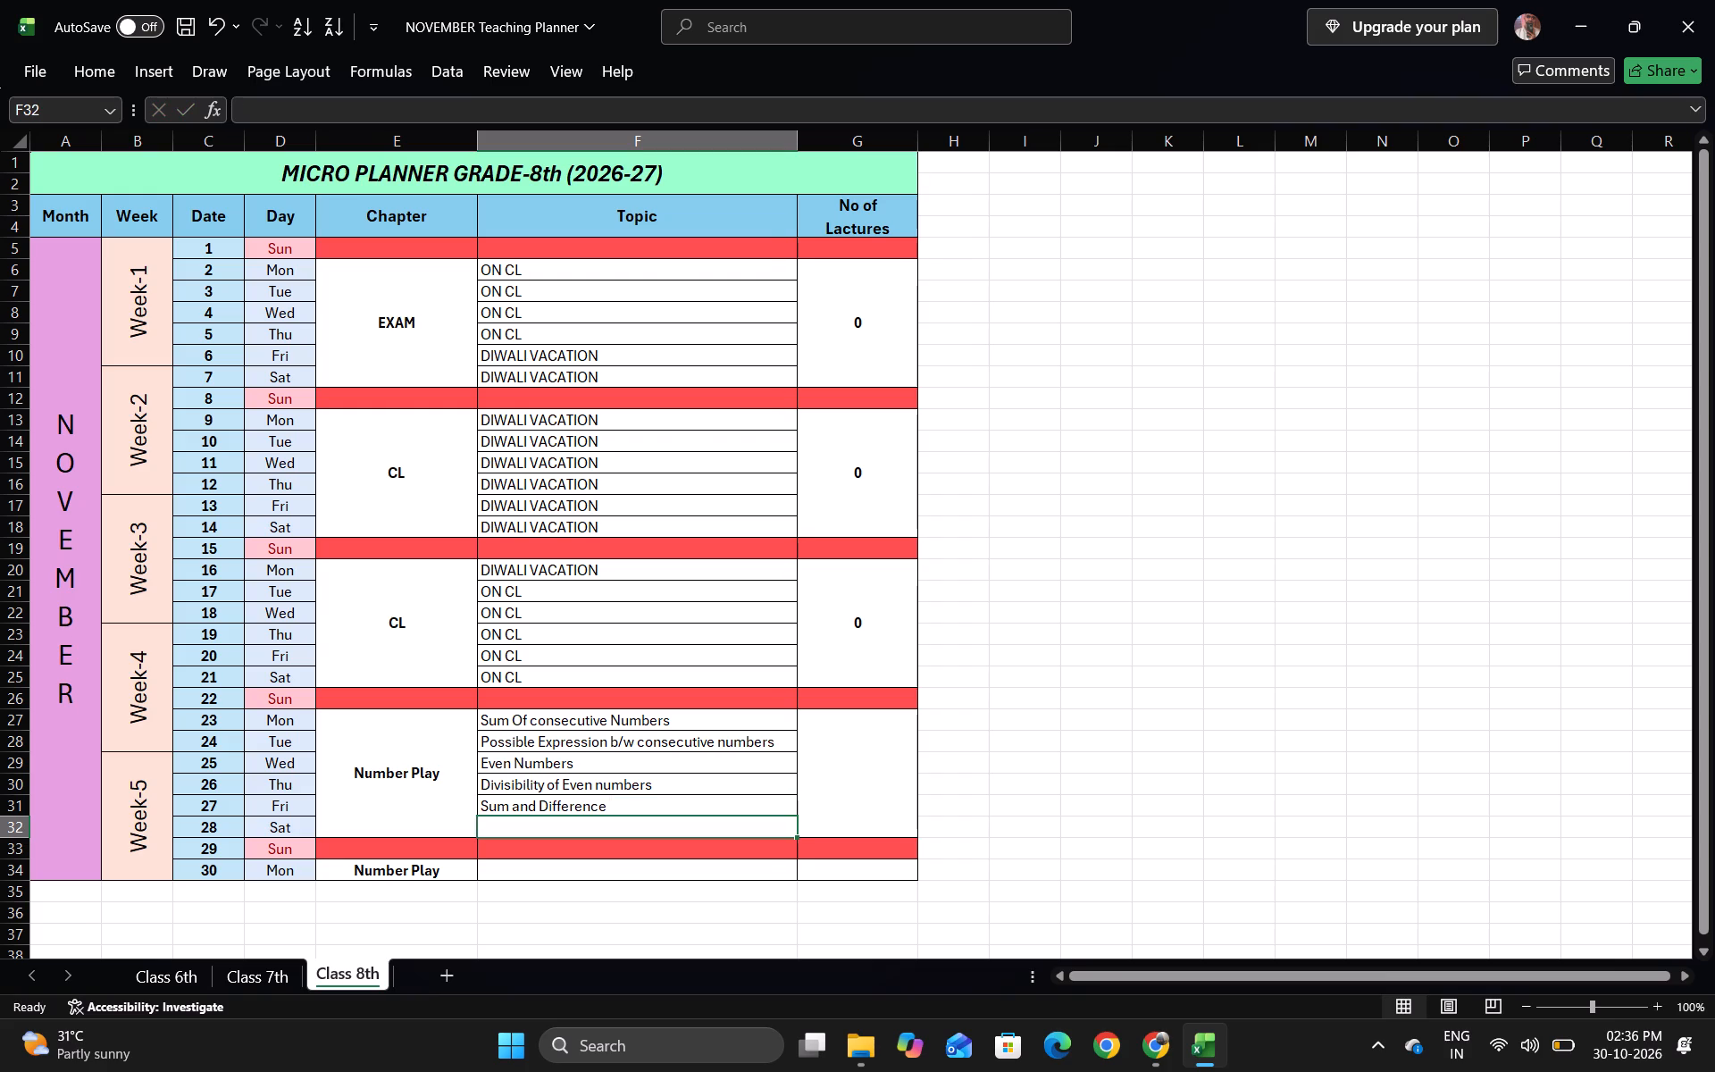
text(Di)
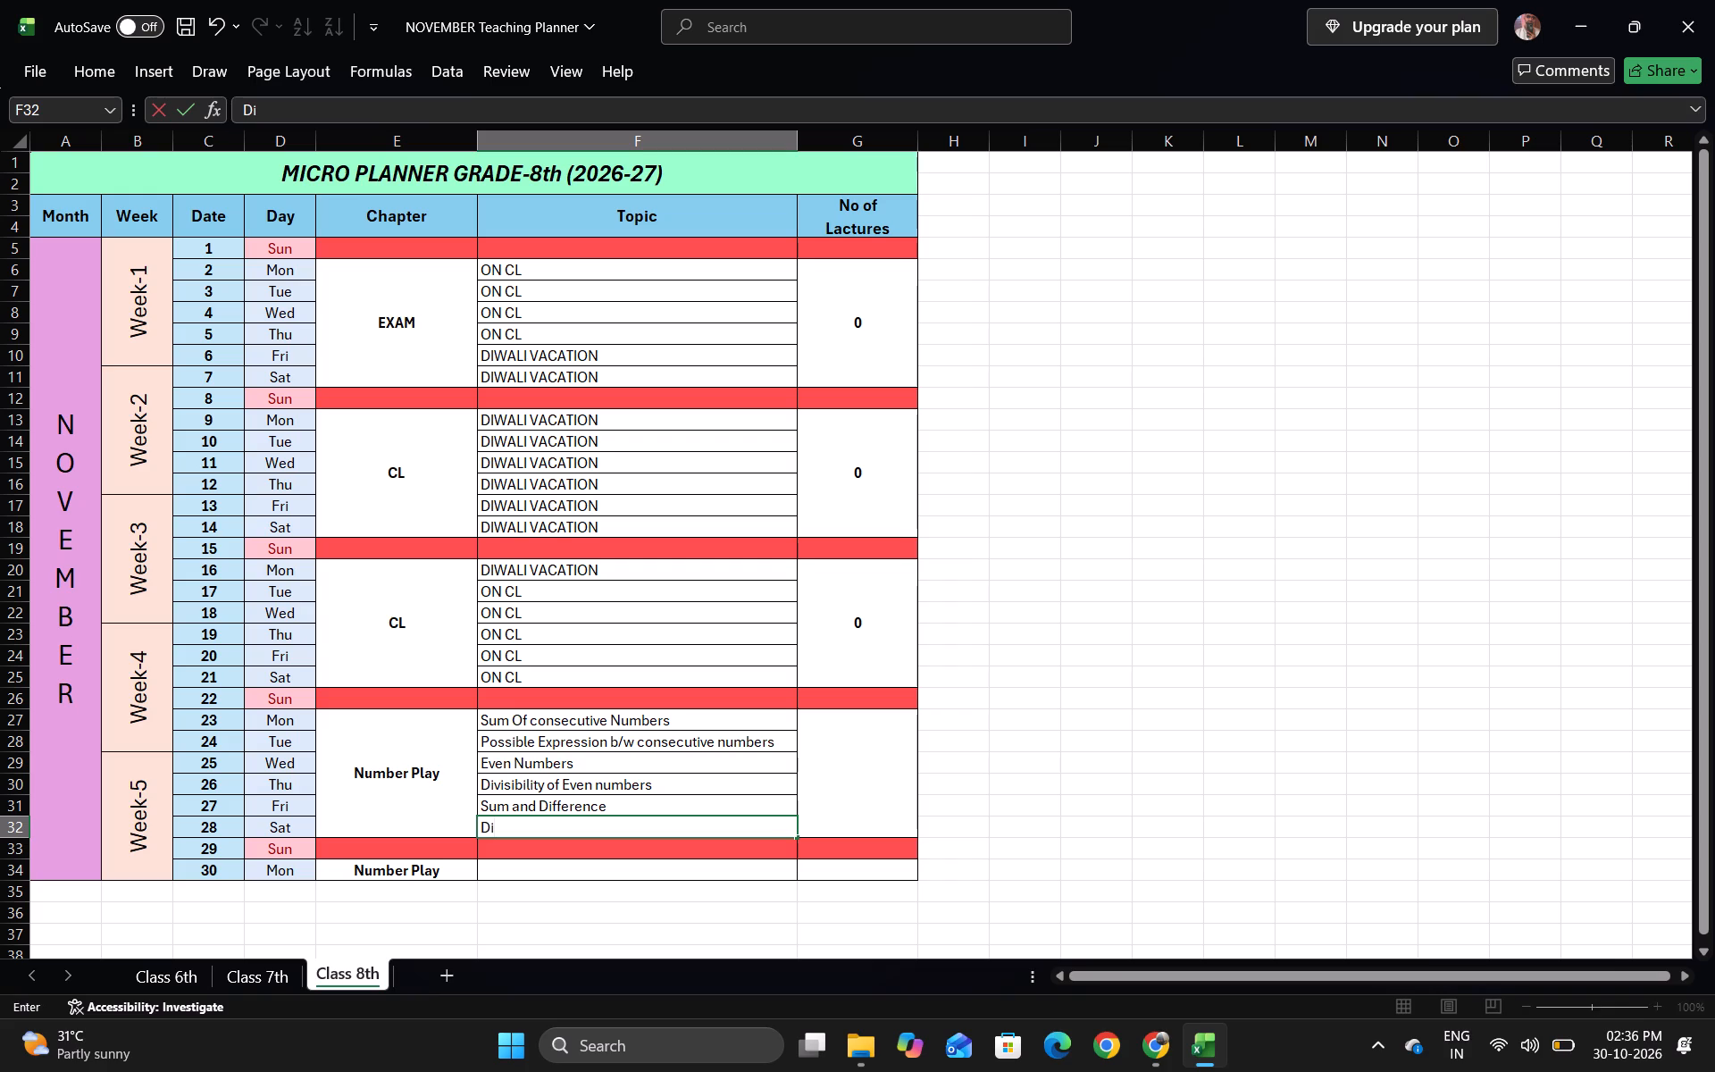
text(visible and)
key(space)
text(reminder)
key(space)
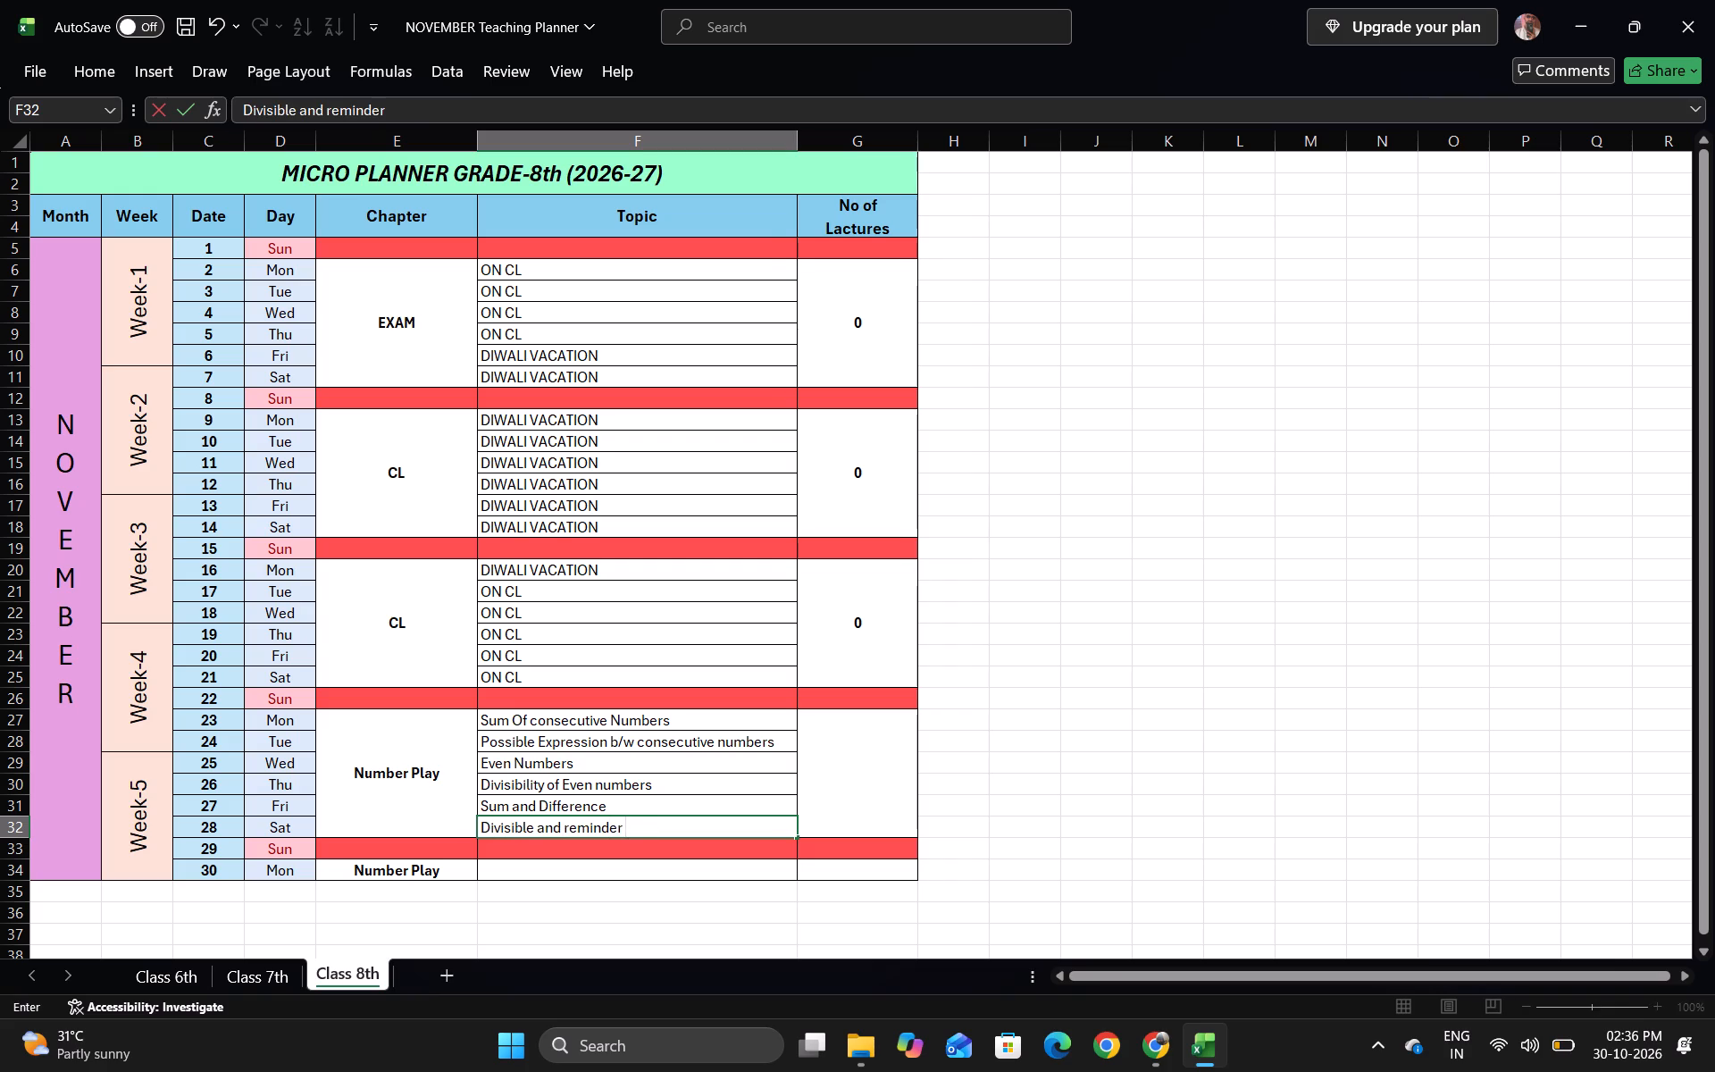
key(Down)
Enter "Checking divisibily Quick methods" as the topic for 30 November.
key(Down)
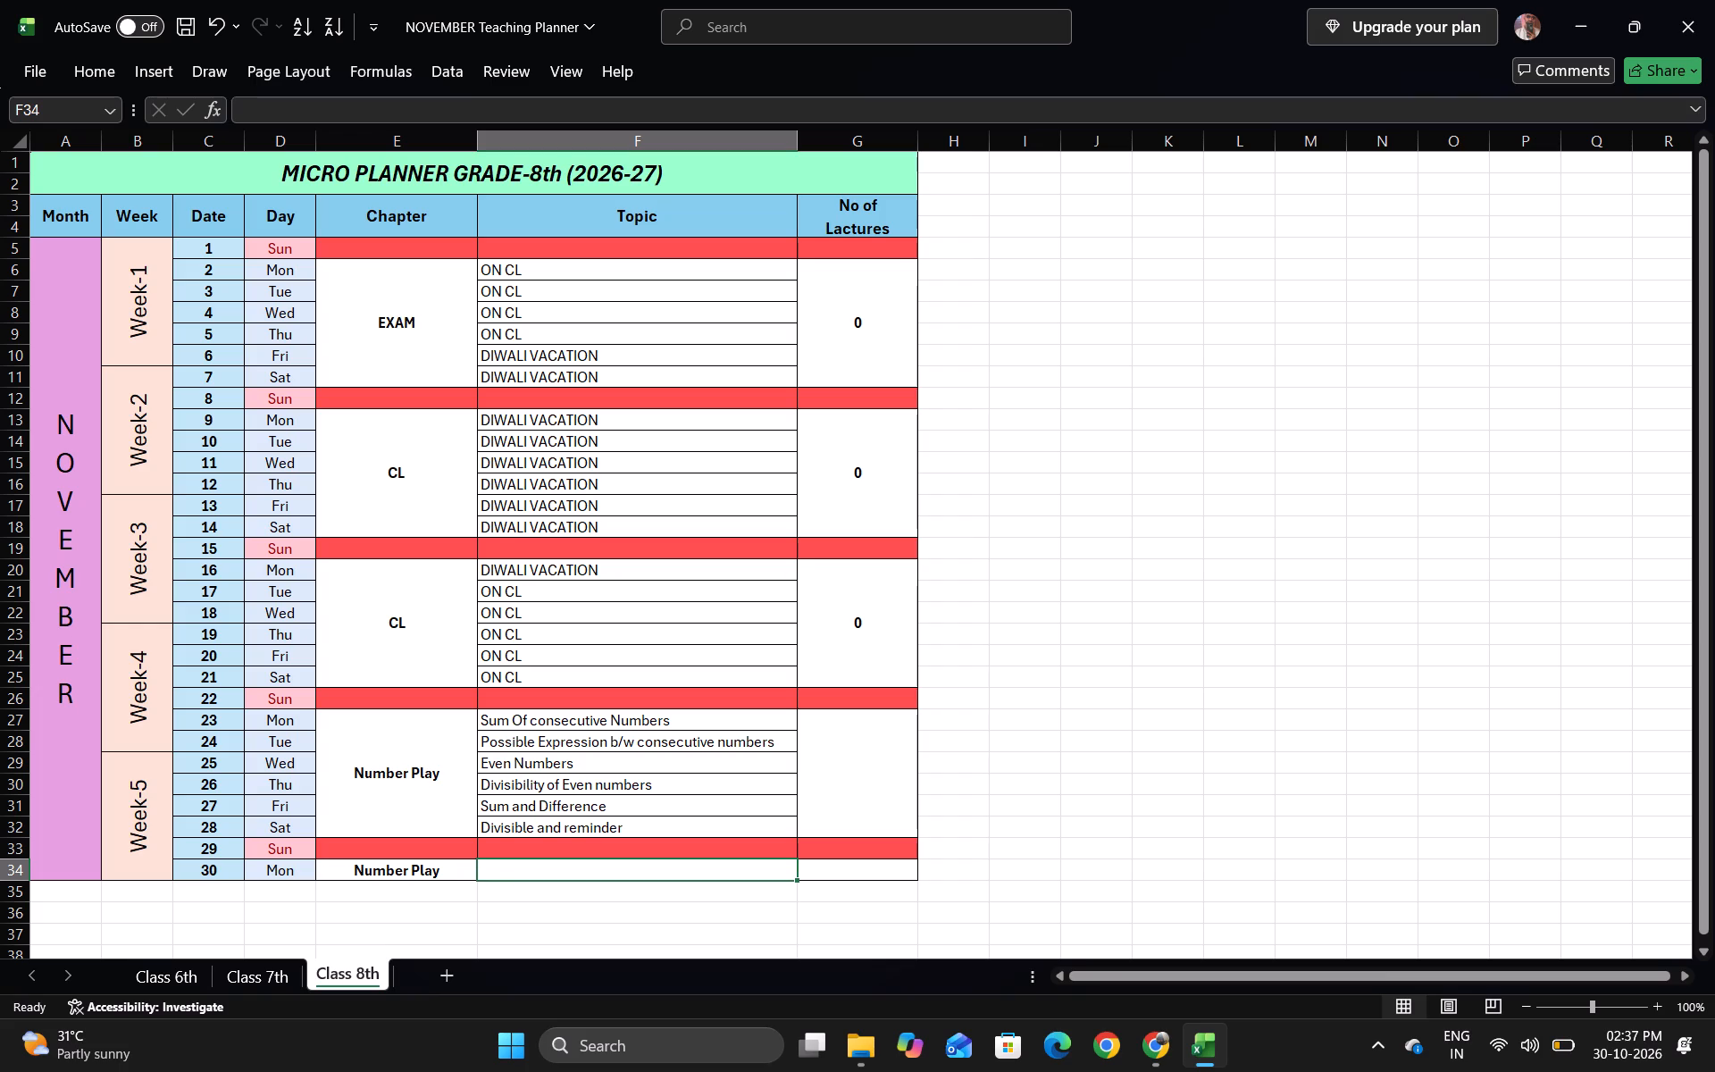
text(Chec)
text(king divisibily Qu)
text(ick methods)
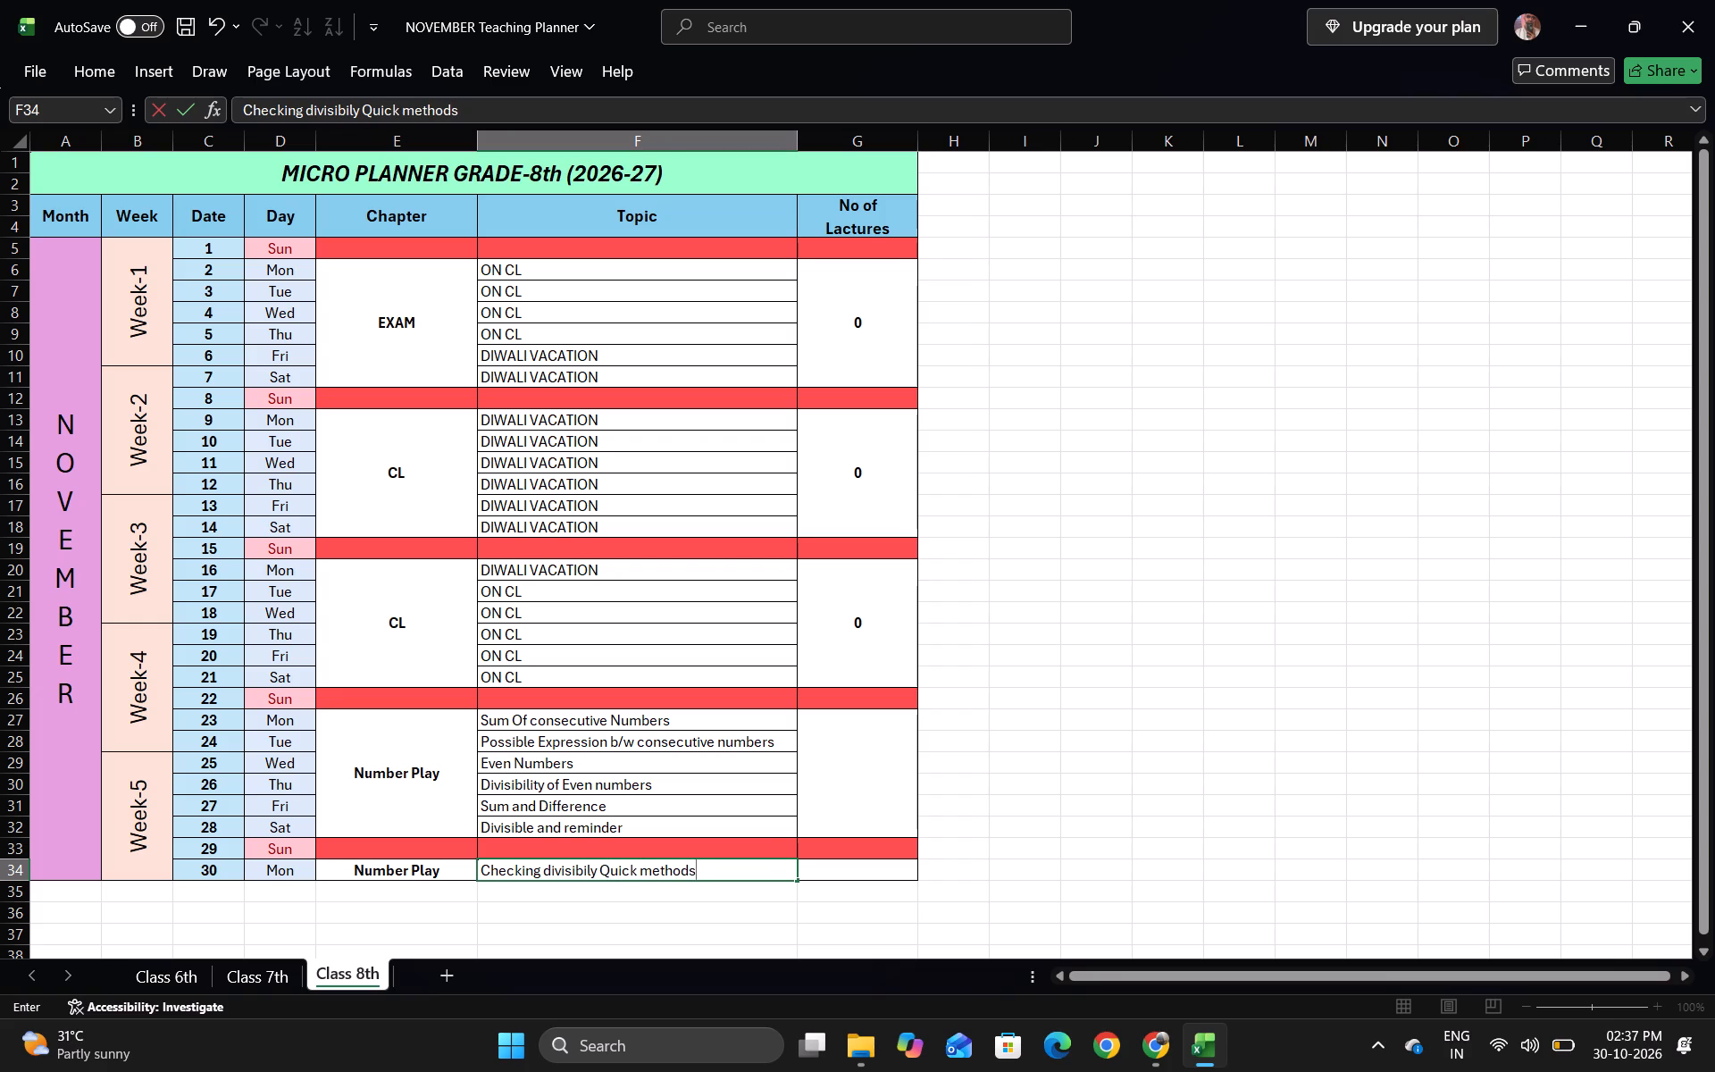
key(Down)
Enter the lecture counts: 6 for the 23–28 November block and 1 for 30 November.
key(Up)
key(Right)
key(Up)
key(Up)
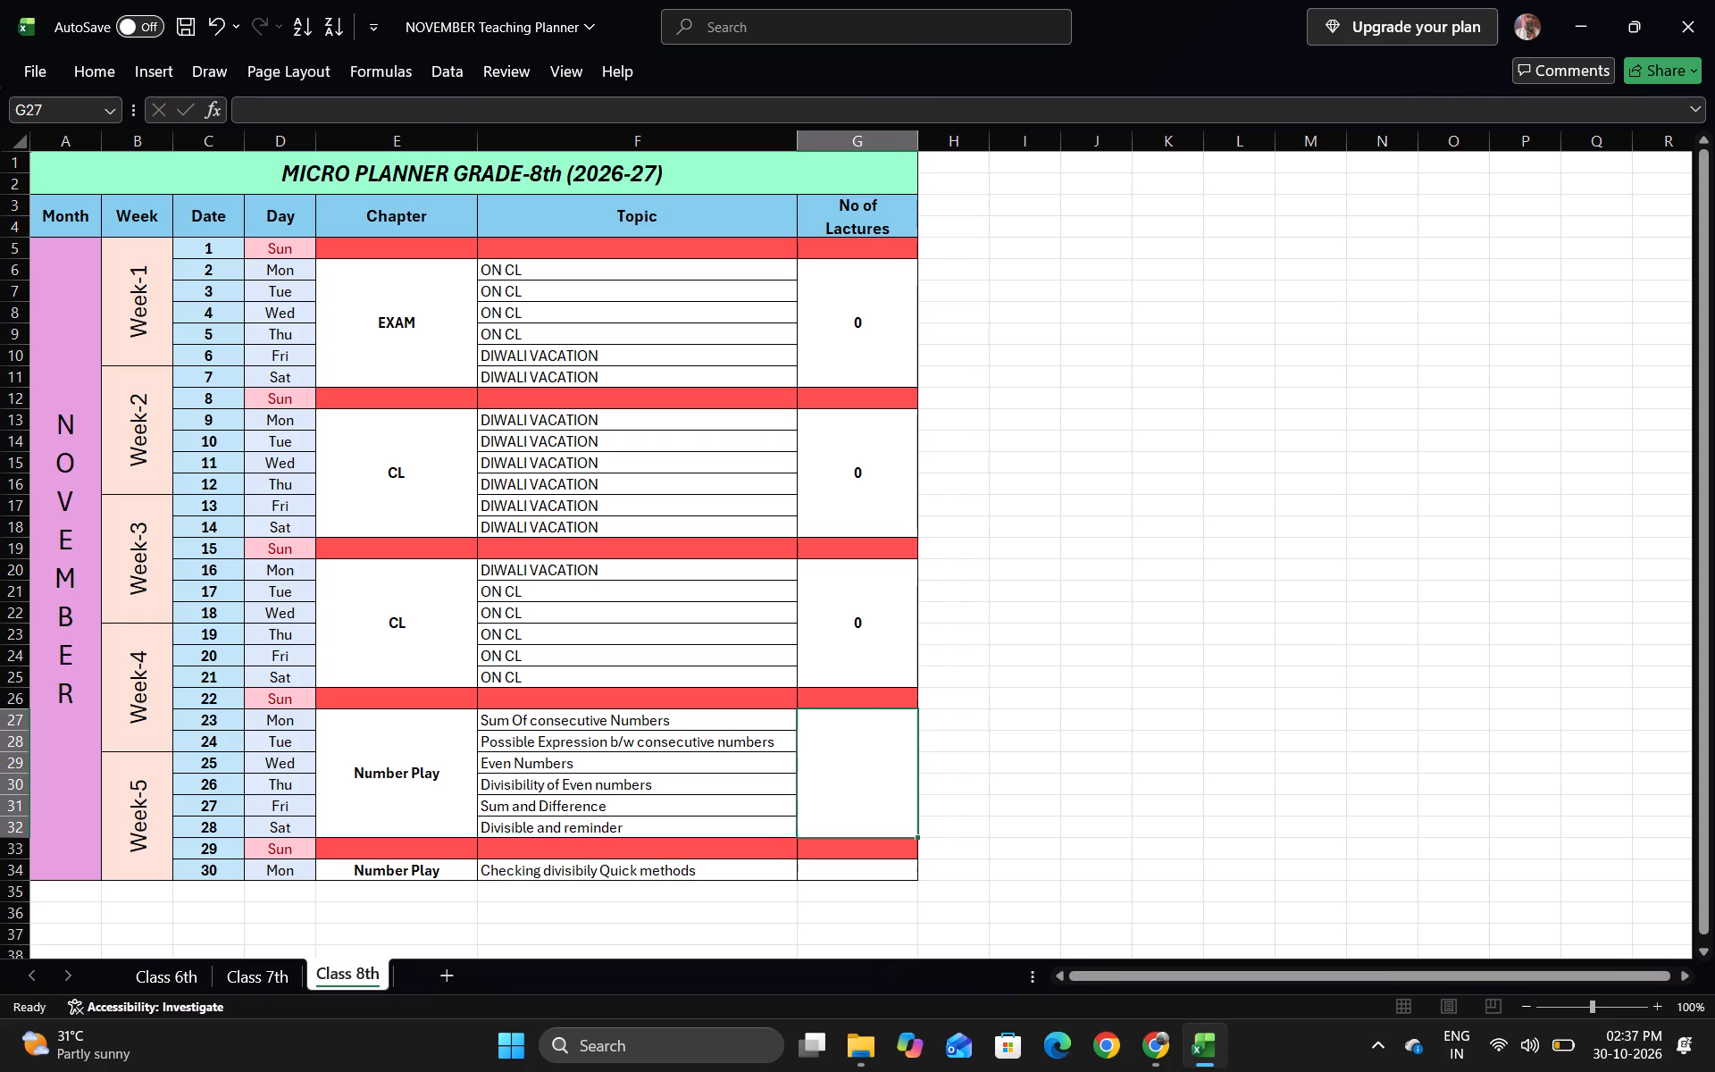
key(6)
key(Down)
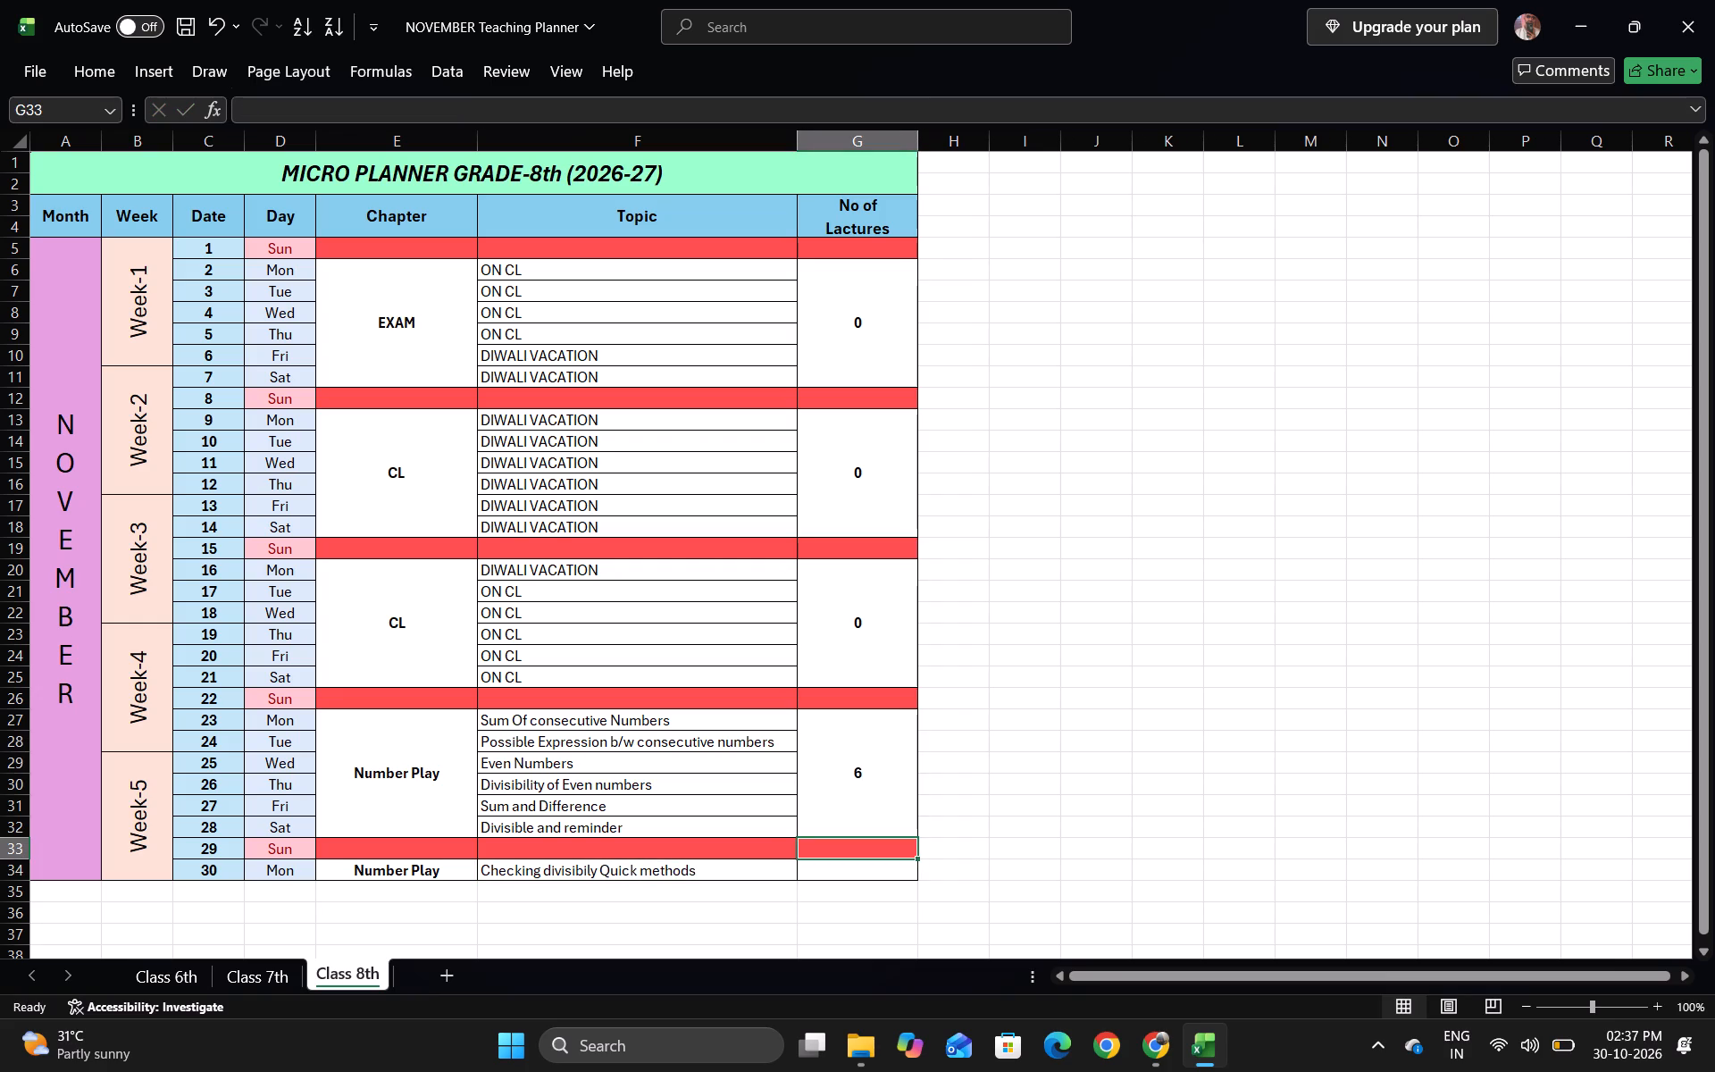
key(Right)
key(Down)
key(Left)
key(1)
key(Down)
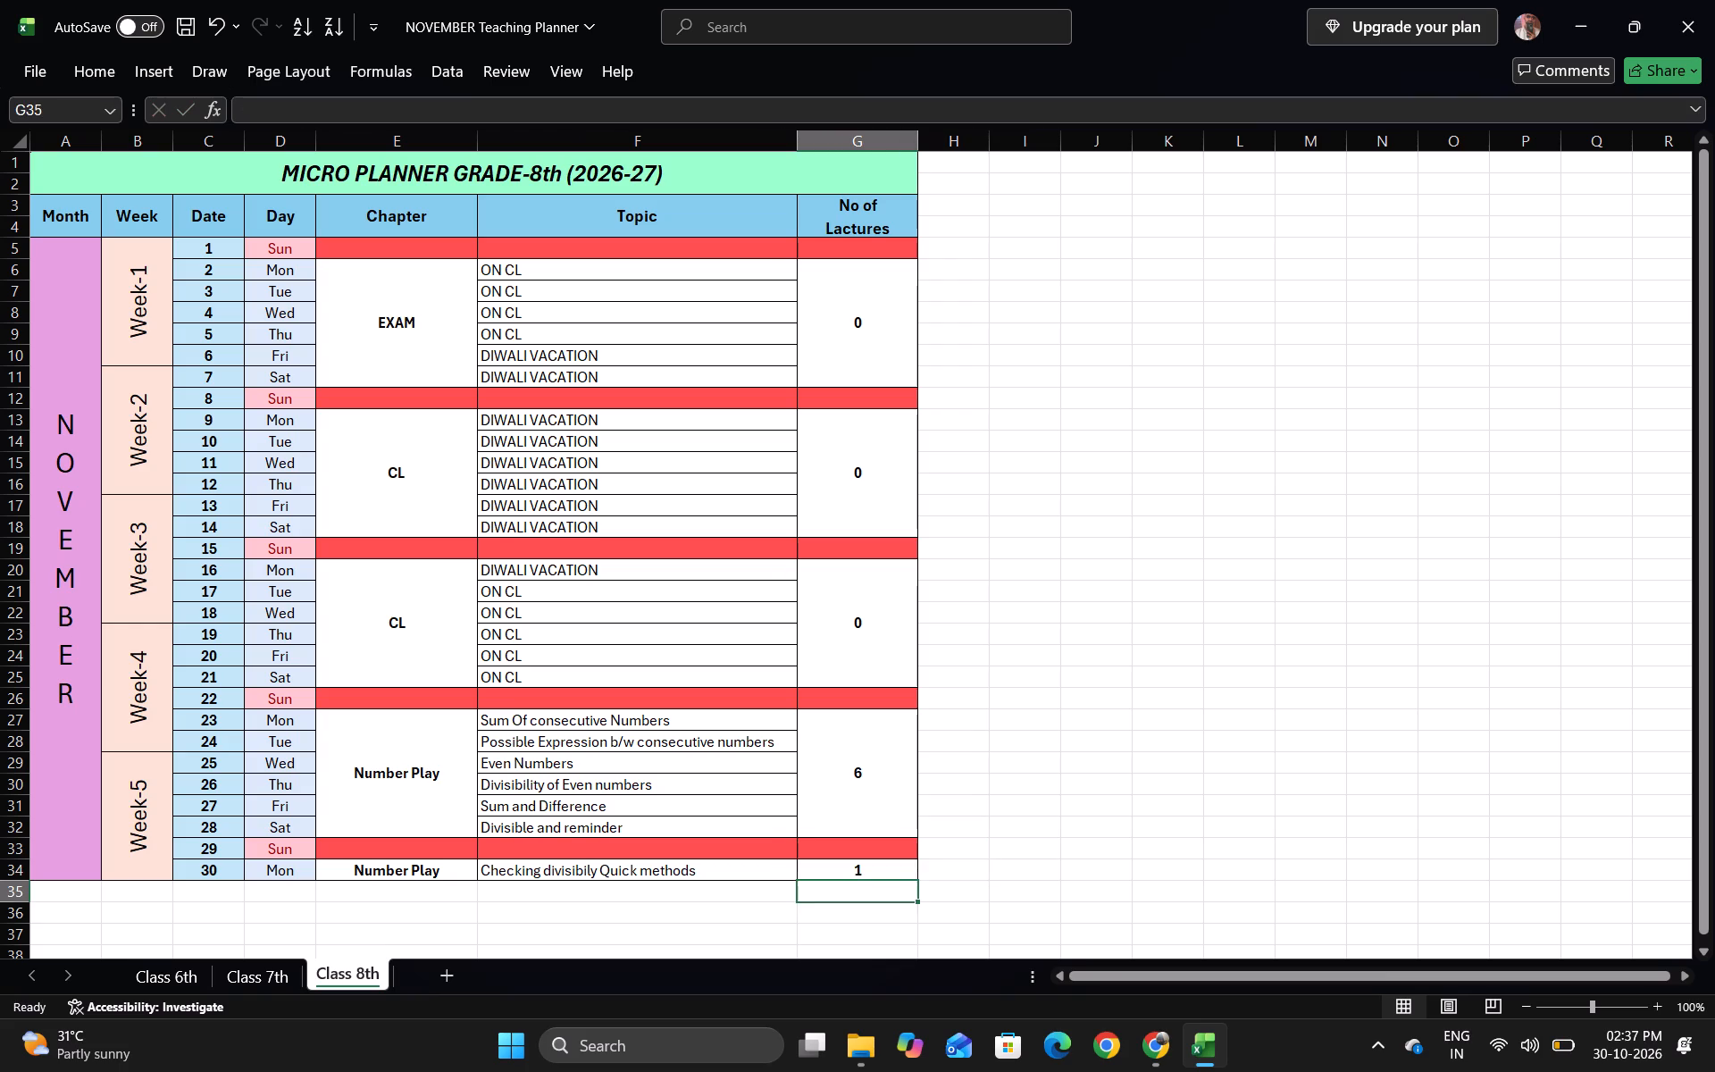
Save the November teaching planner workbook.
key(ctrl+s)
key(ctrl+s)
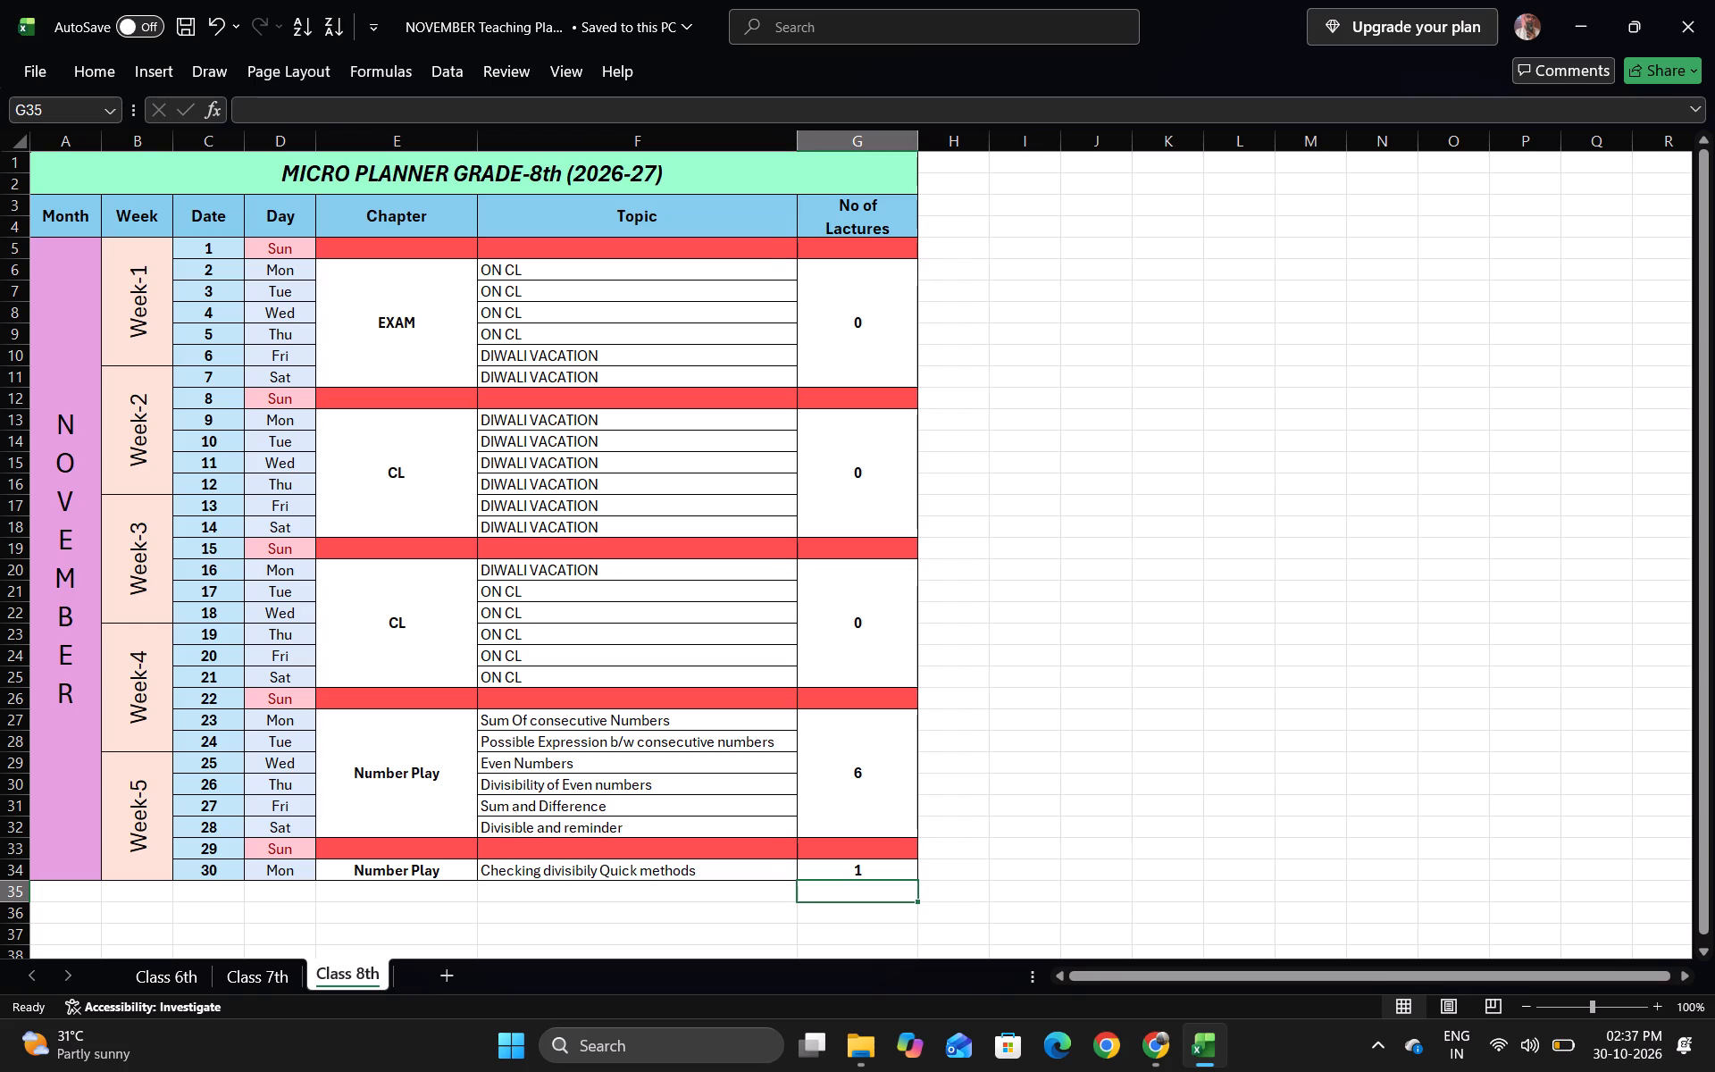
Fill the Class 8th DIWALI VACATION topic cells for 9–14 November with light green and centre their text horizontally.
drag(500, 422, 506, 528)
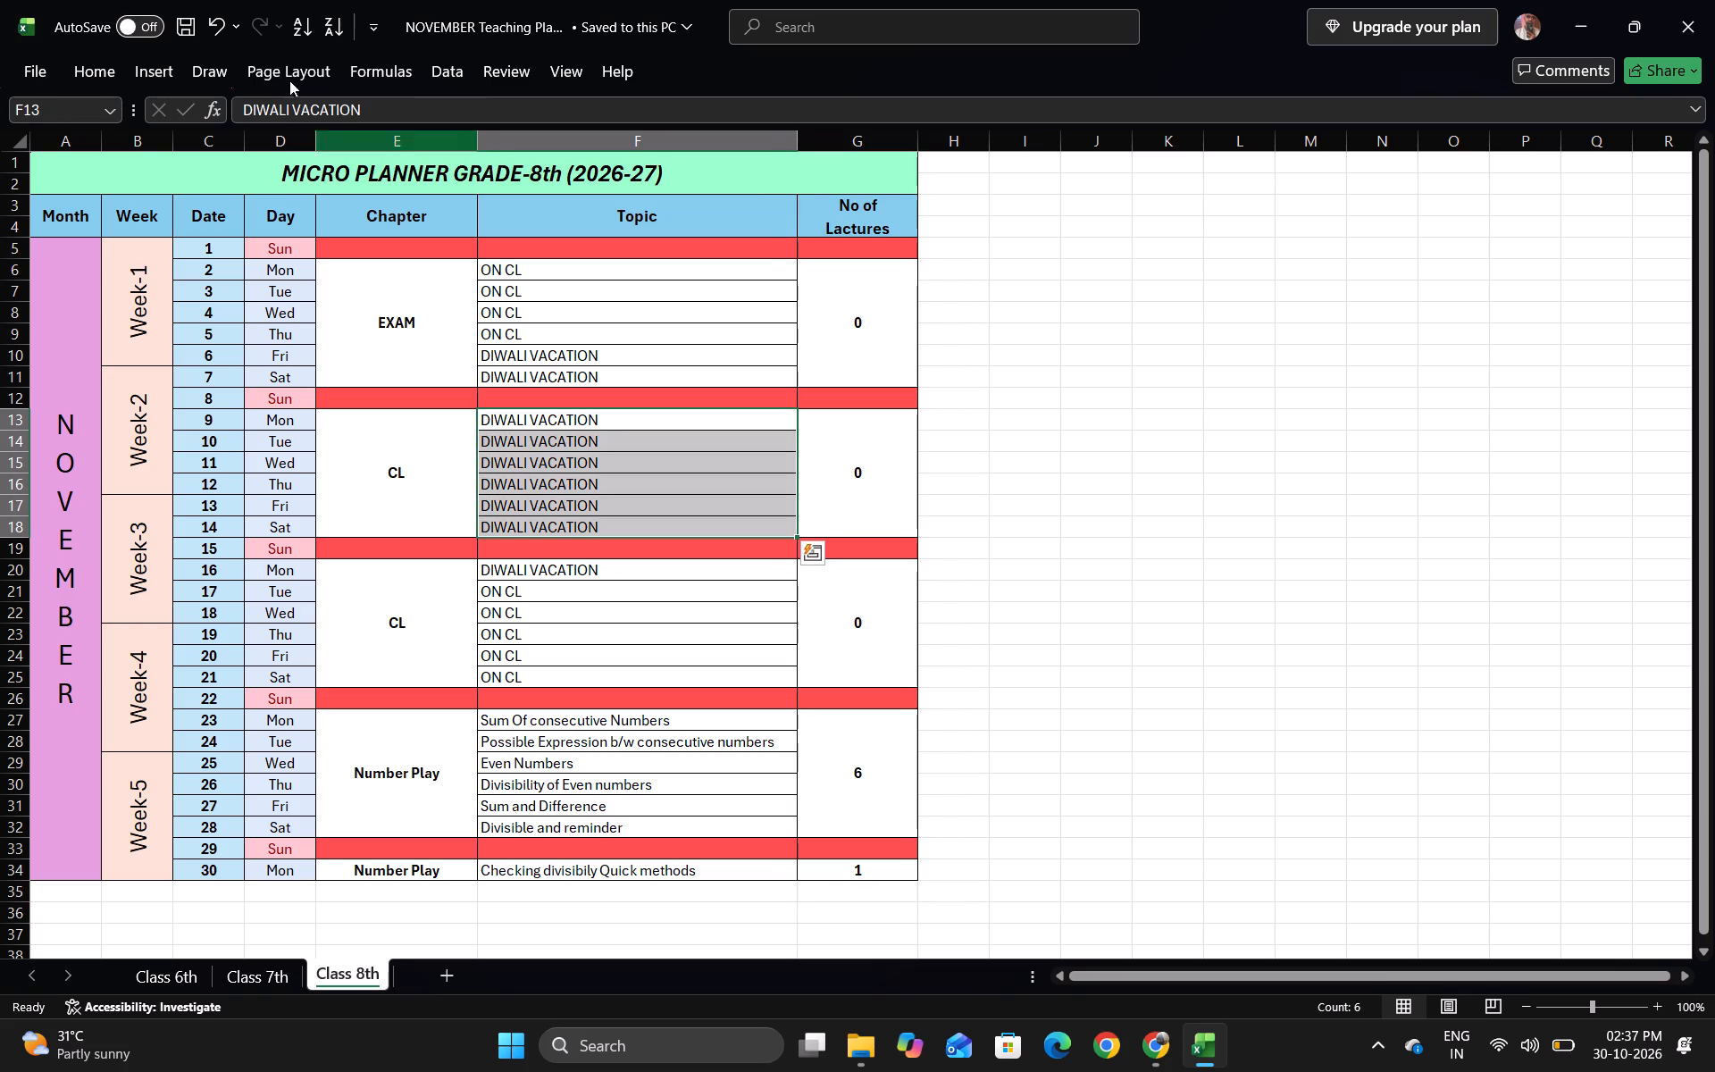
click(115, 75)
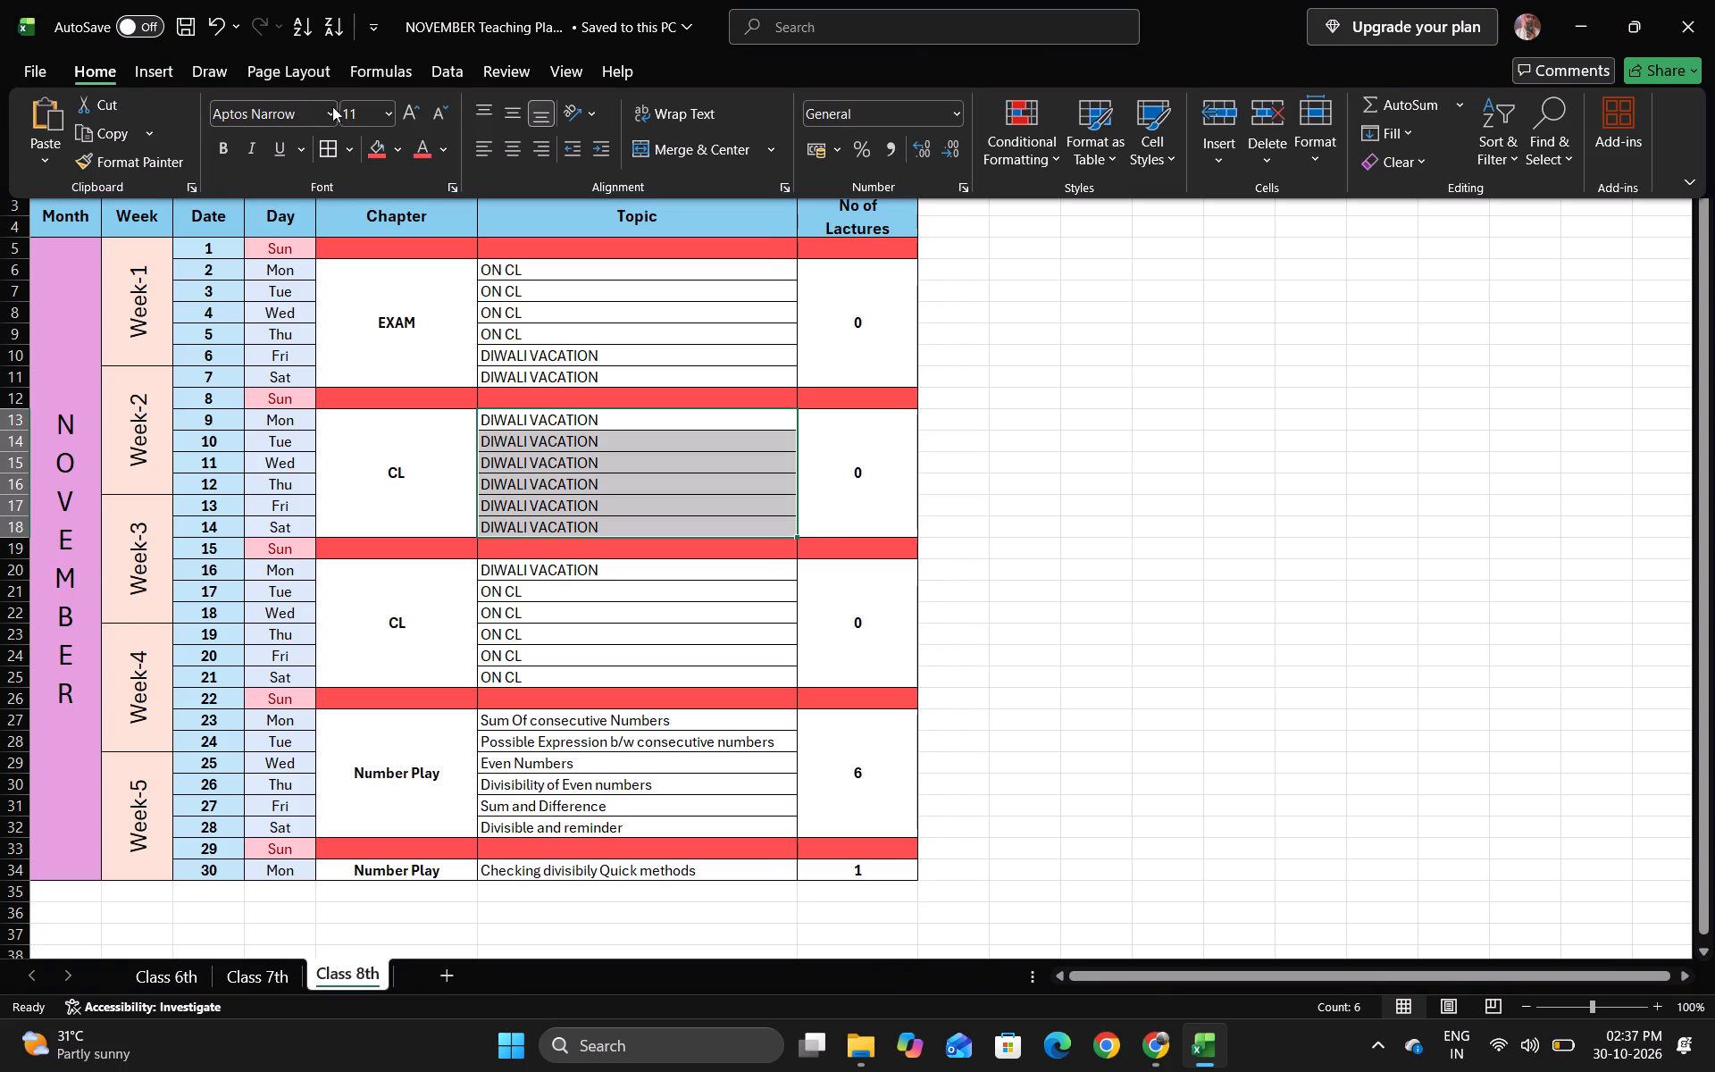
click(403, 153)
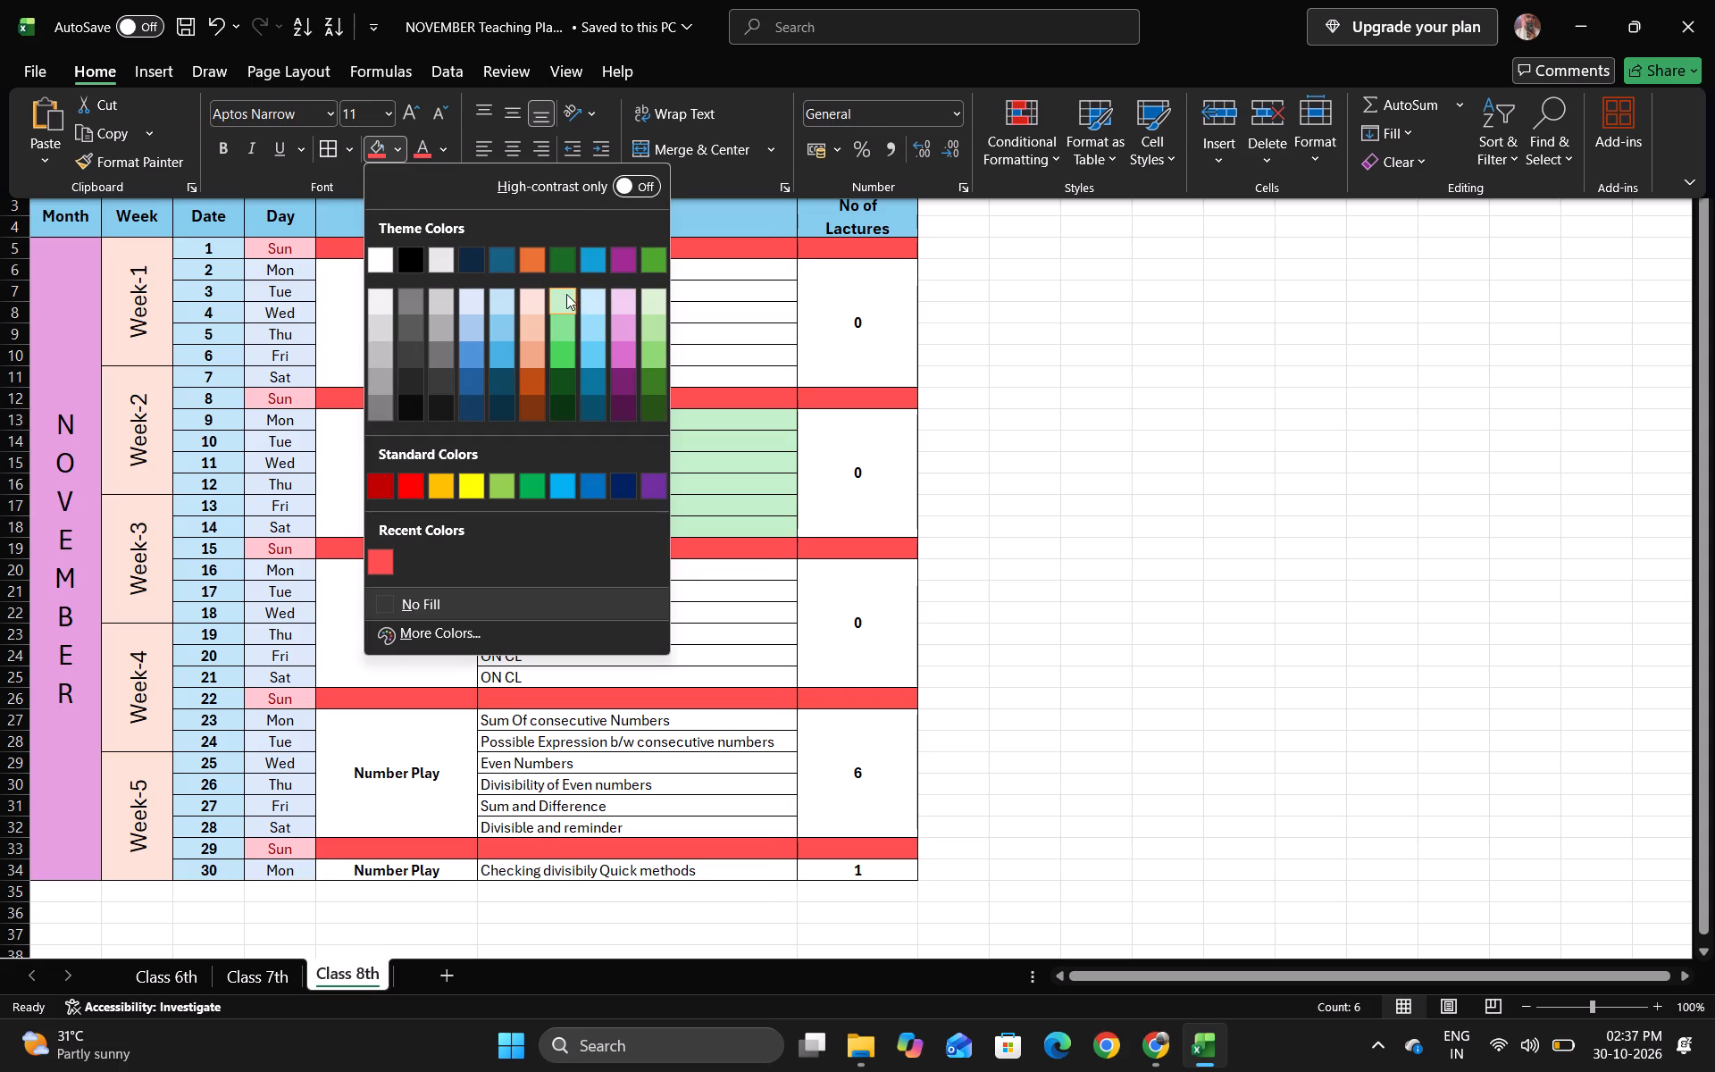
click(565, 302)
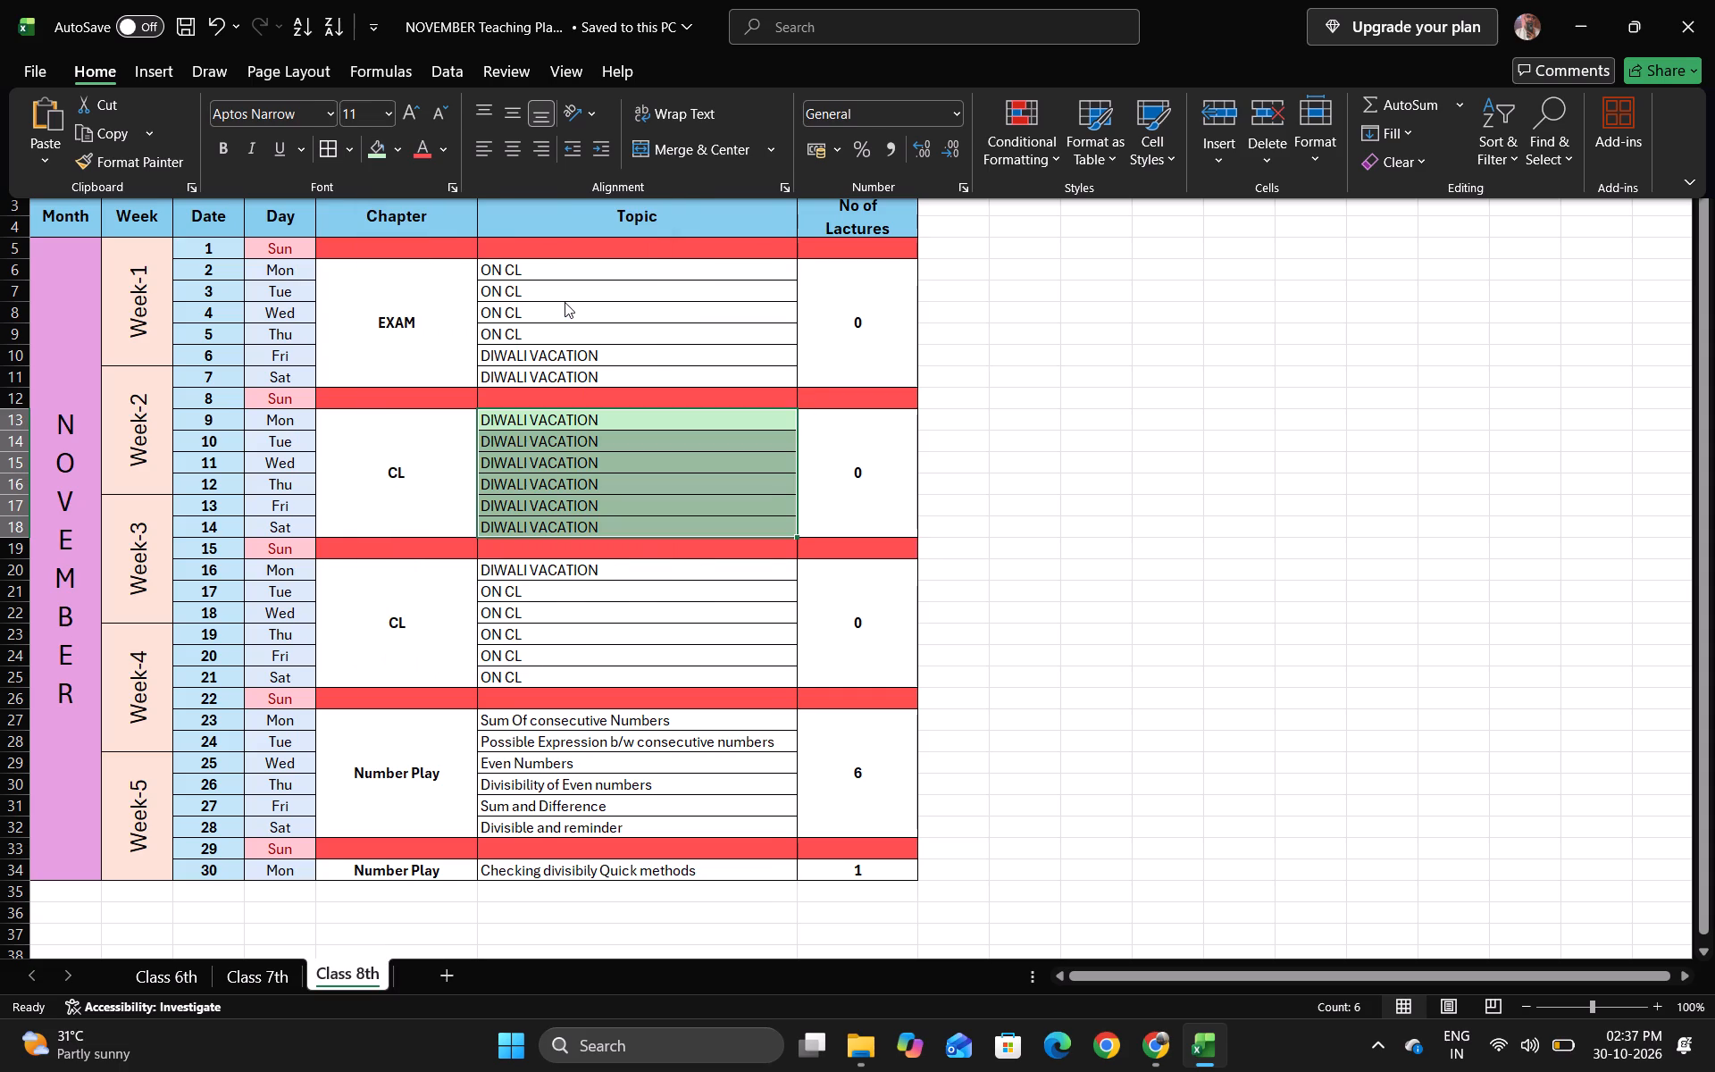
click(499, 146)
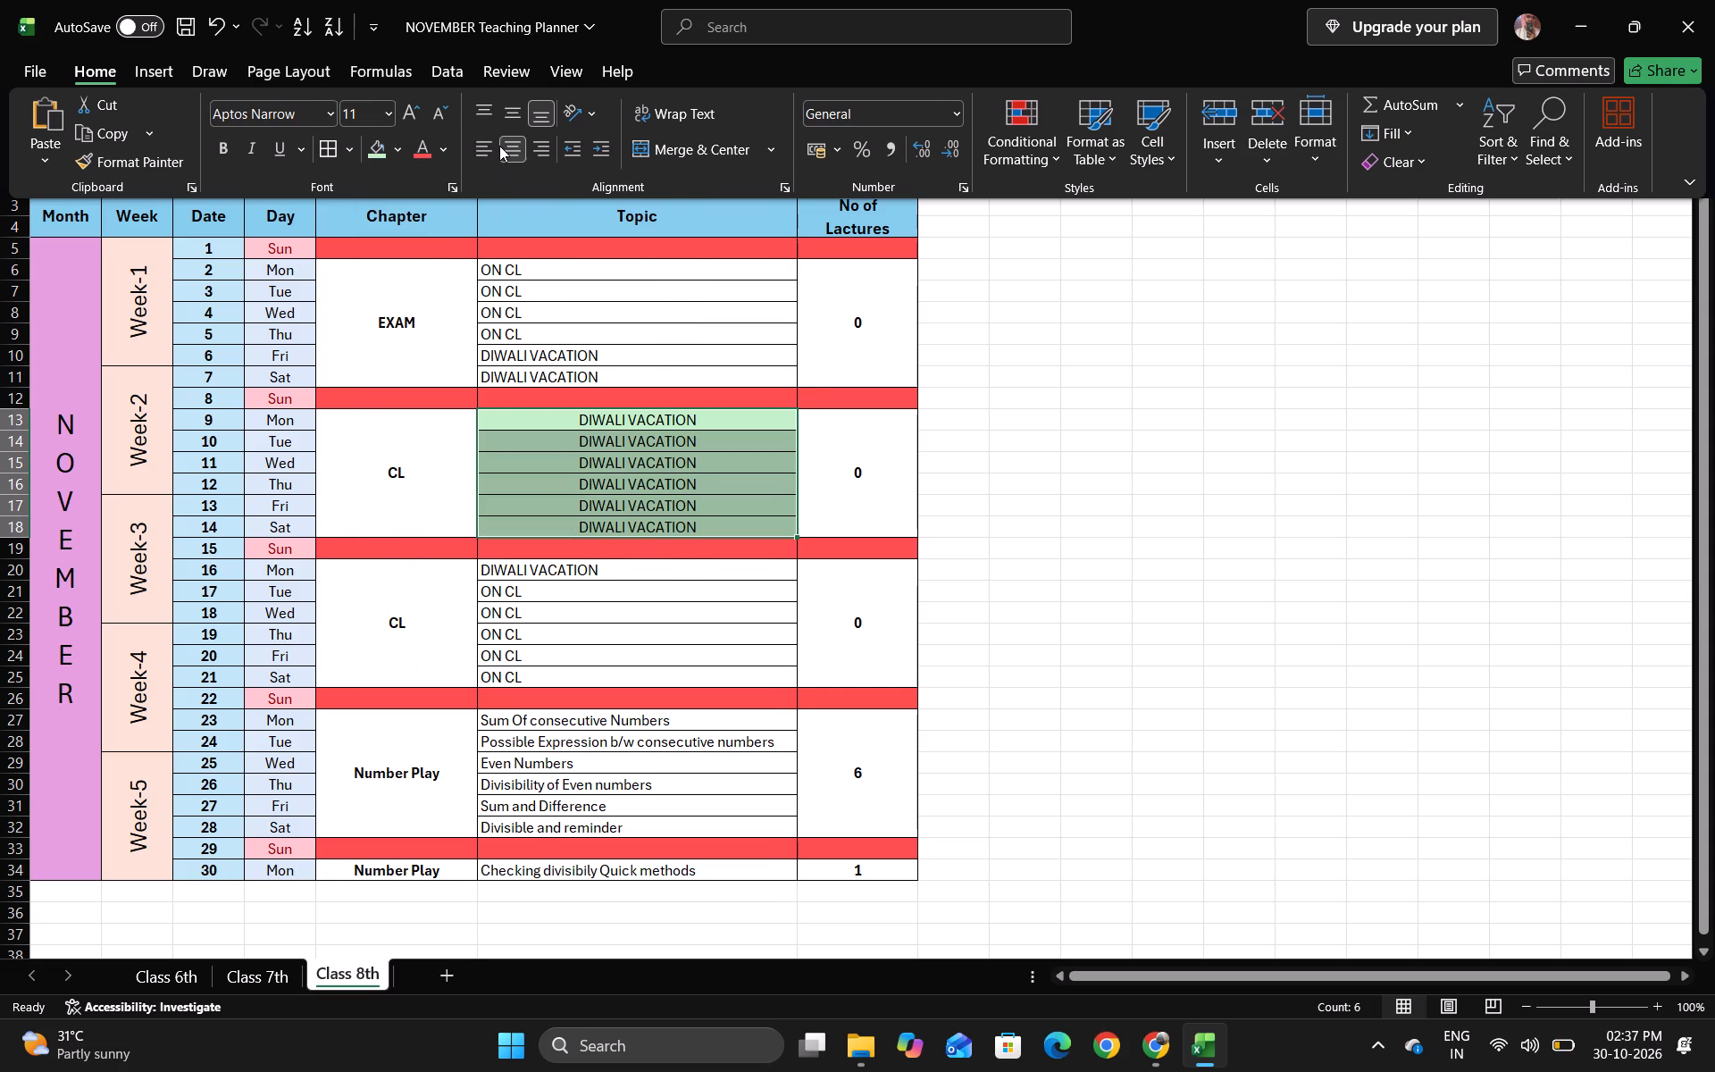
Apply the same light green fill and horizontal centring to the DIWALI VACATION cells for 6–7 November.
drag(493, 345, 498, 364)
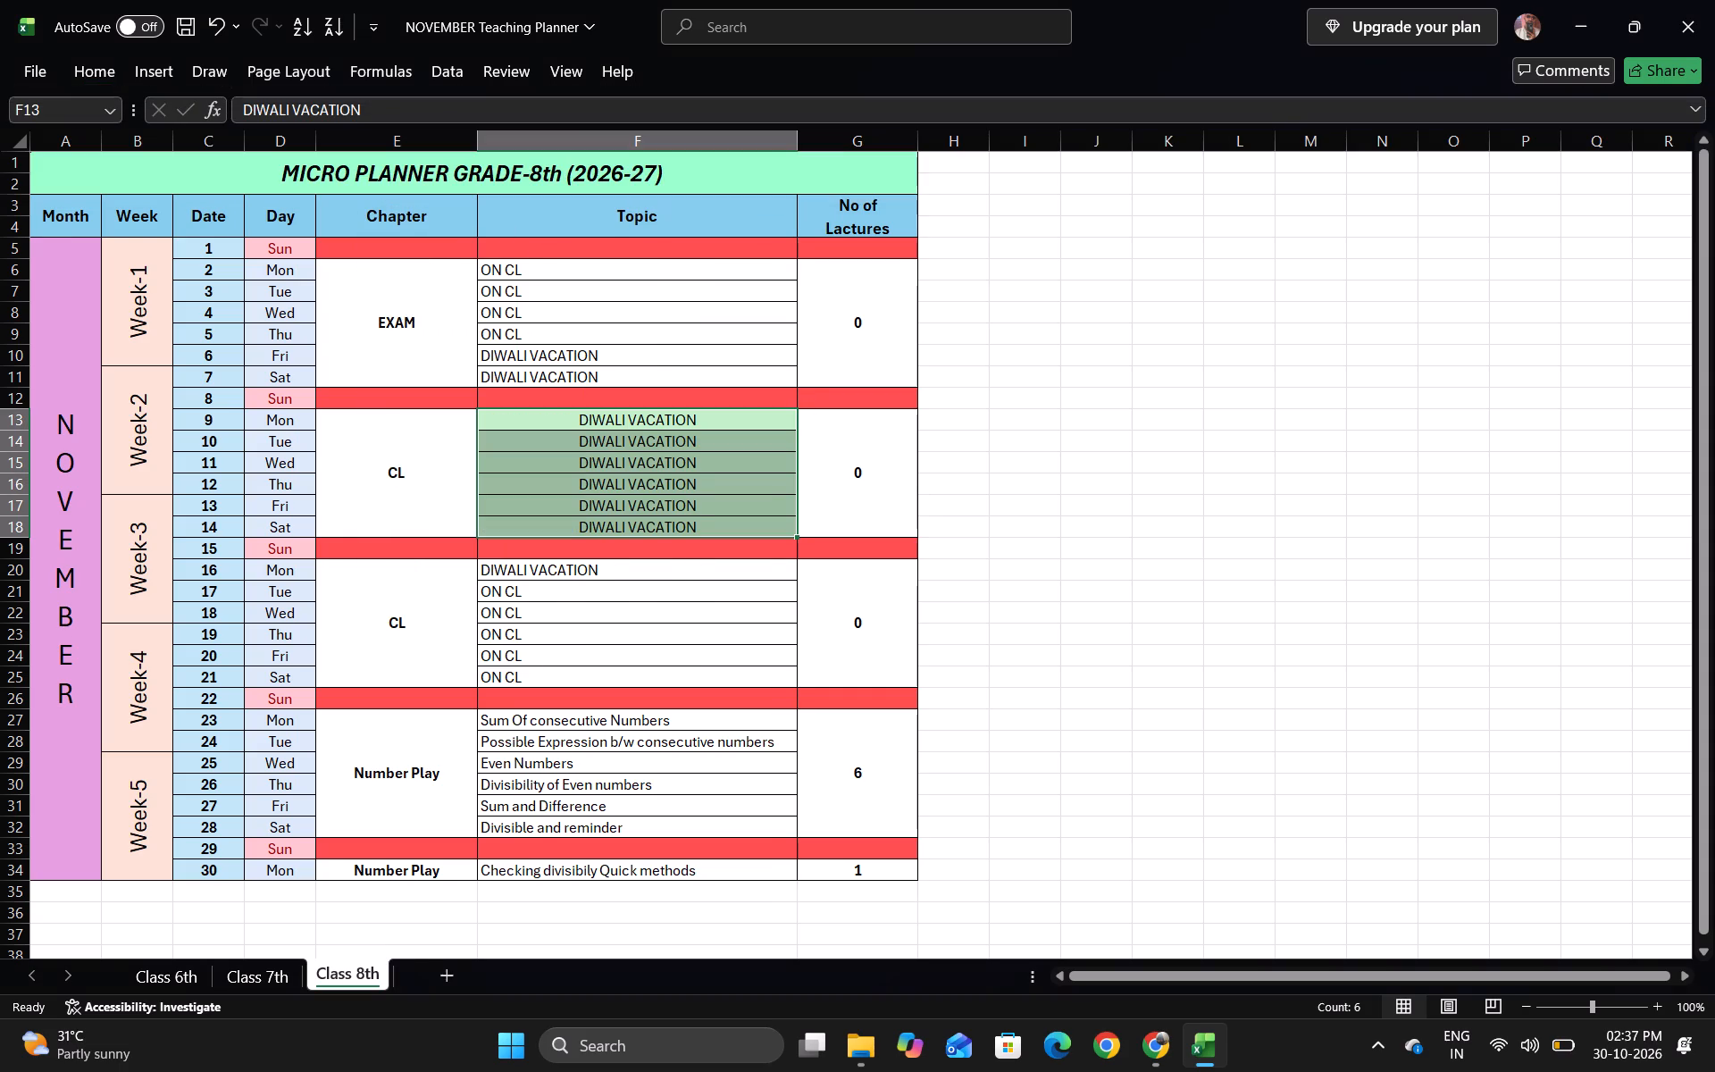
drag(498, 364, 498, 359)
drag(498, 359, 514, 385)
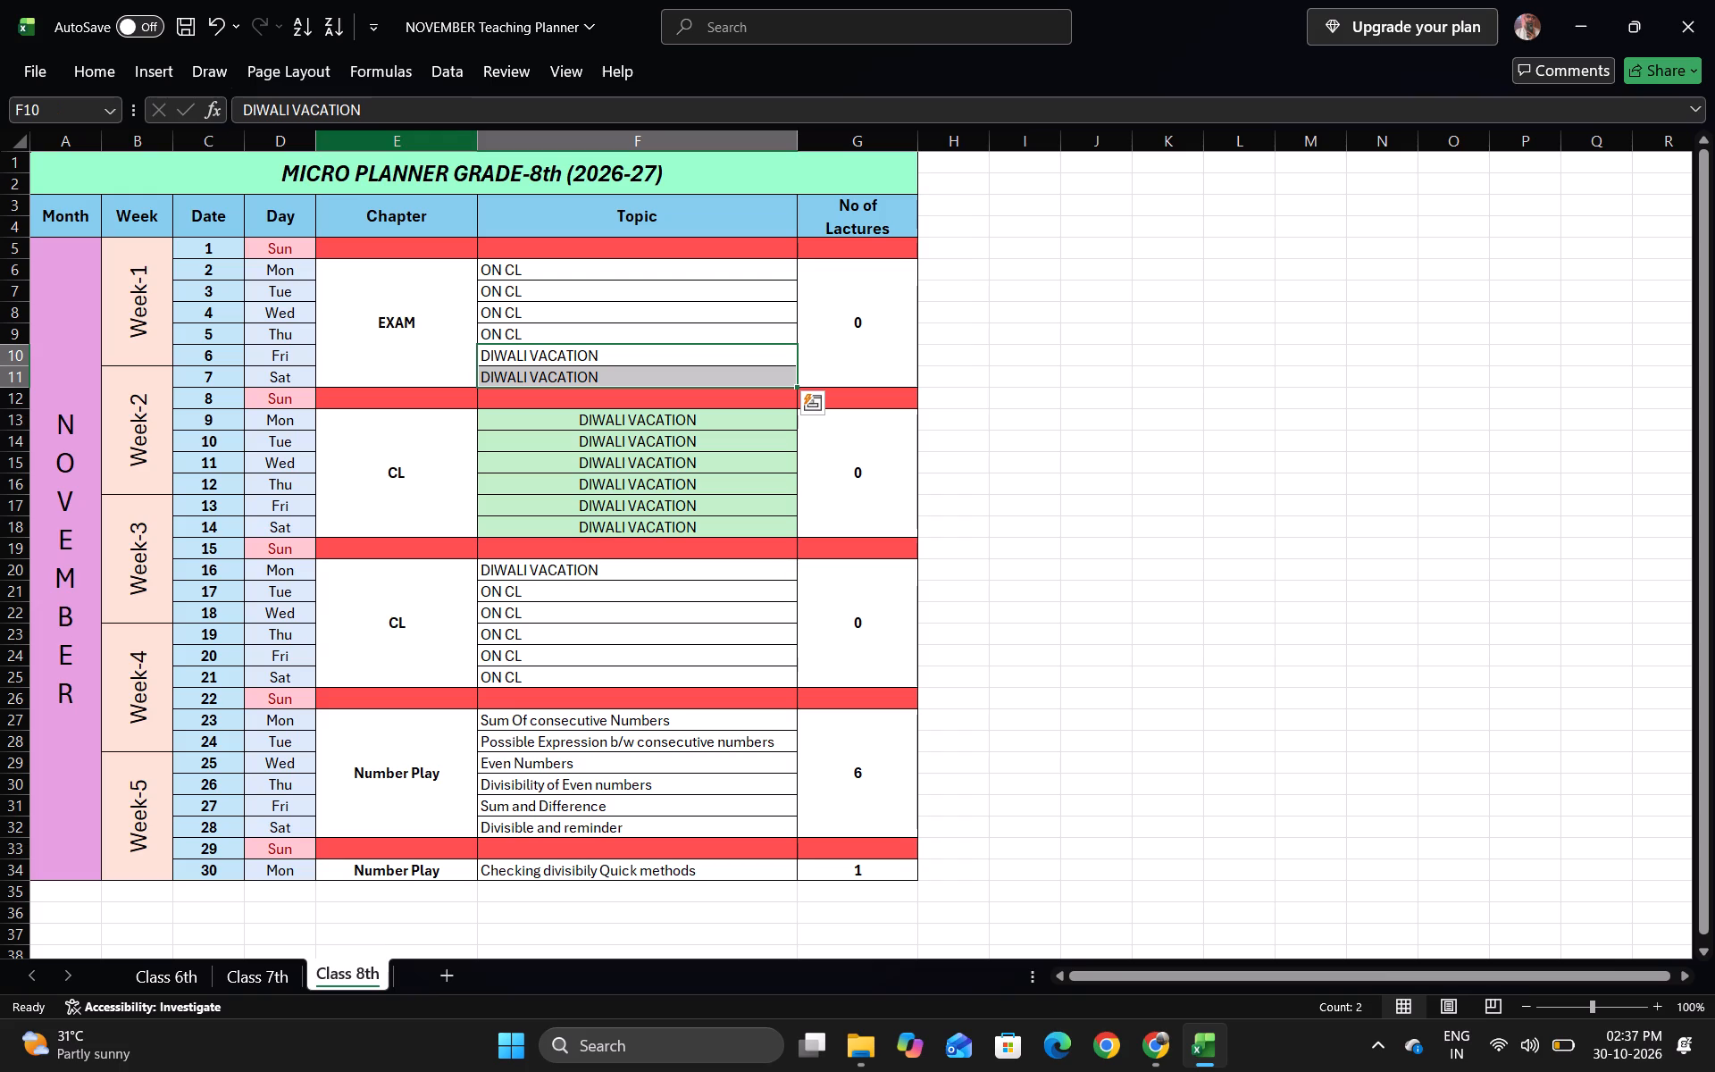
click(96, 71)
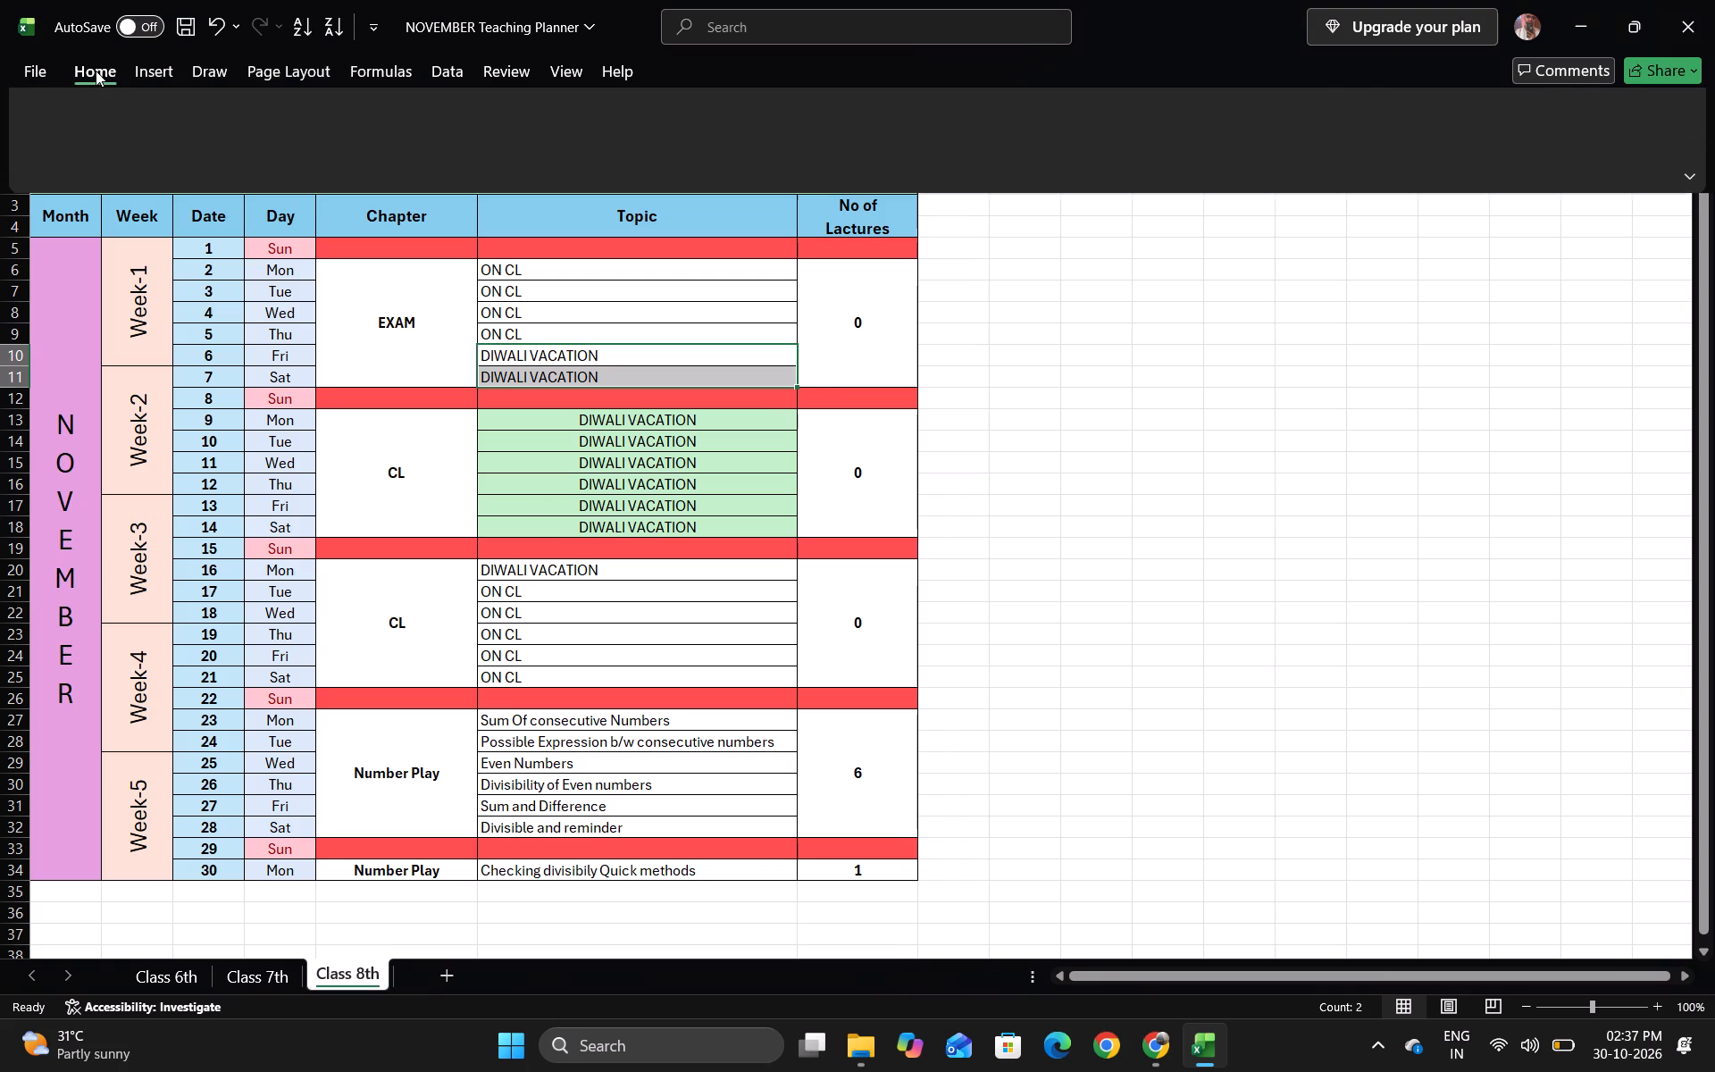
click(373, 148)
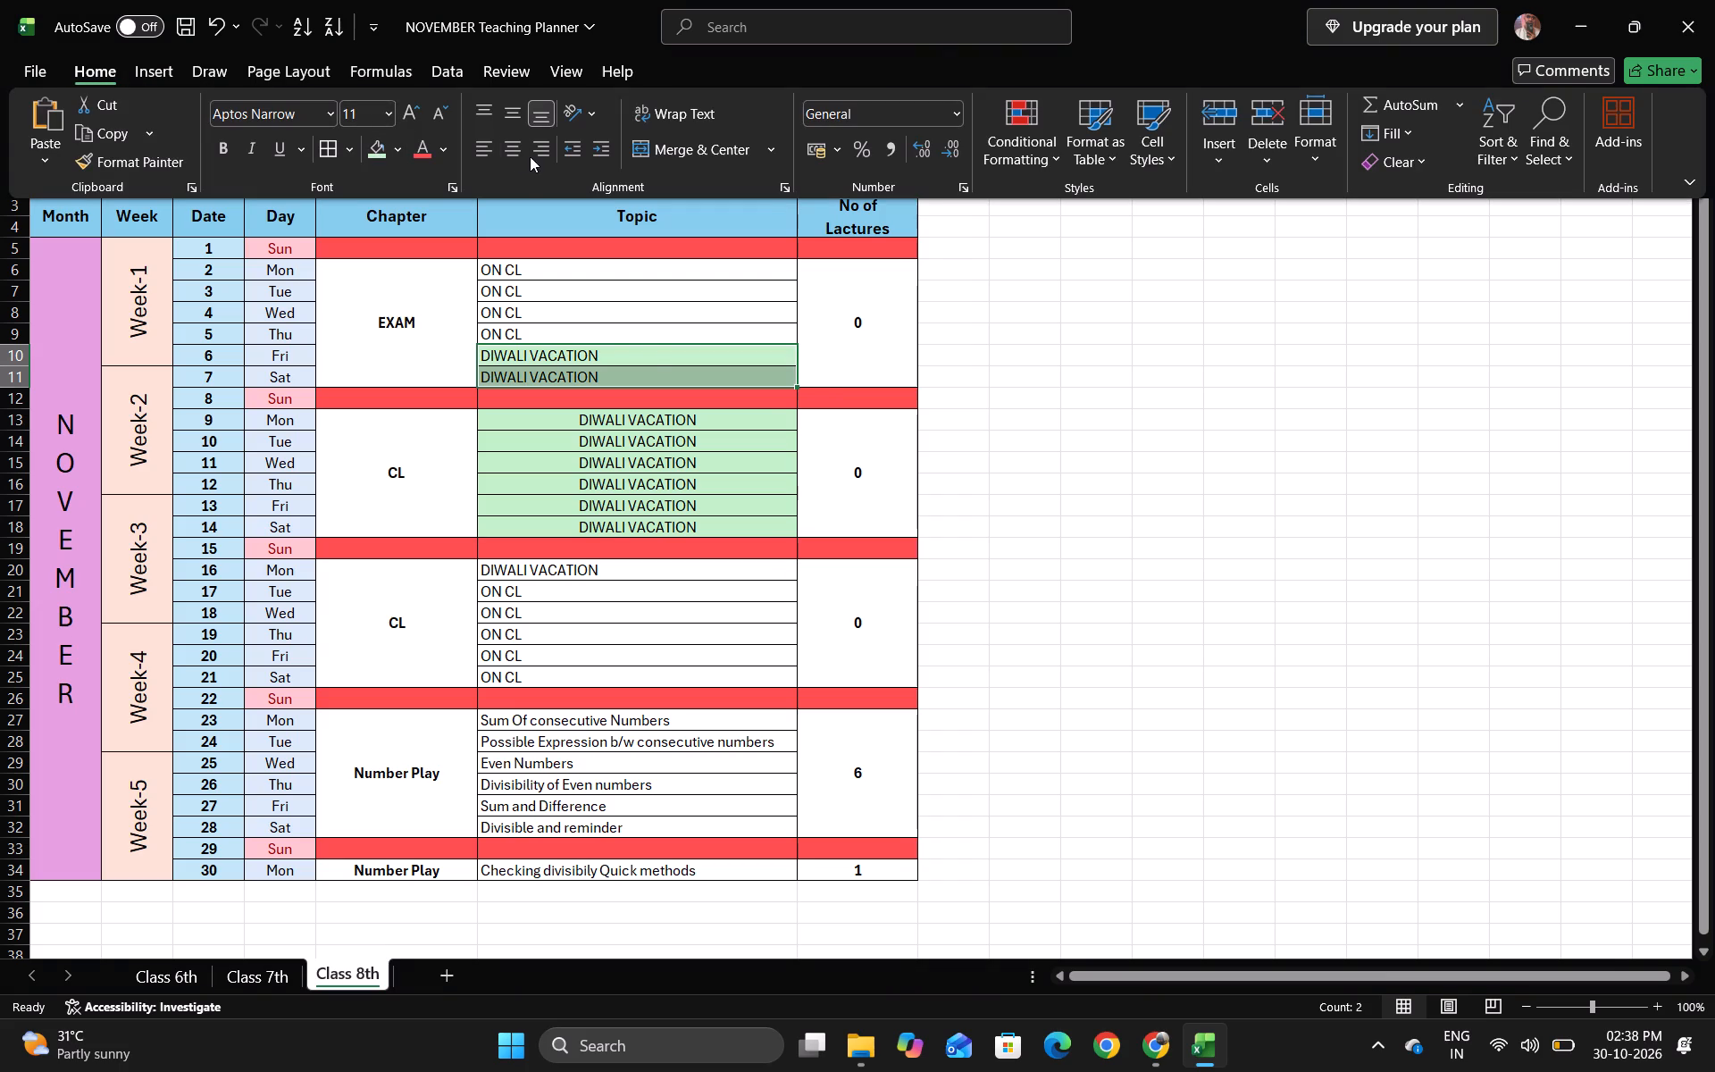
click(513, 153)
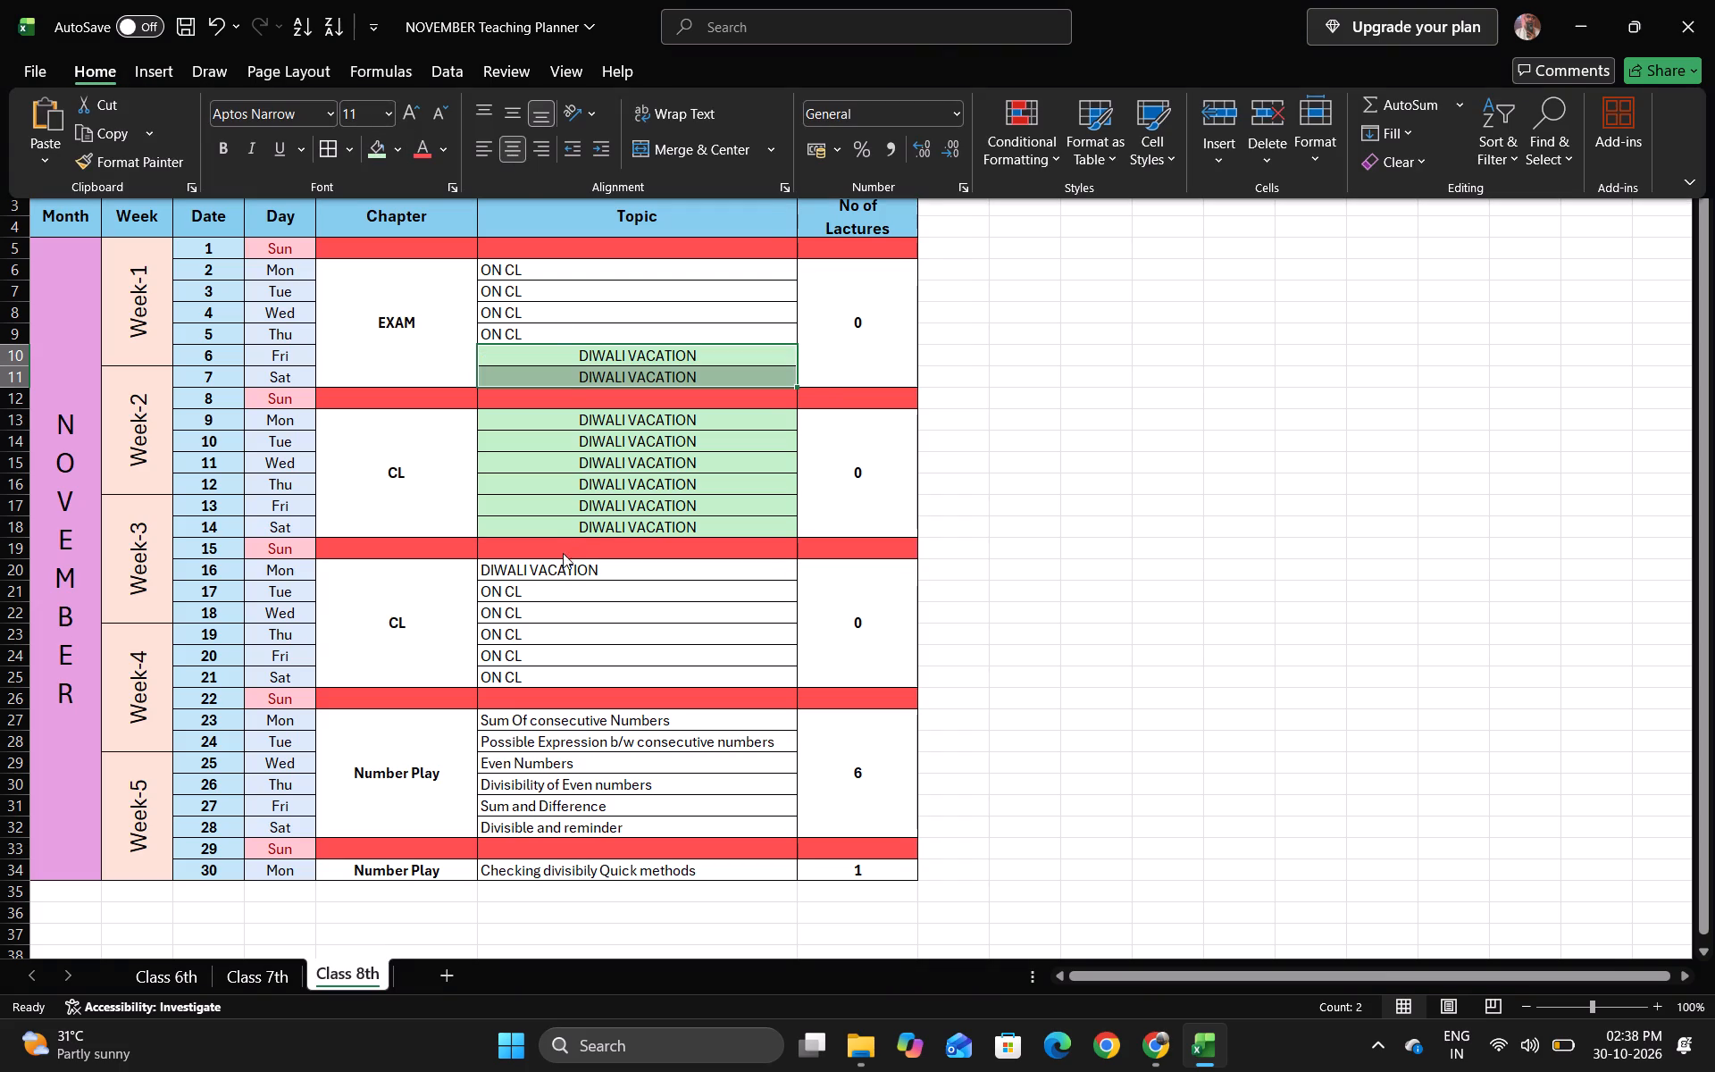
Change the Class 8th topic for 17 November to "DIWALI VACATION".
click(548, 565)
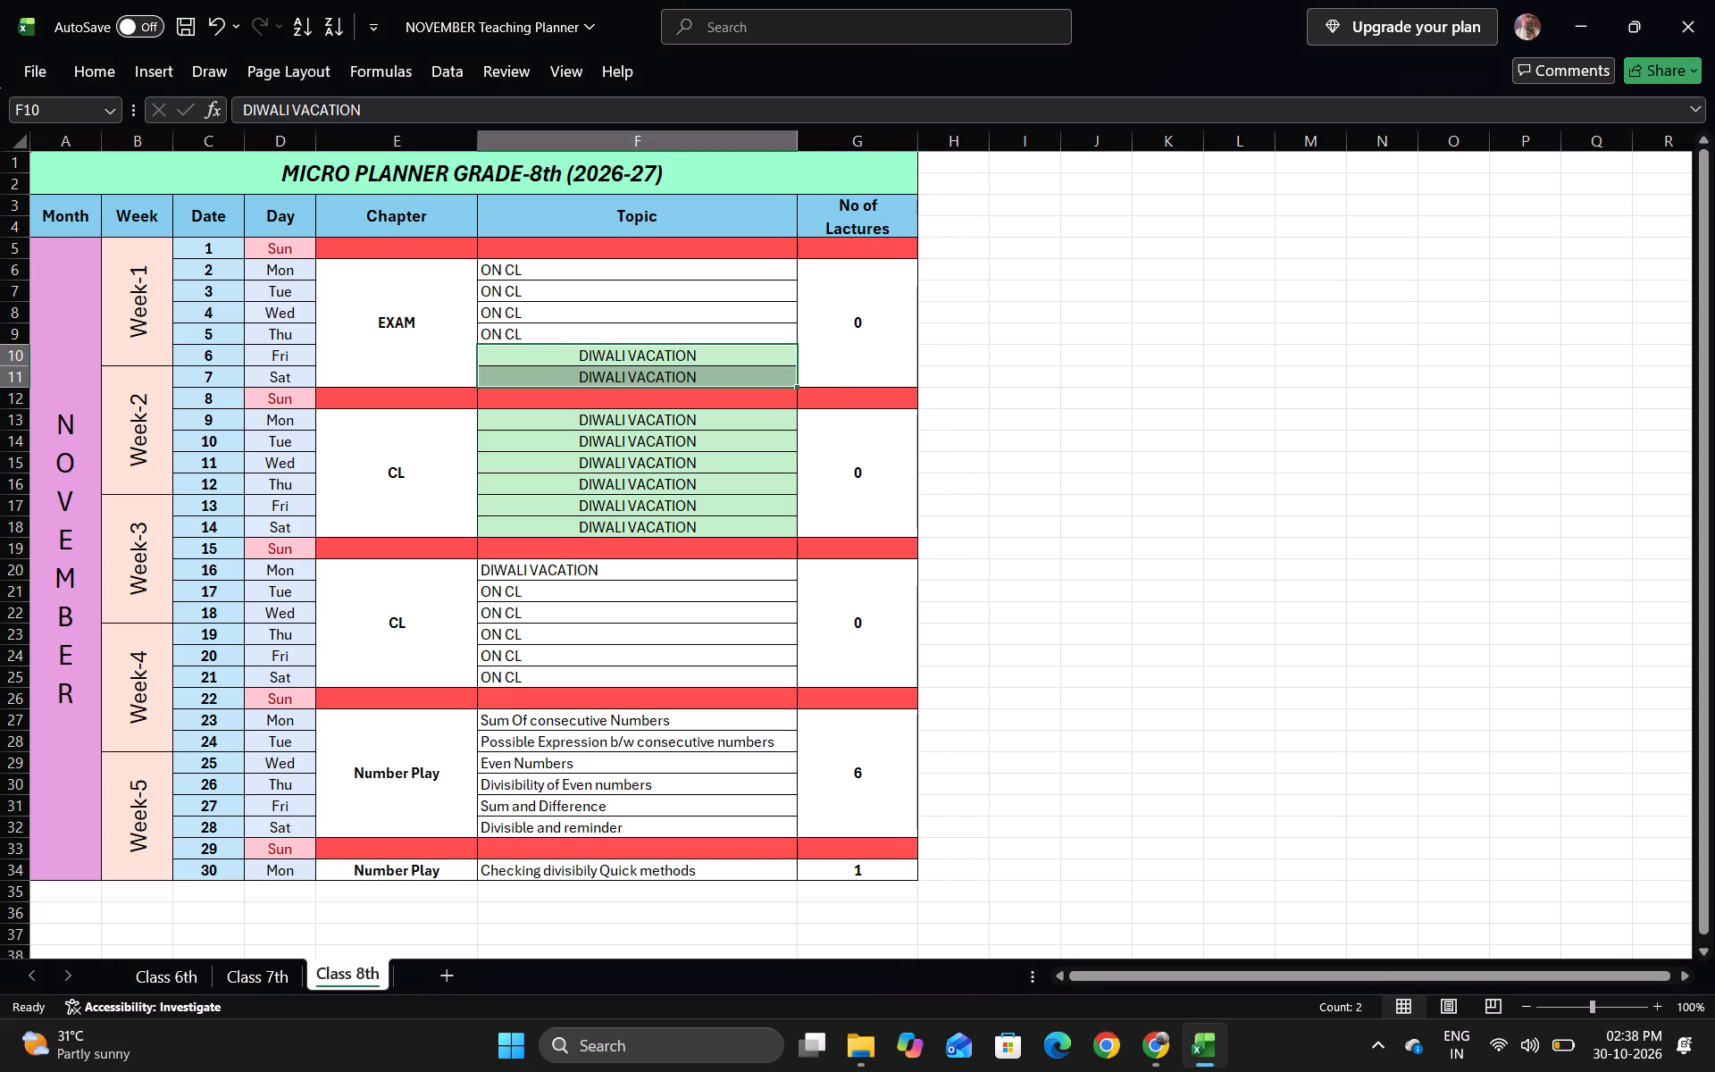
click(517, 574)
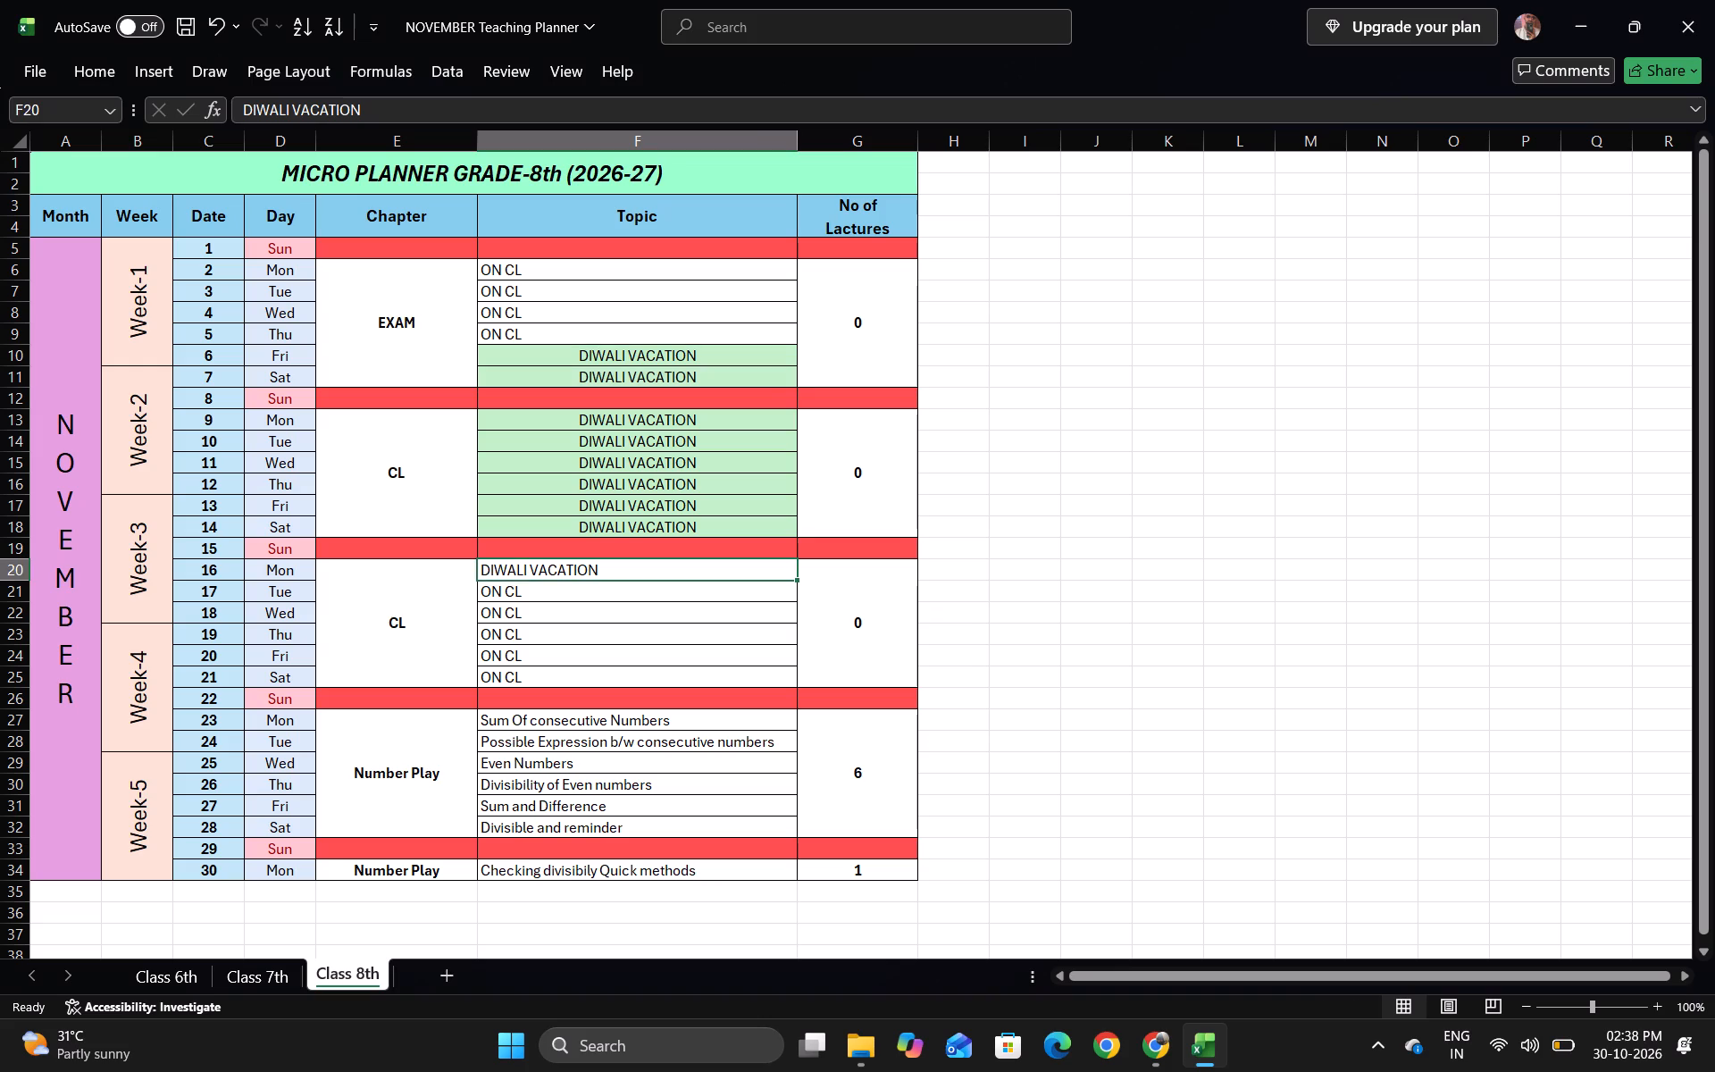
click(506, 585)
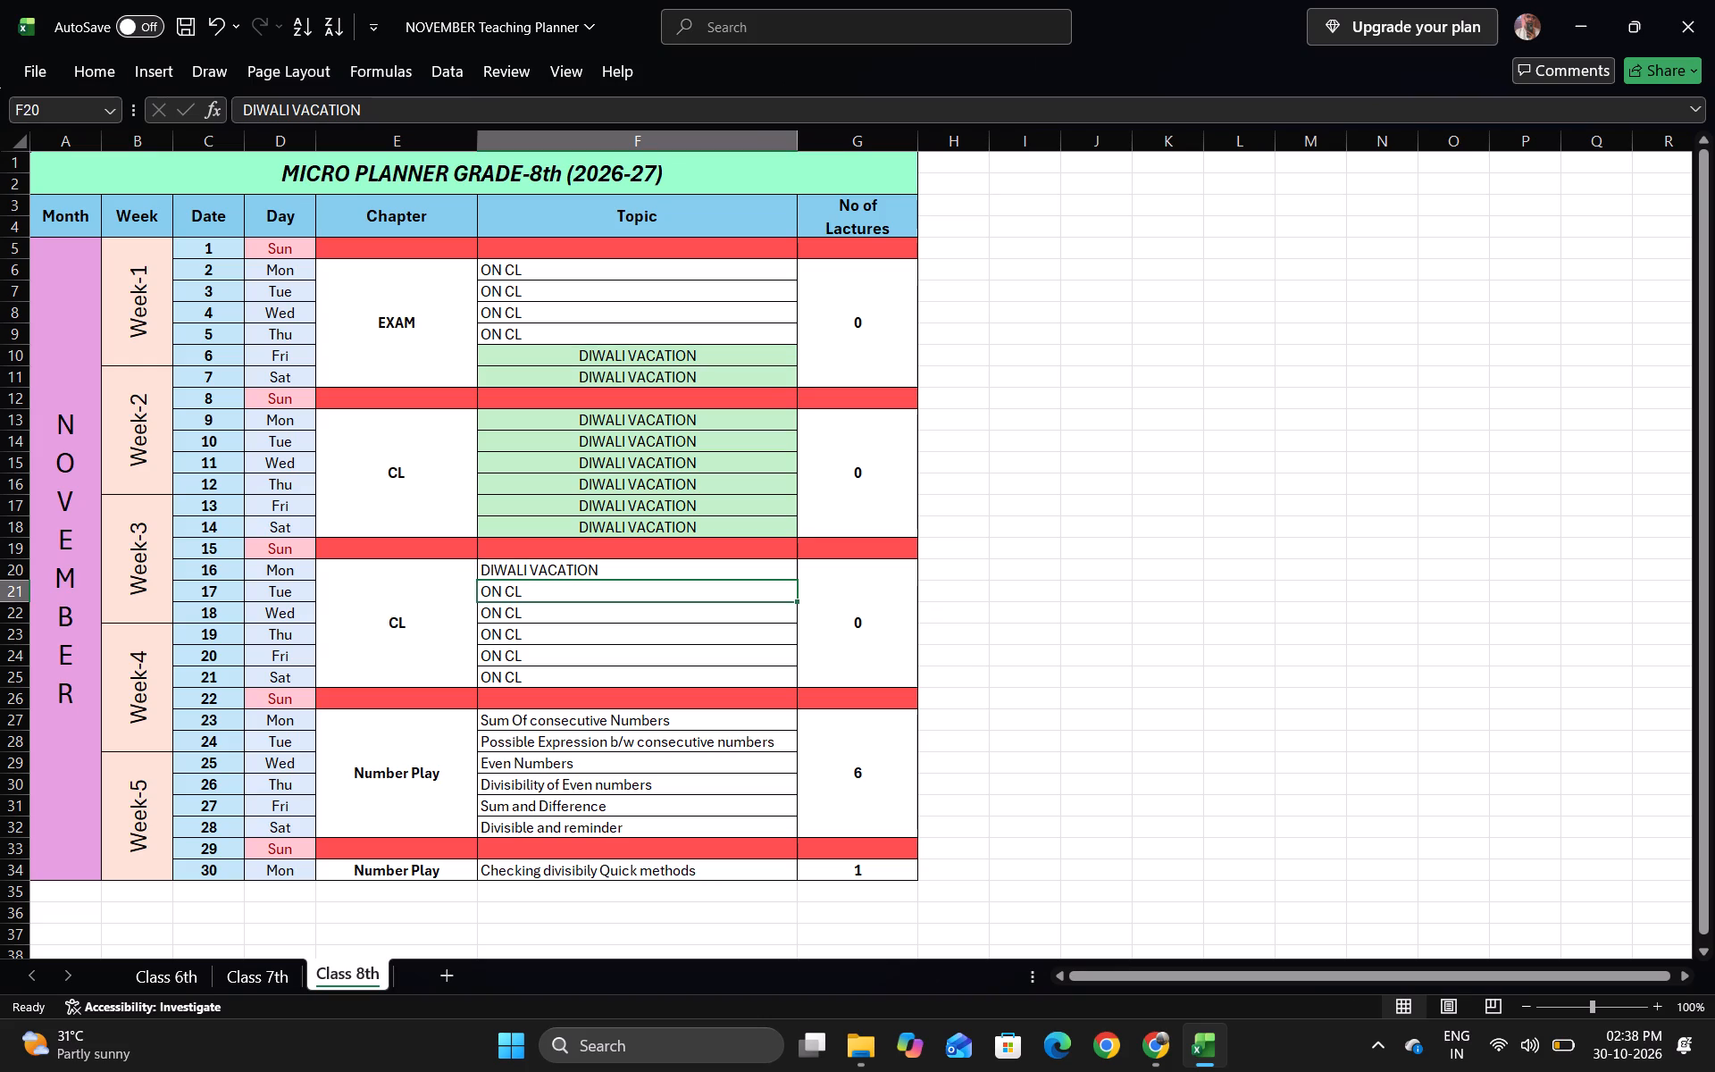
key(shift+d)
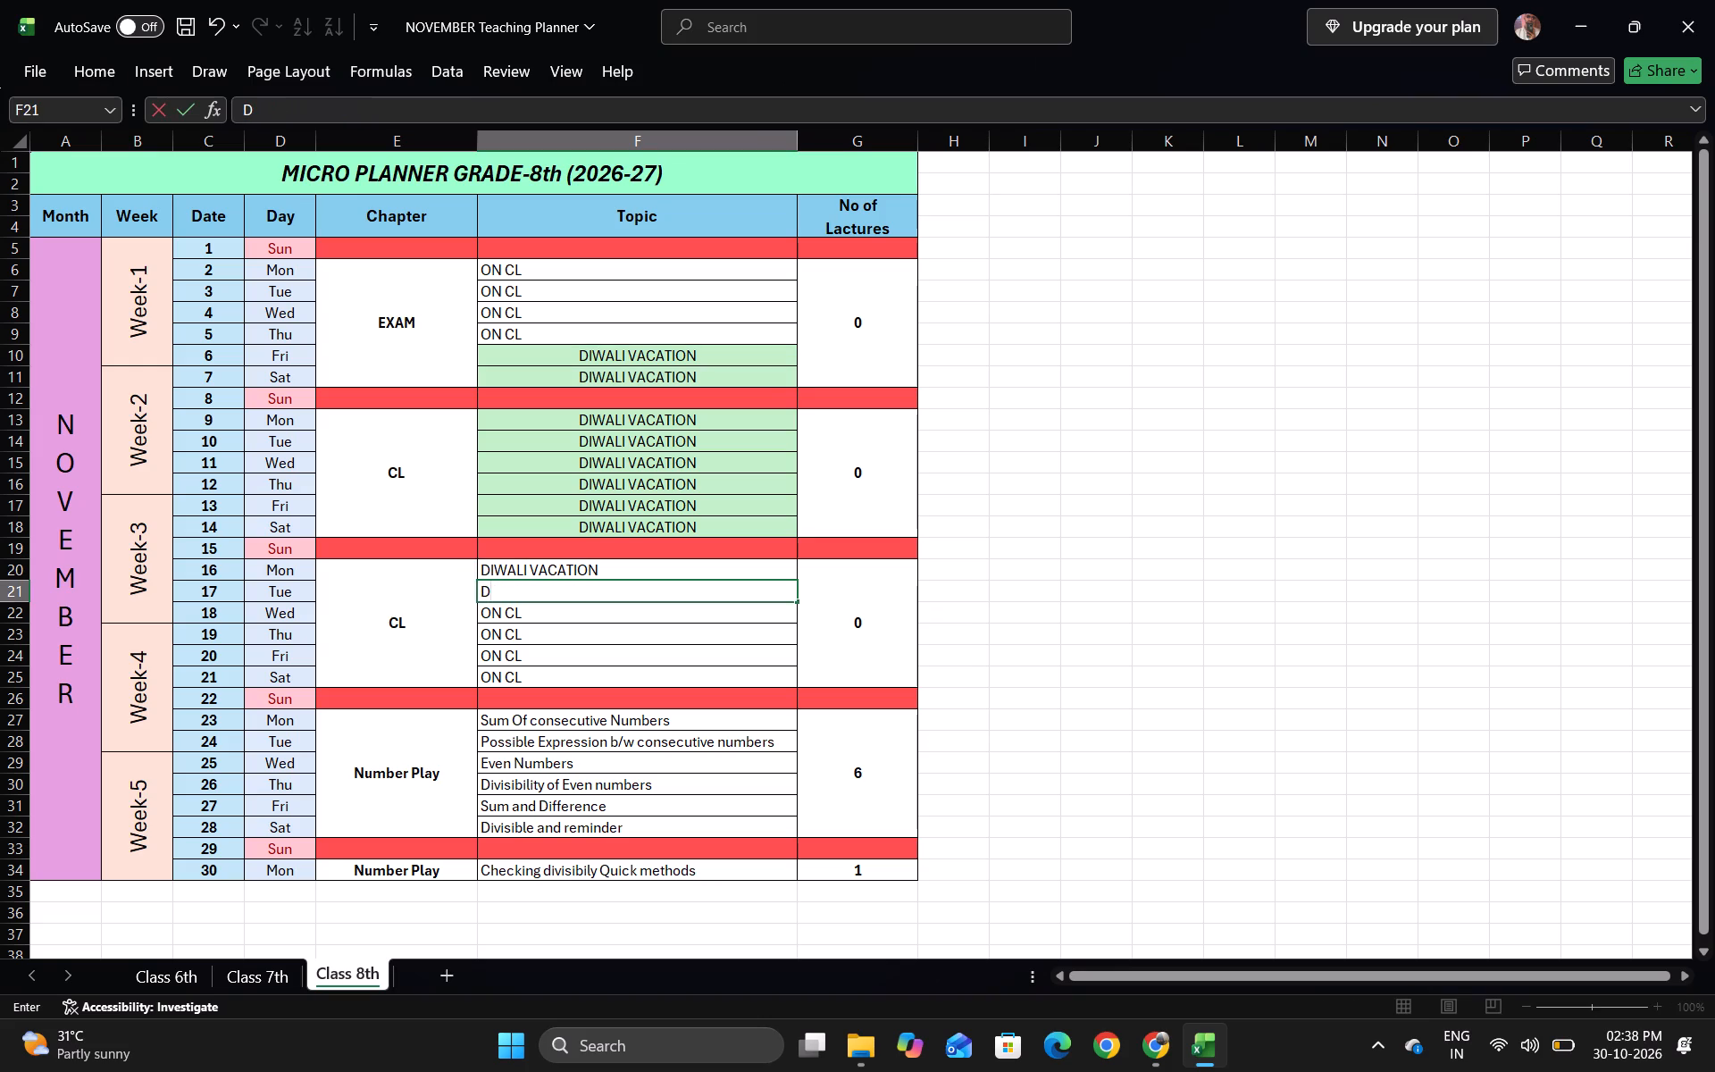
text(IWALI)
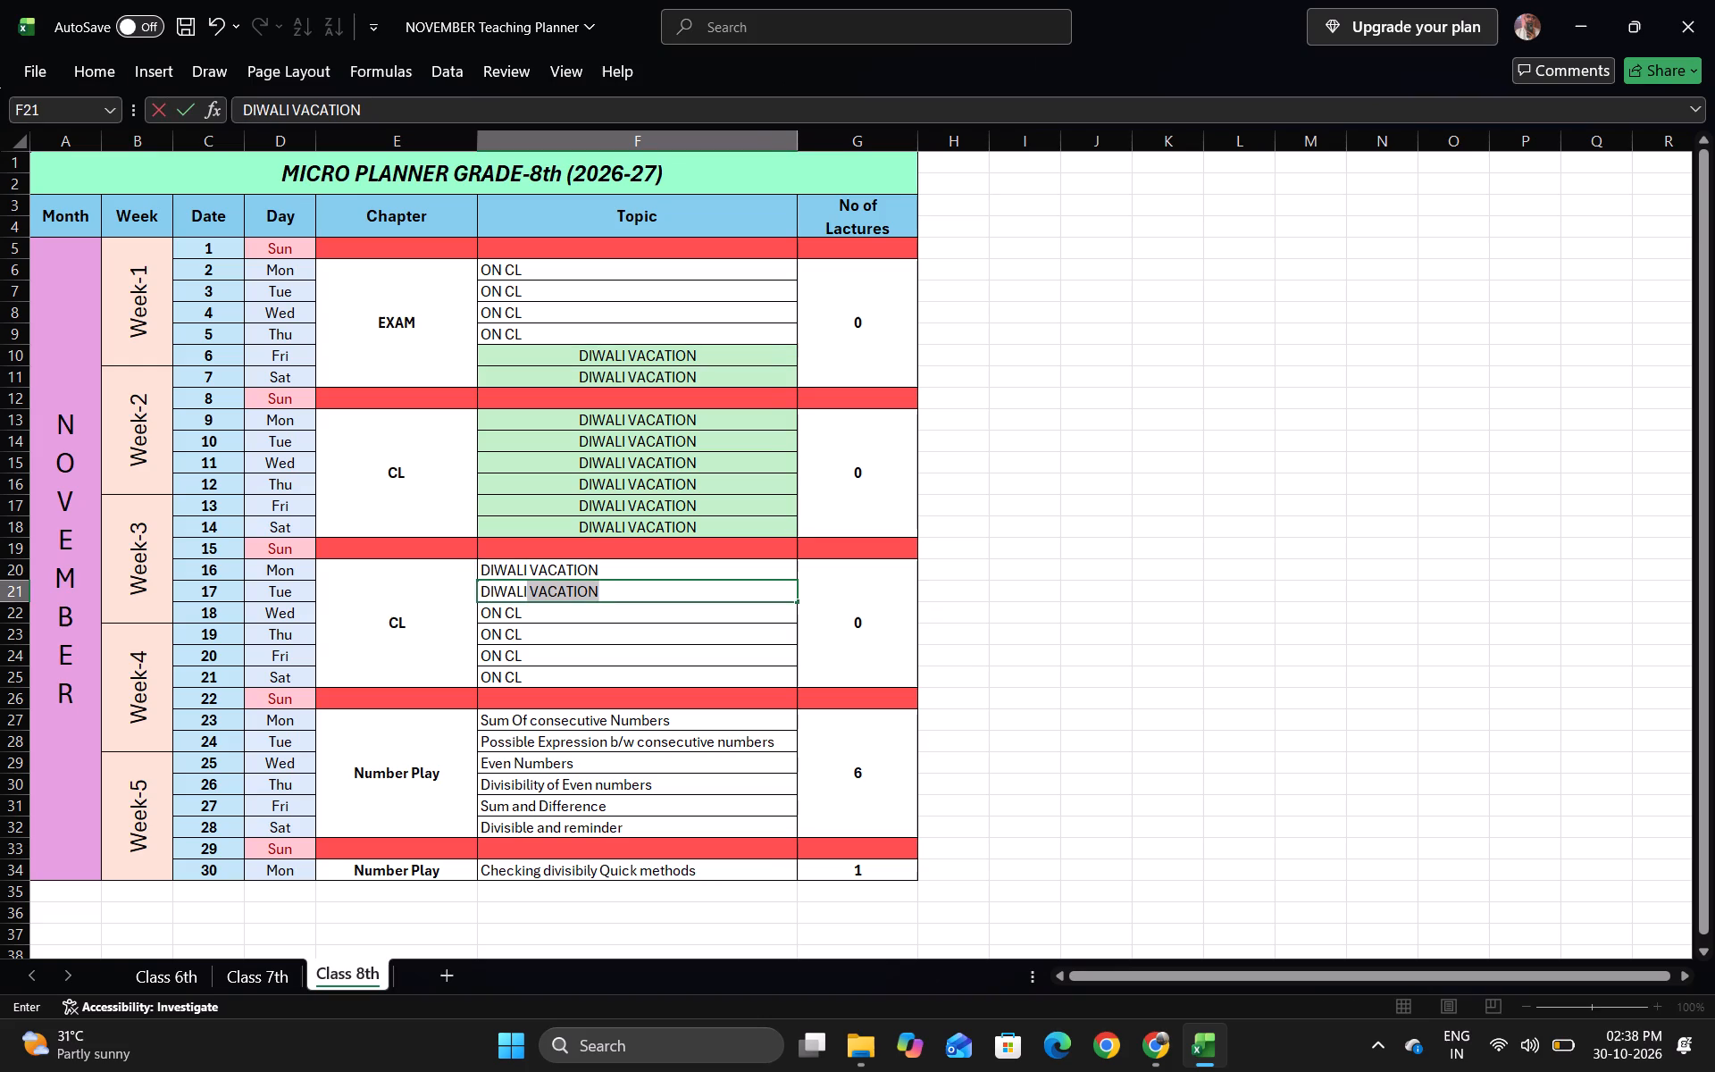
key(Down)
Fill the DIWALI VACATION cells for 16–17 November with the same light green and centre their text horizontally.
key(Up)
key(Up)
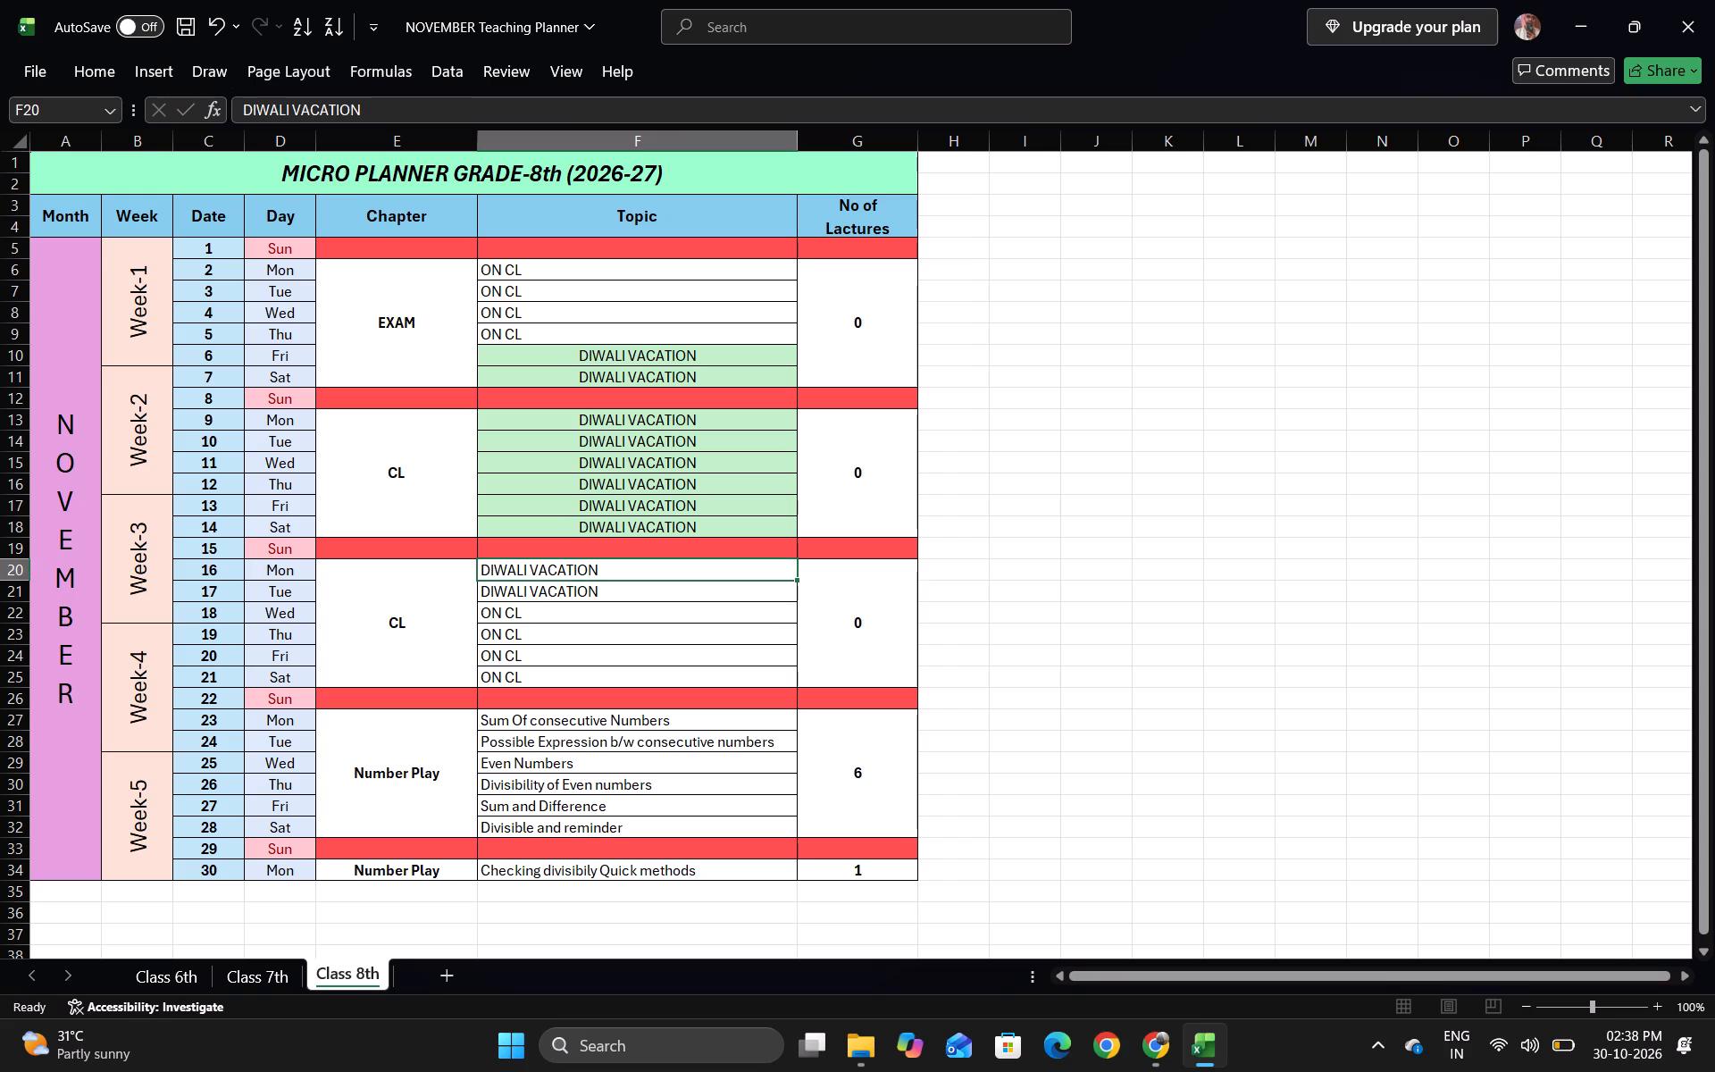
drag(498, 570, 506, 598)
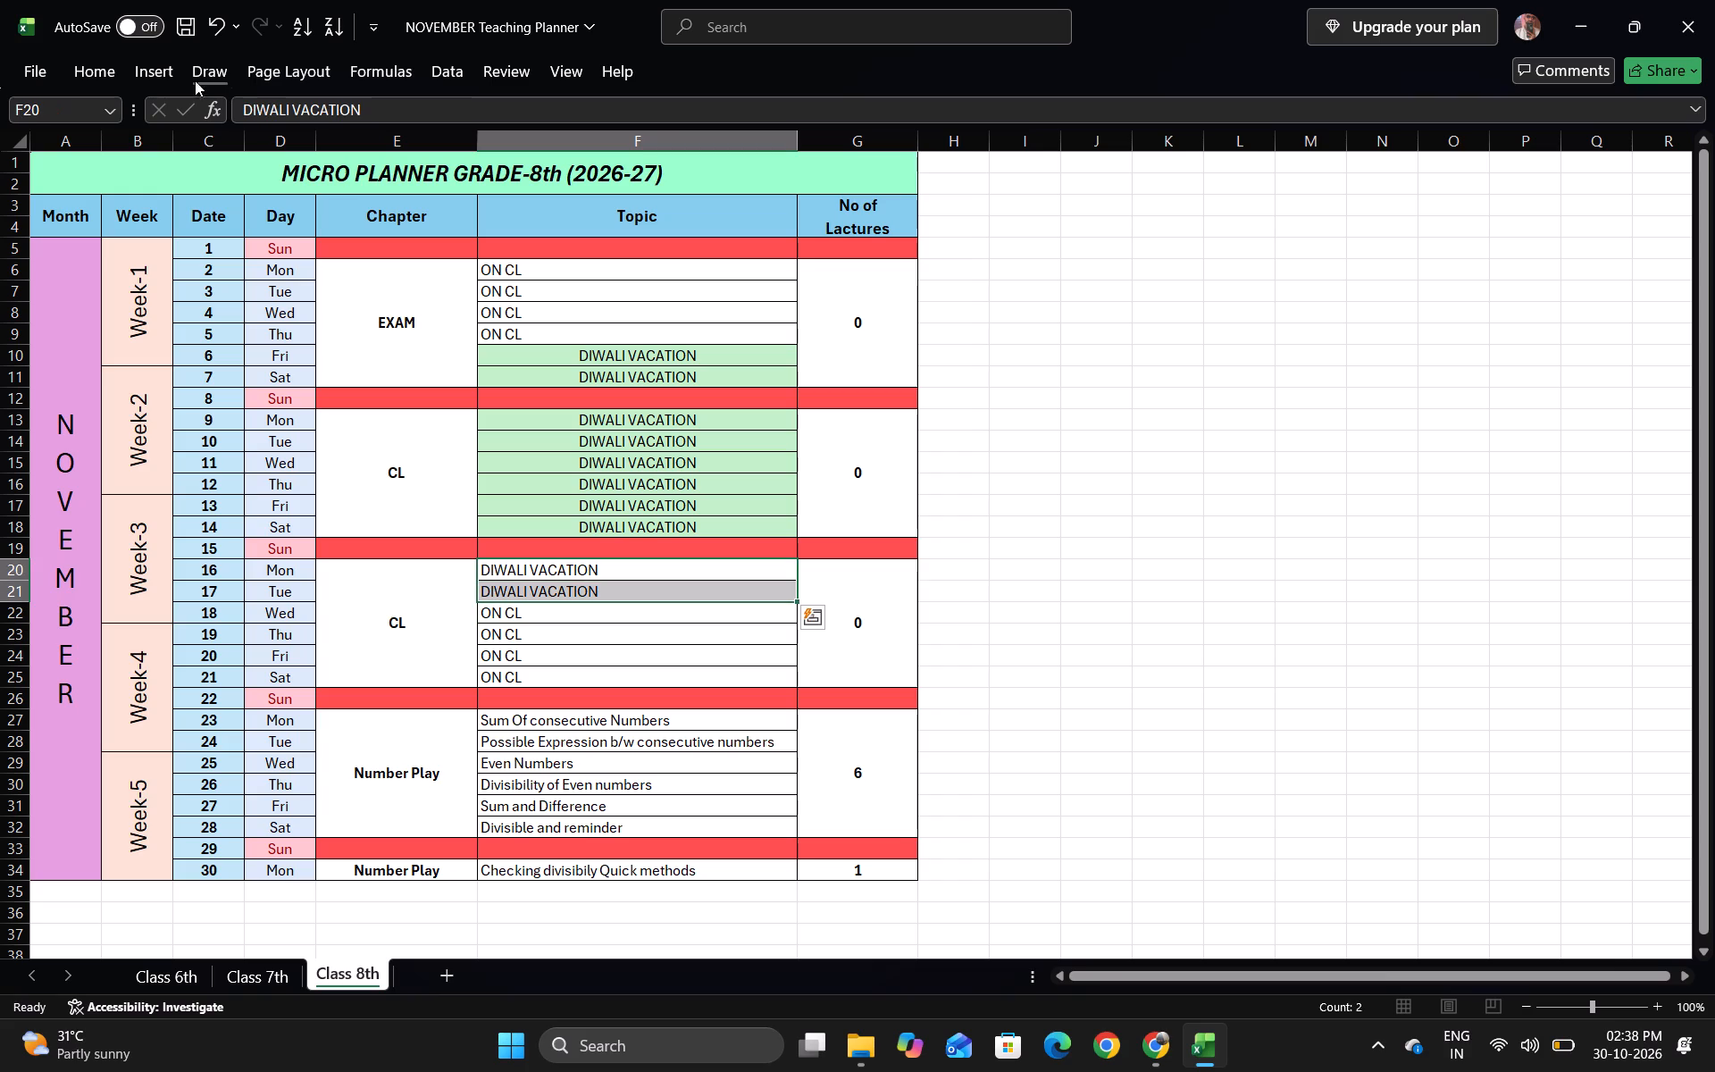
click(113, 66)
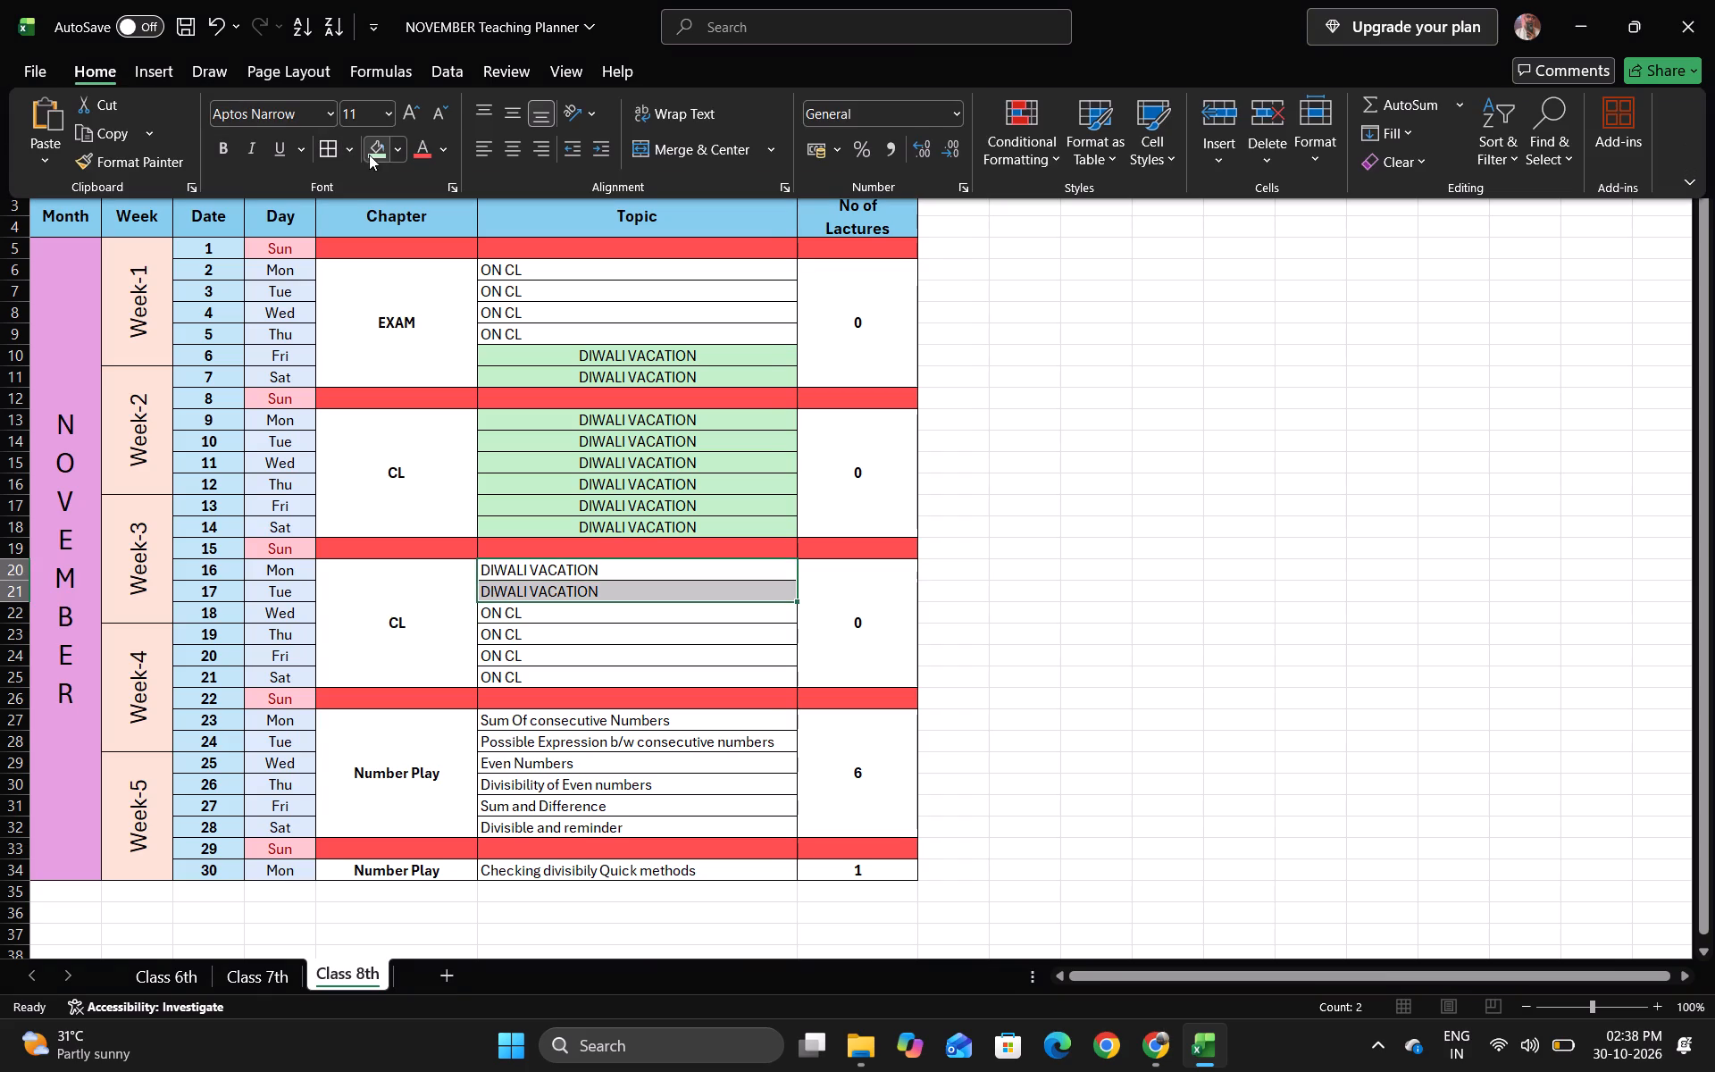
click(374, 151)
click(511, 154)
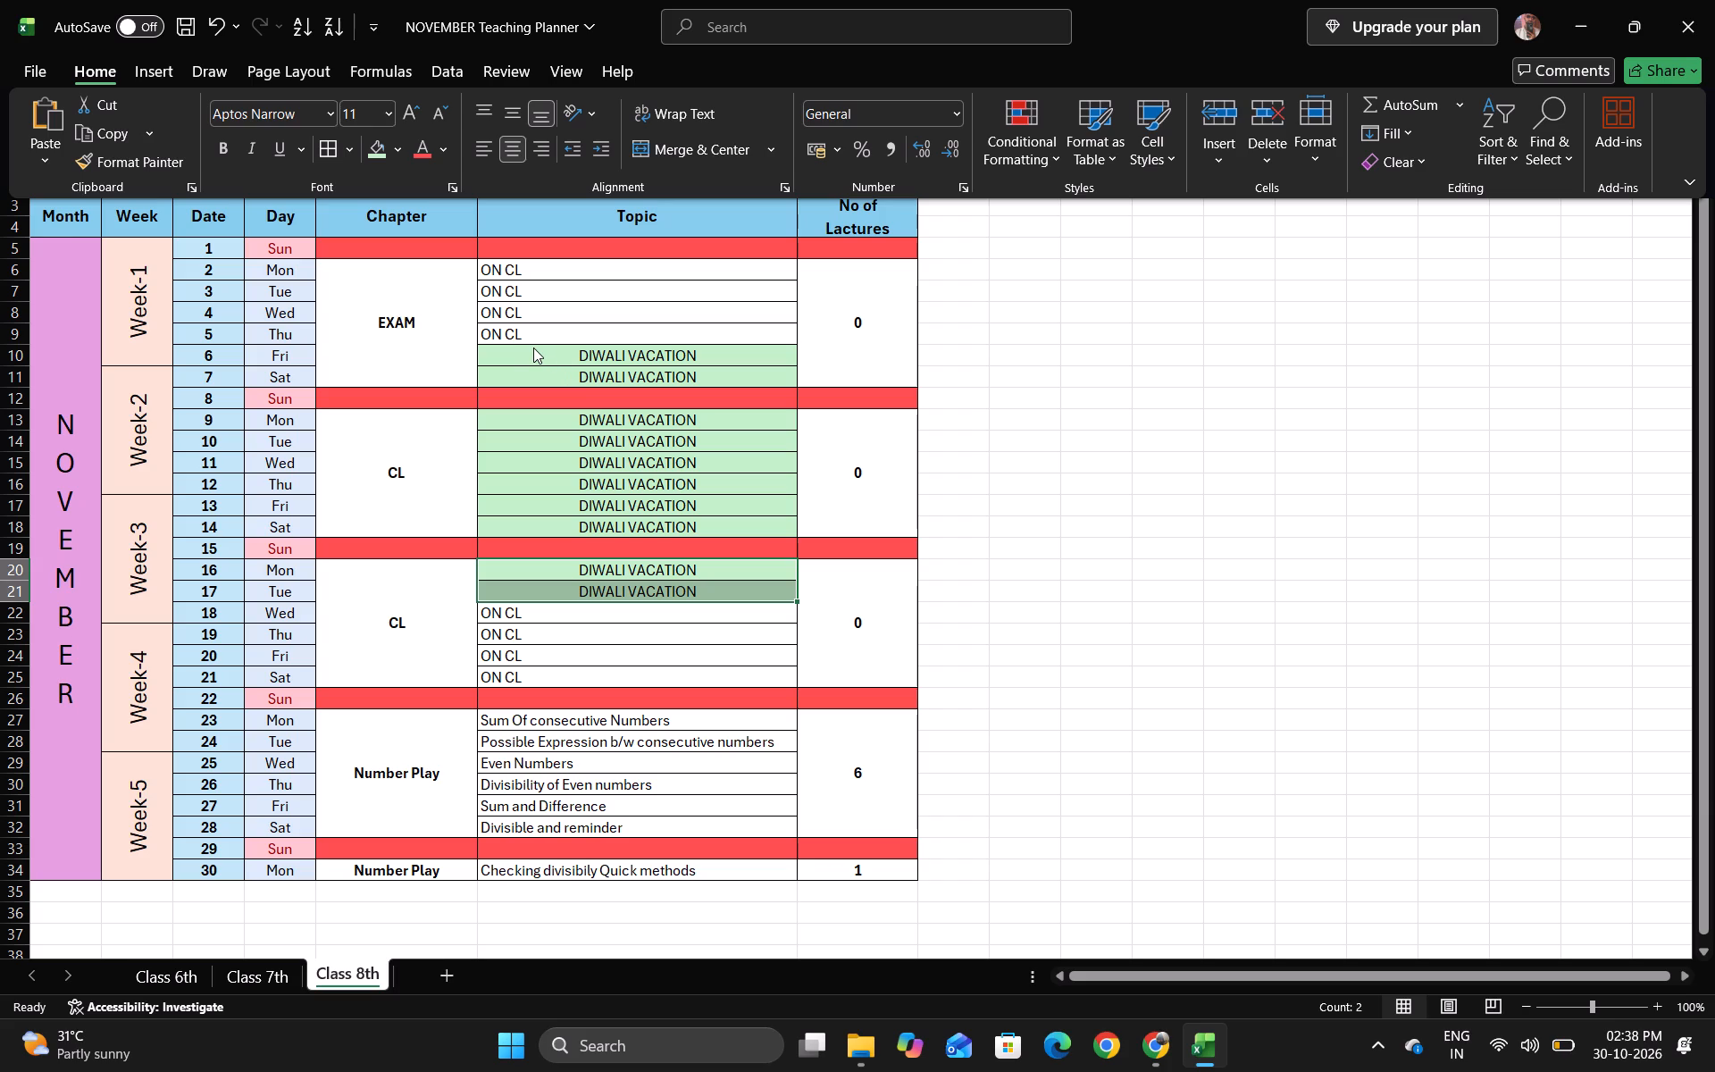
Copy the Class 8th topic cells for 6–17 November onto the same dates in the Class 7th sheet.
drag(533, 348, 522, 362)
drag(522, 362, 556, 514)
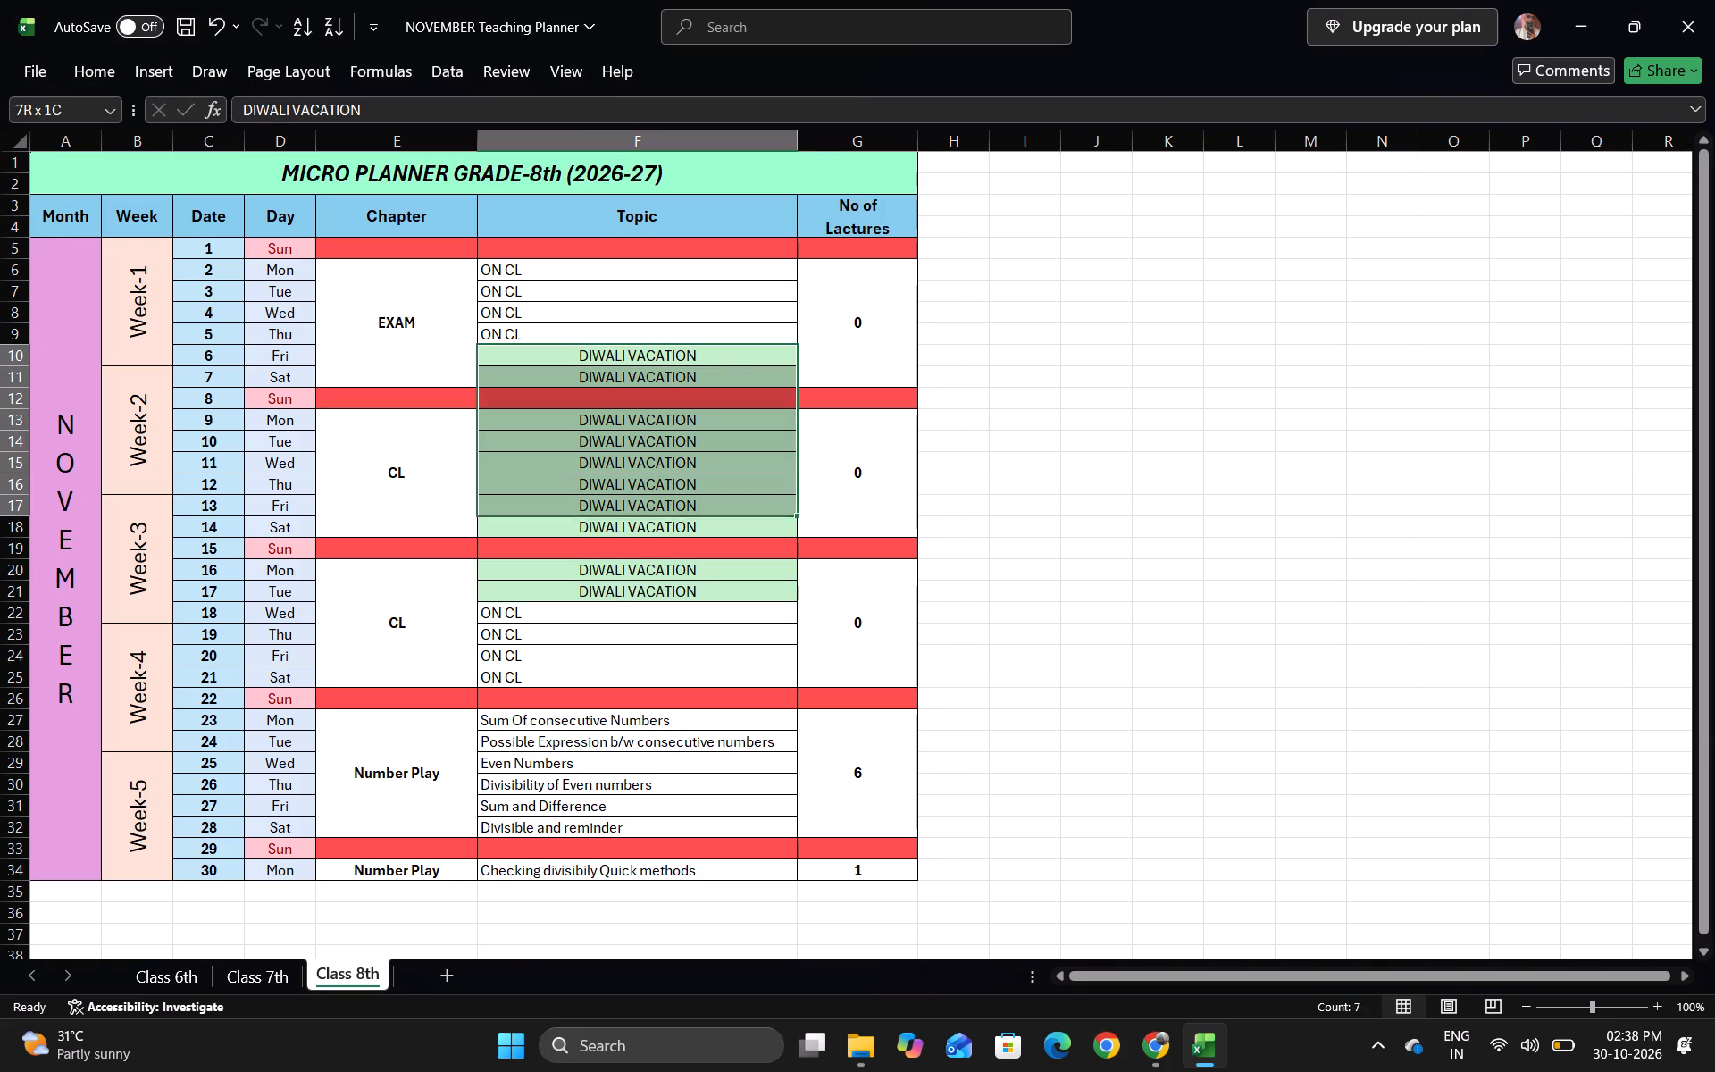
drag(556, 514, 573, 585)
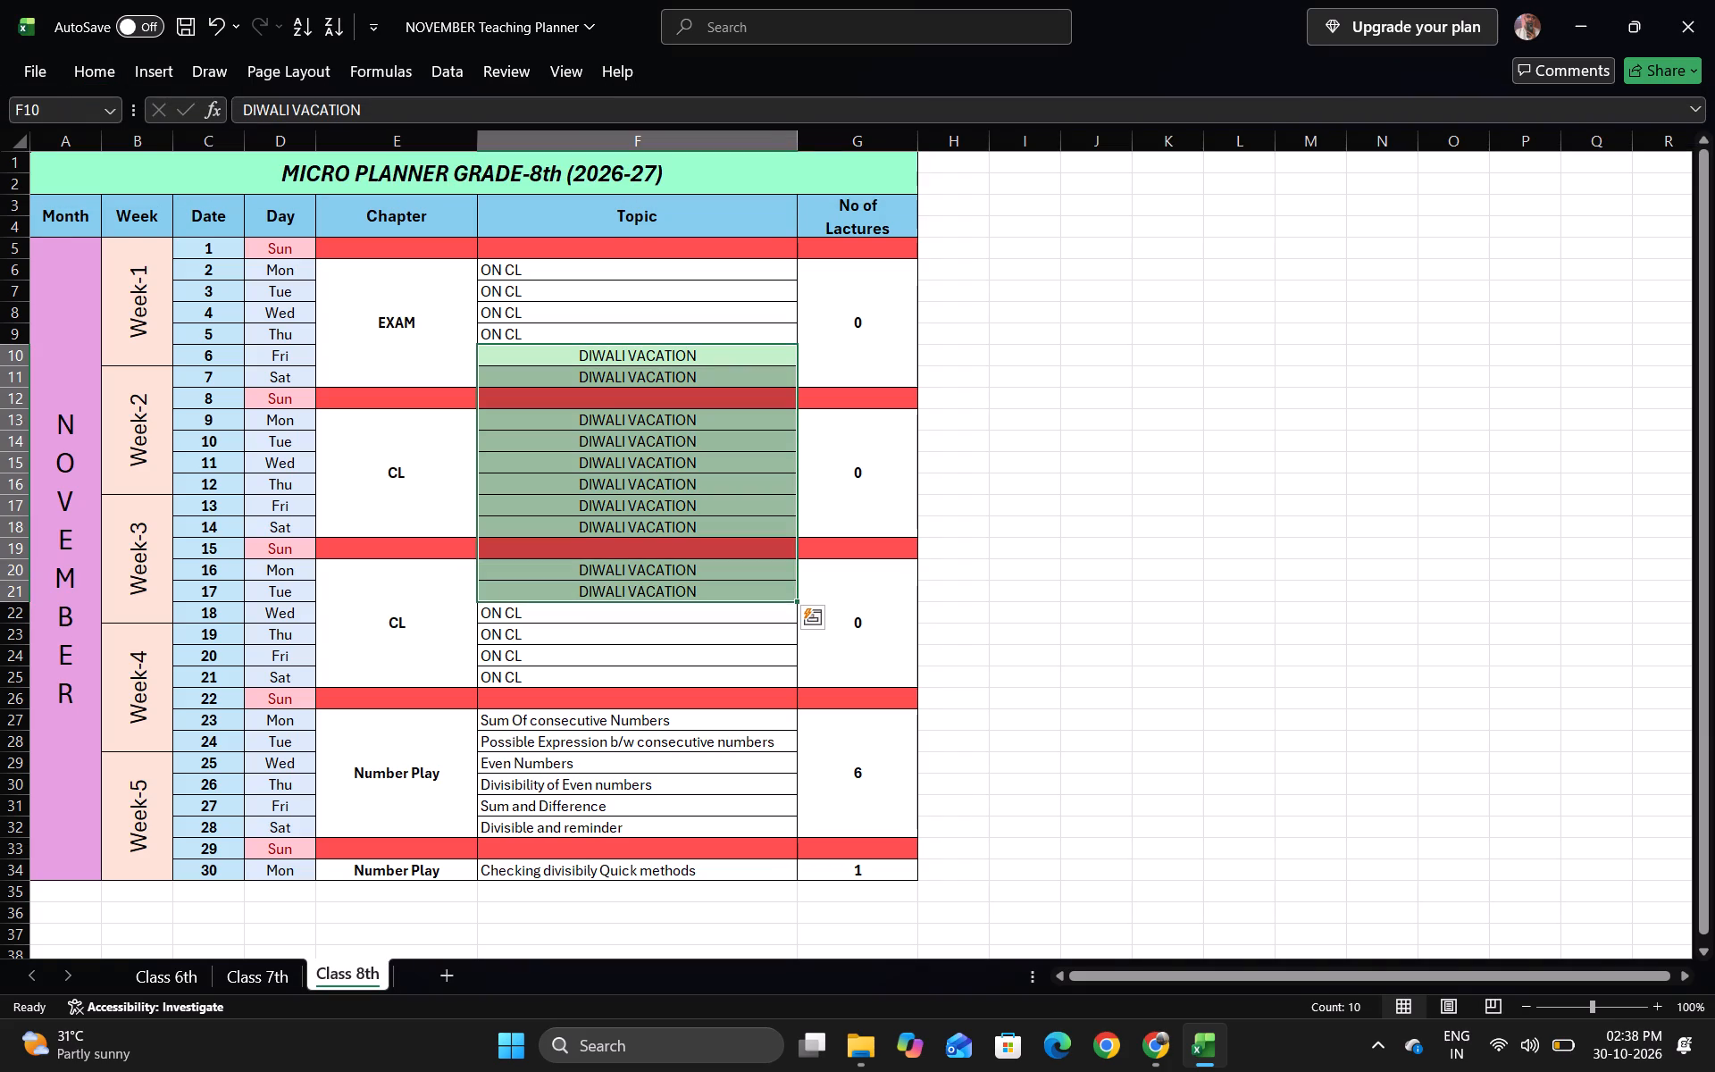
key(ctrl+c)
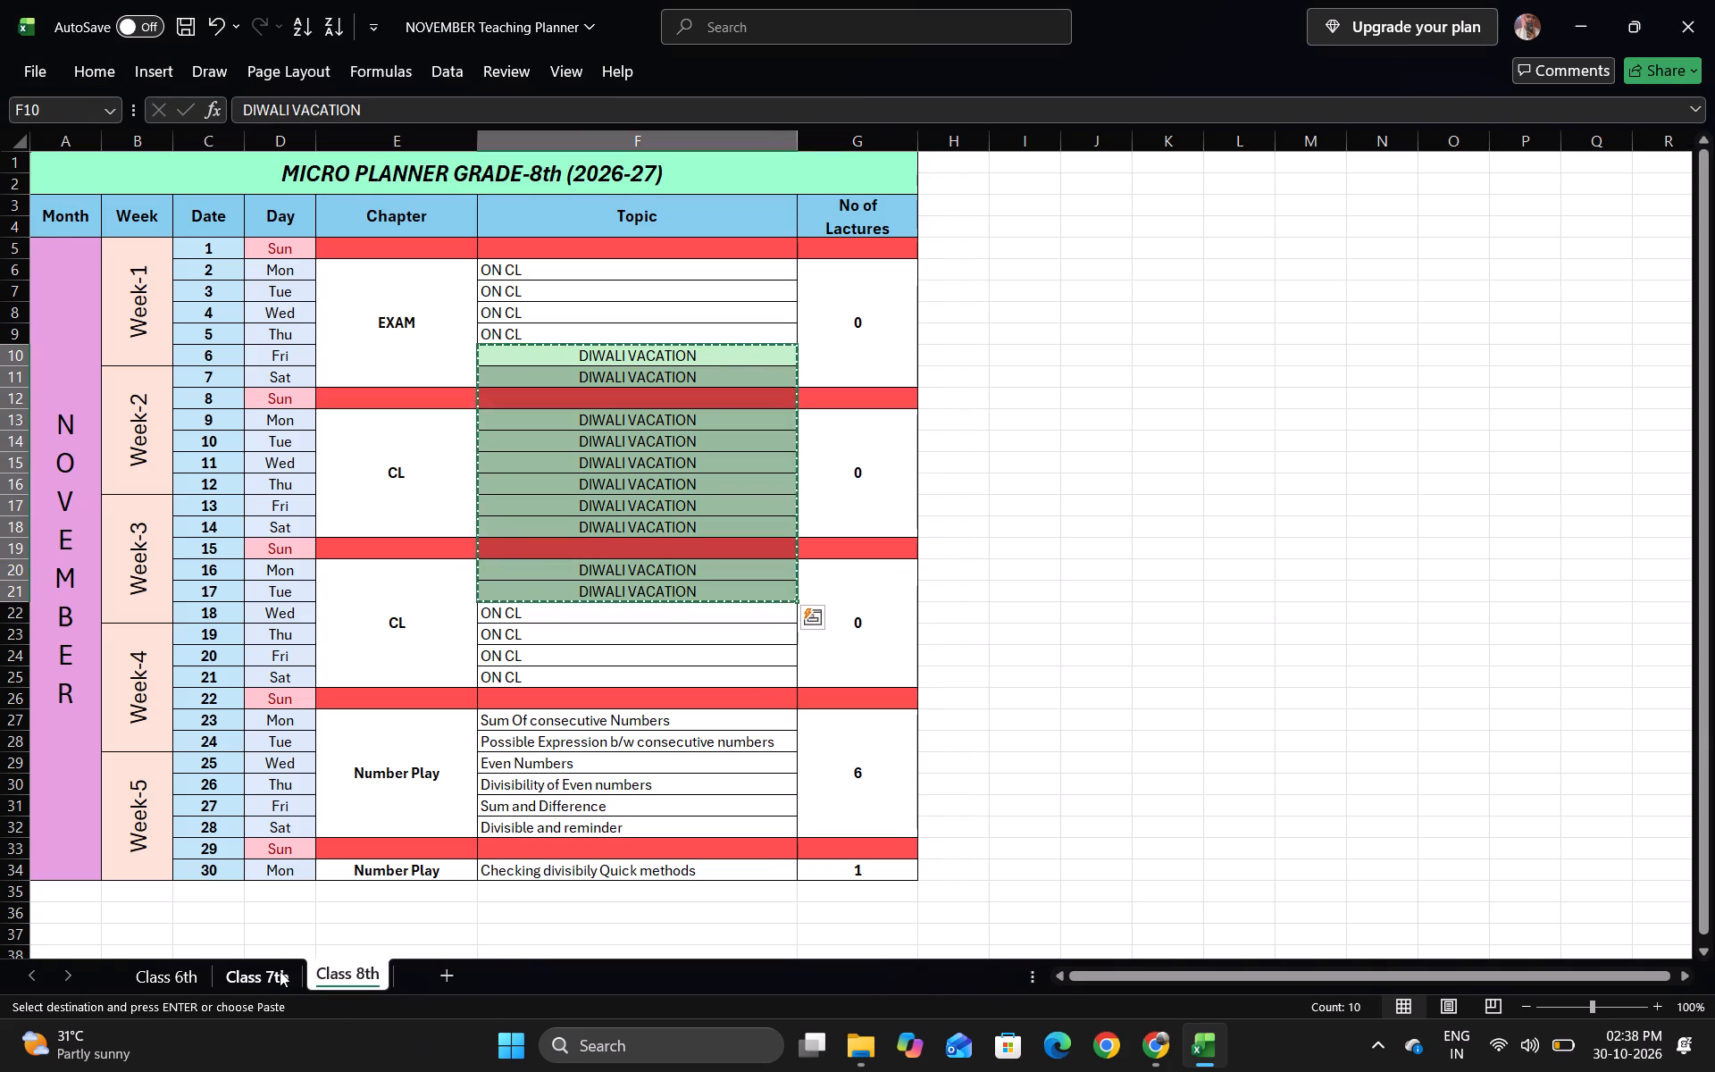
click(277, 972)
click(499, 359)
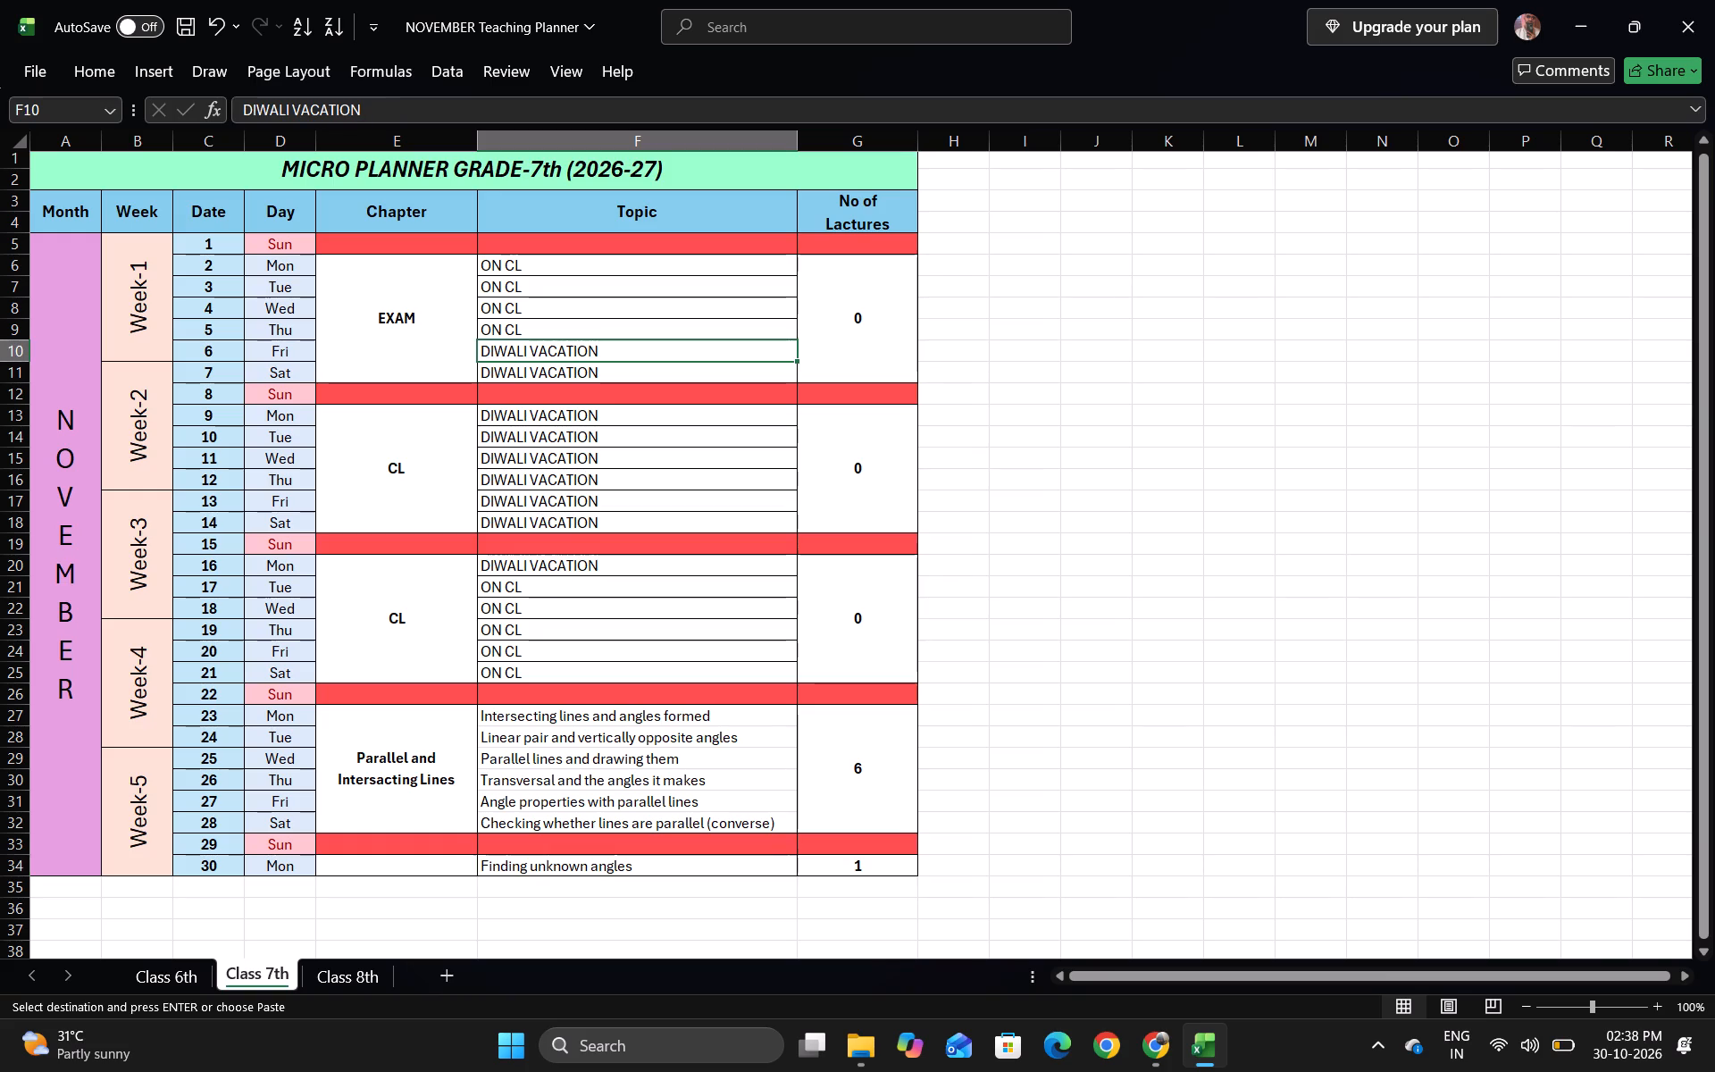
key(ctrl+v)
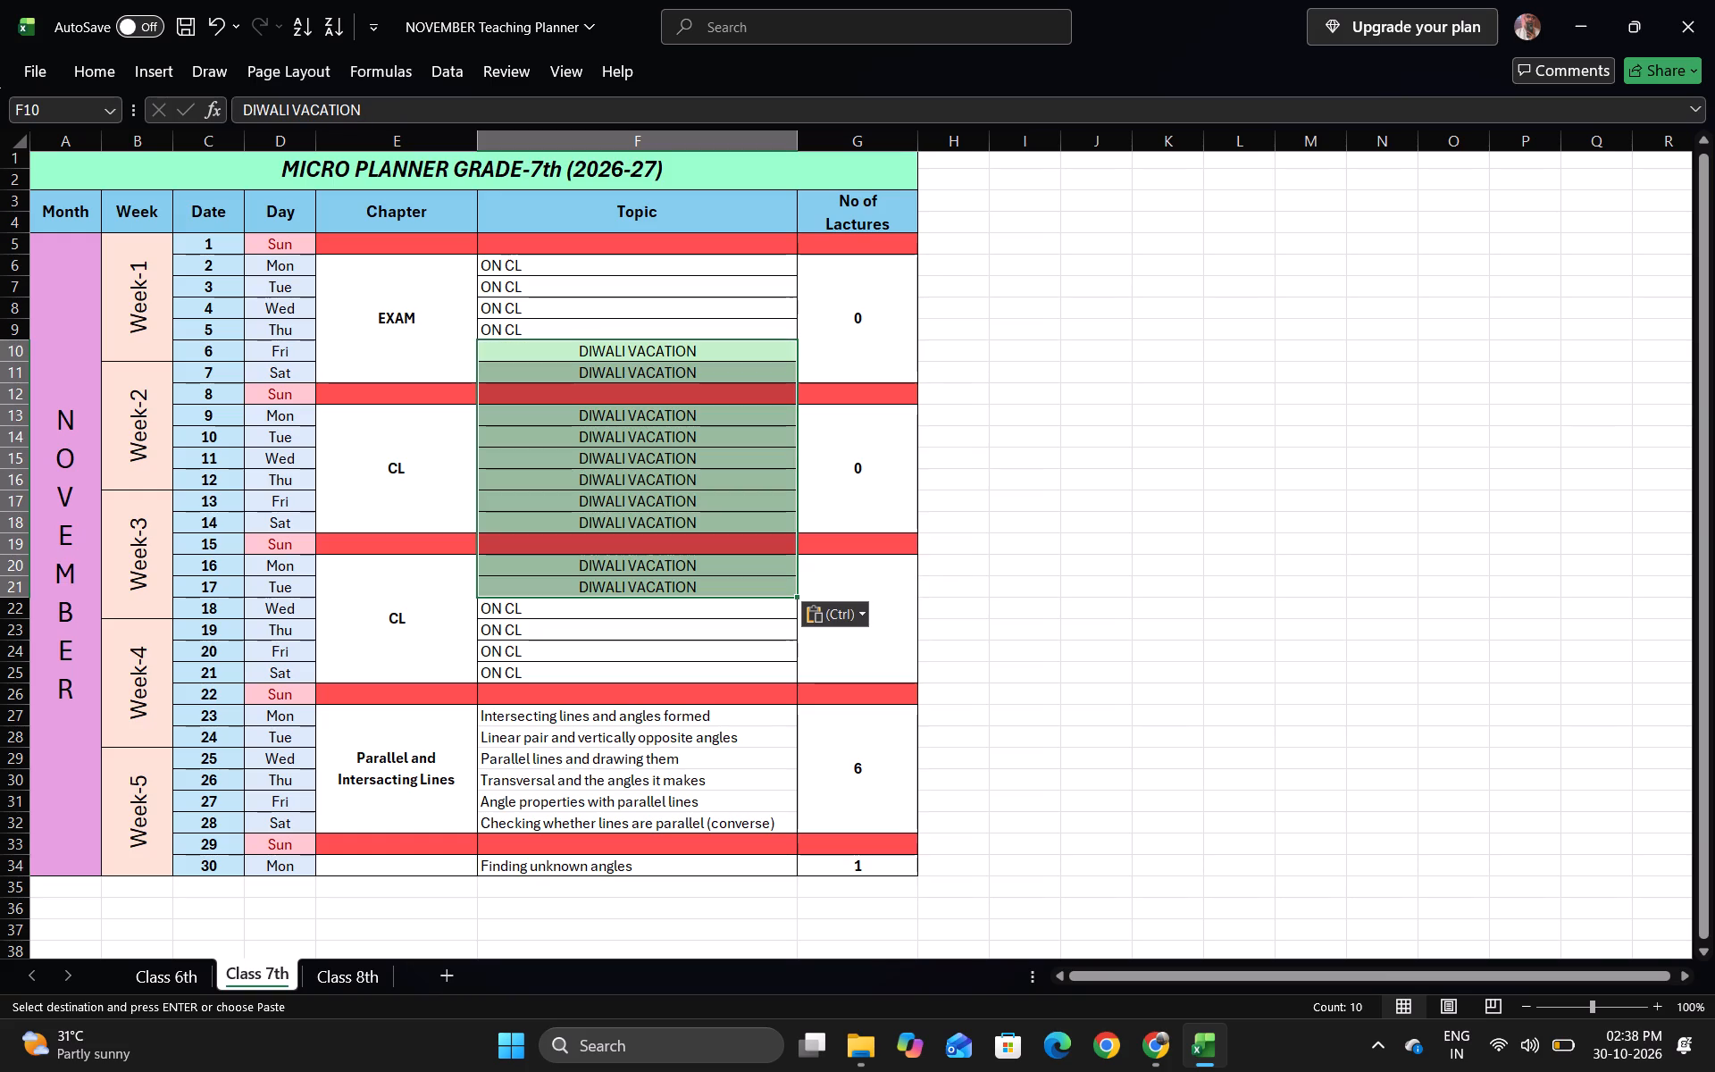
Paste the copied 6–17 November topic cells onto the same dates in the Class 6th sheet.
click(178, 985)
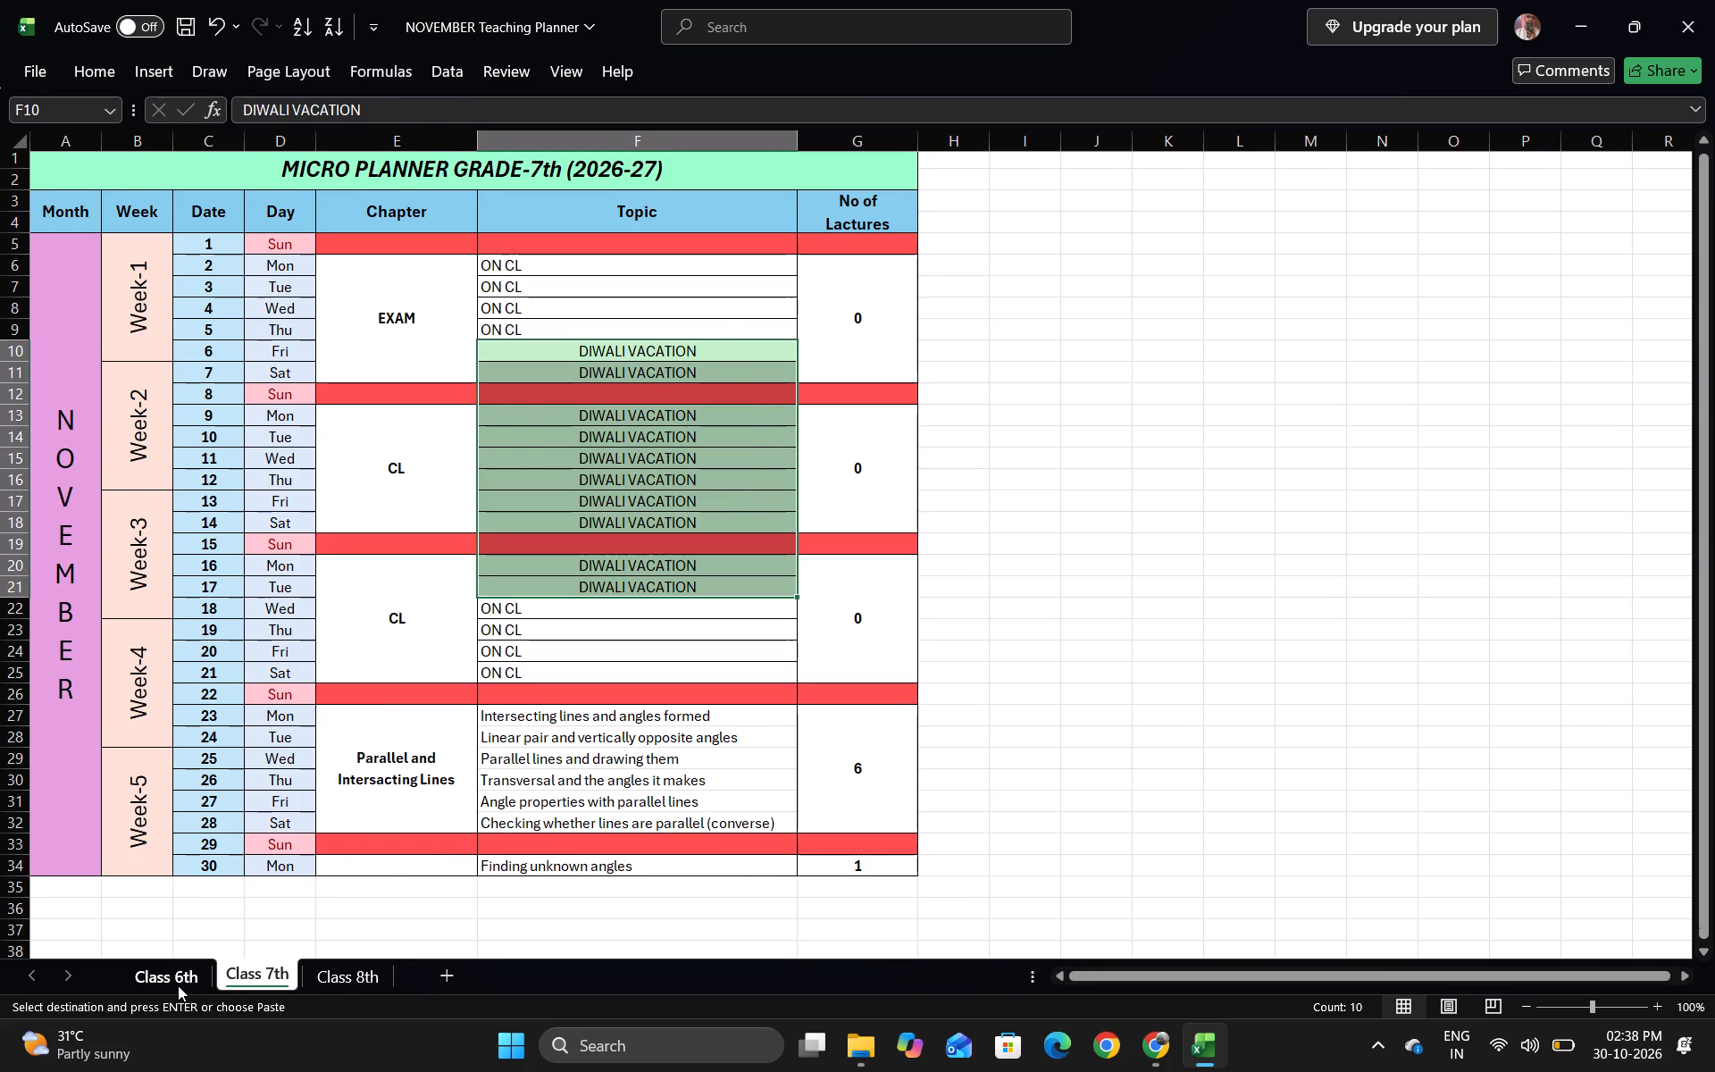
click(509, 358)
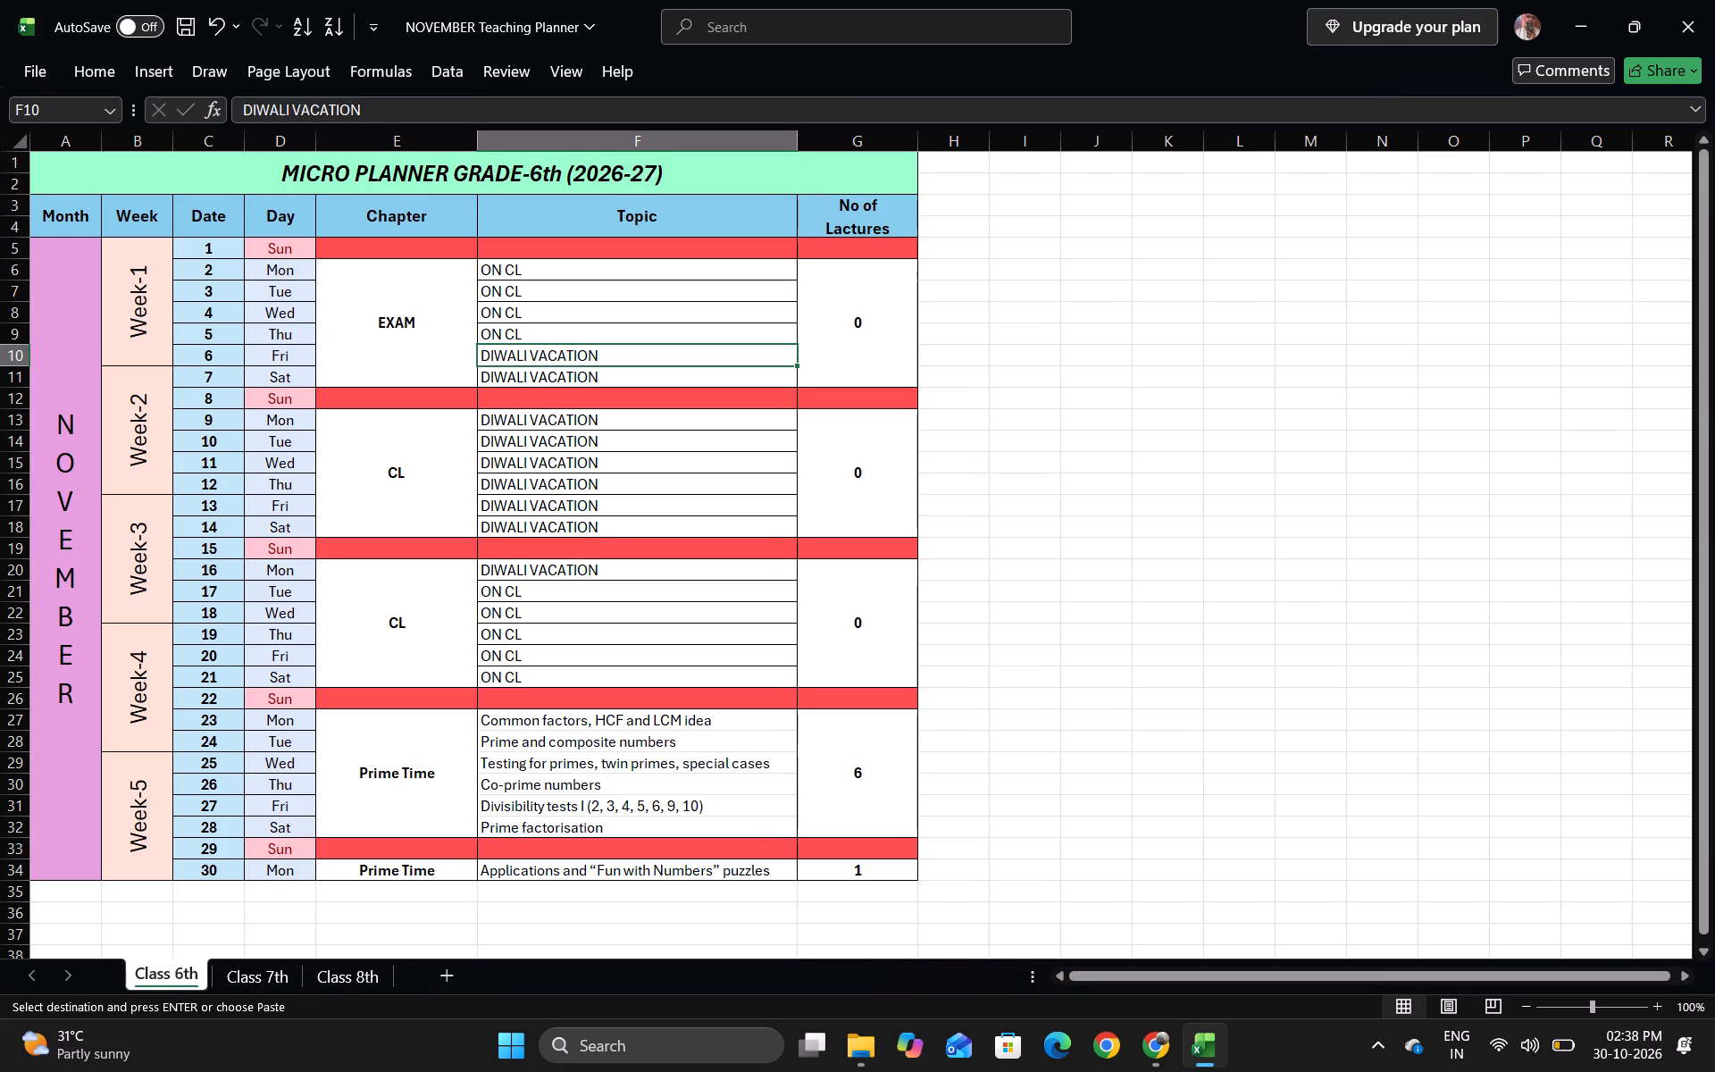
key(ctrl+v)
click(547, 523)
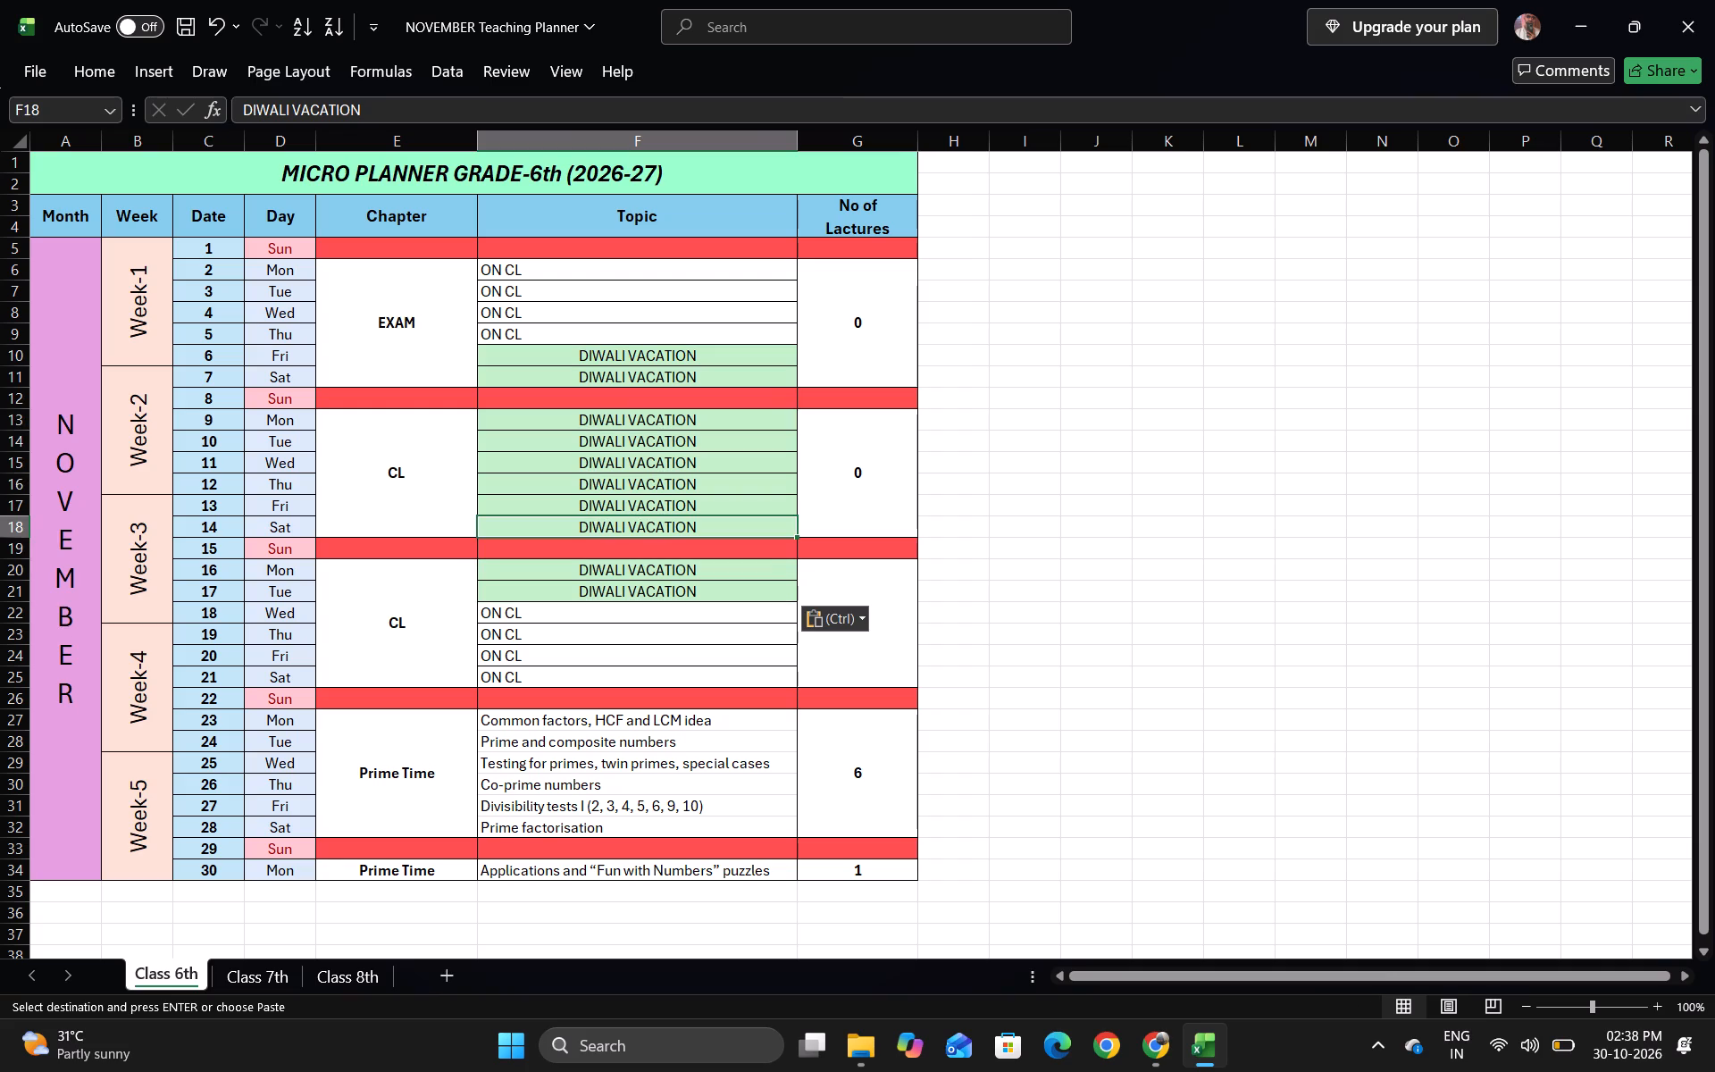
Format the Class 6th ON CL cells for 2–5 November as bold, centred horizontally and vertically, with a light orange fill.
drag(502, 270, 512, 333)
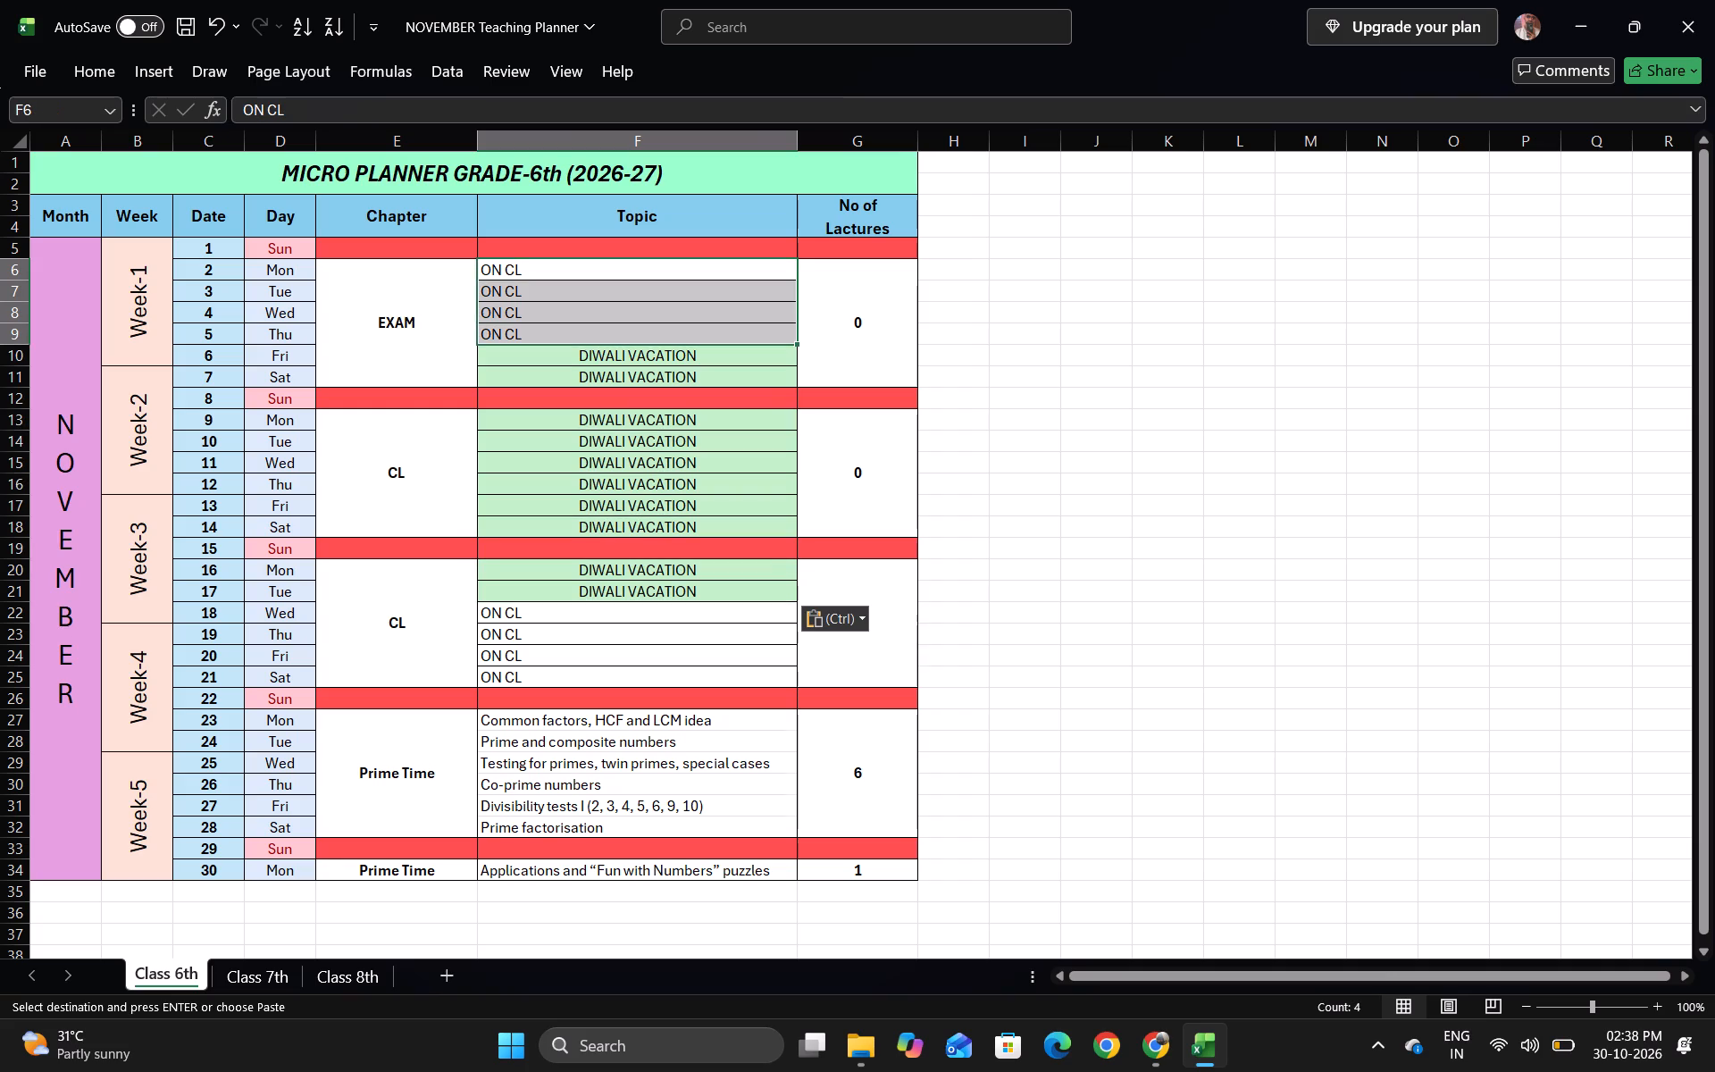
click(86, 71)
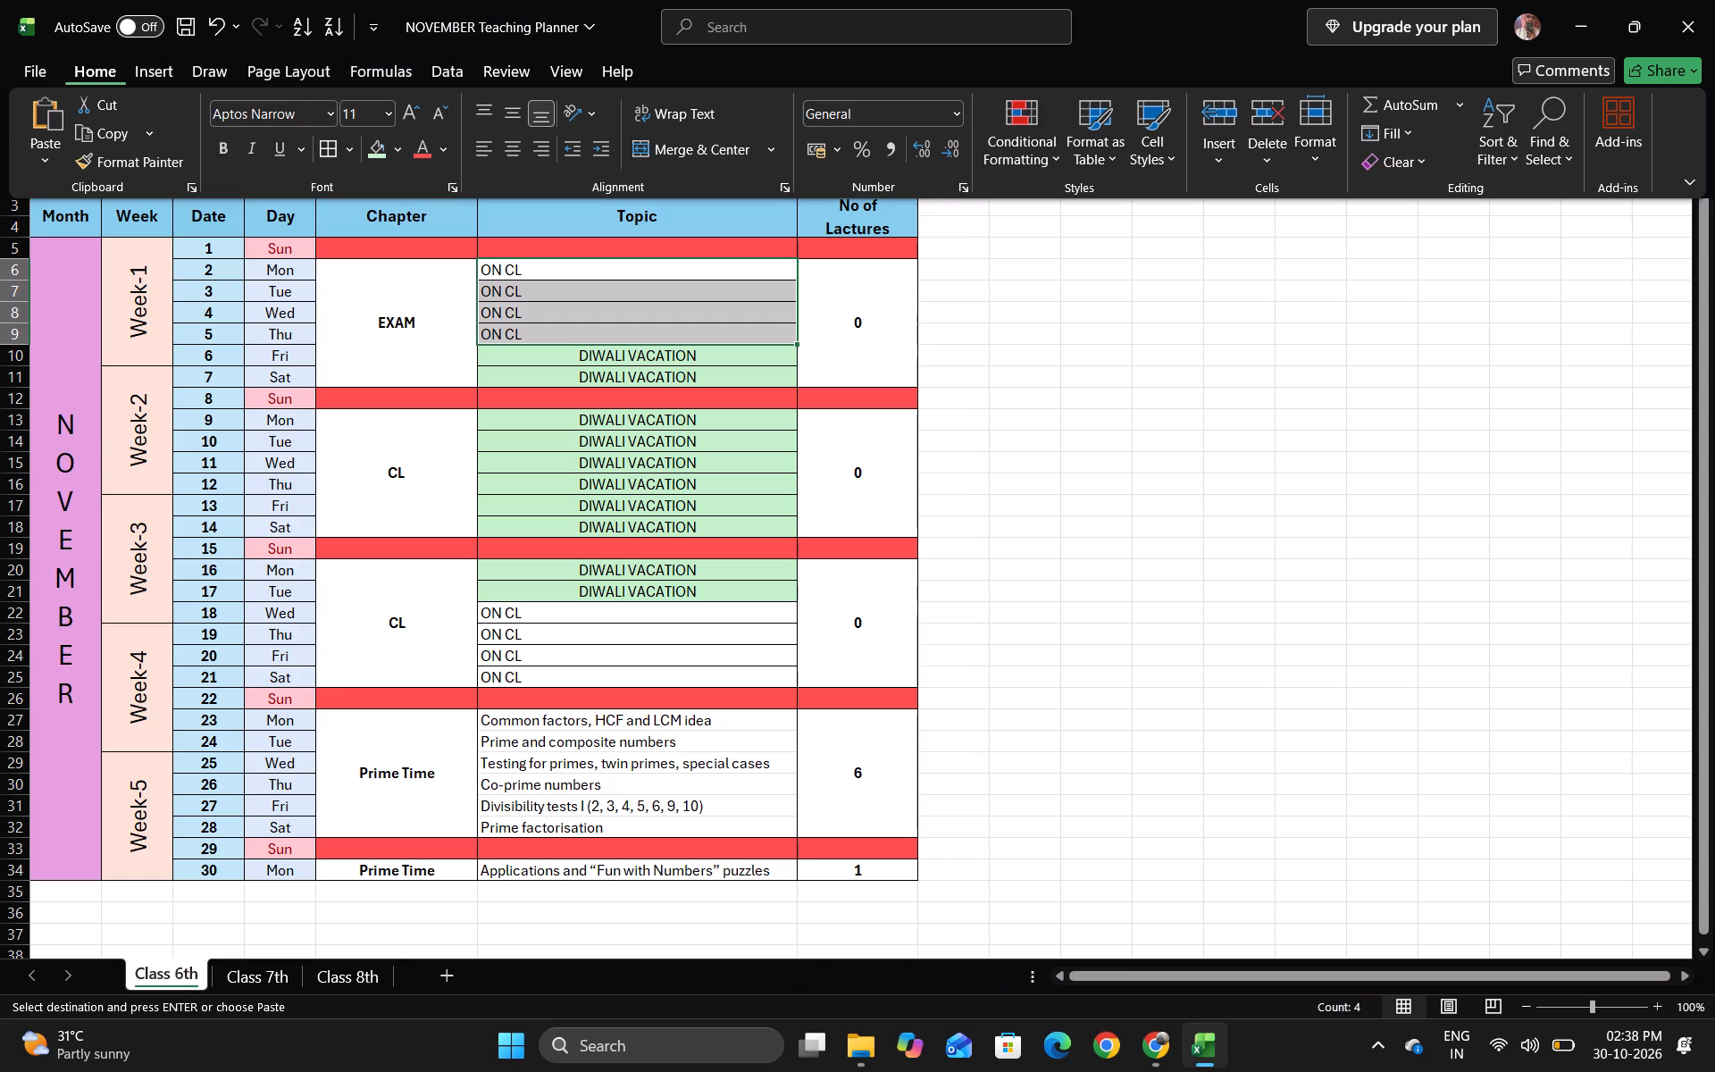
click(506, 120)
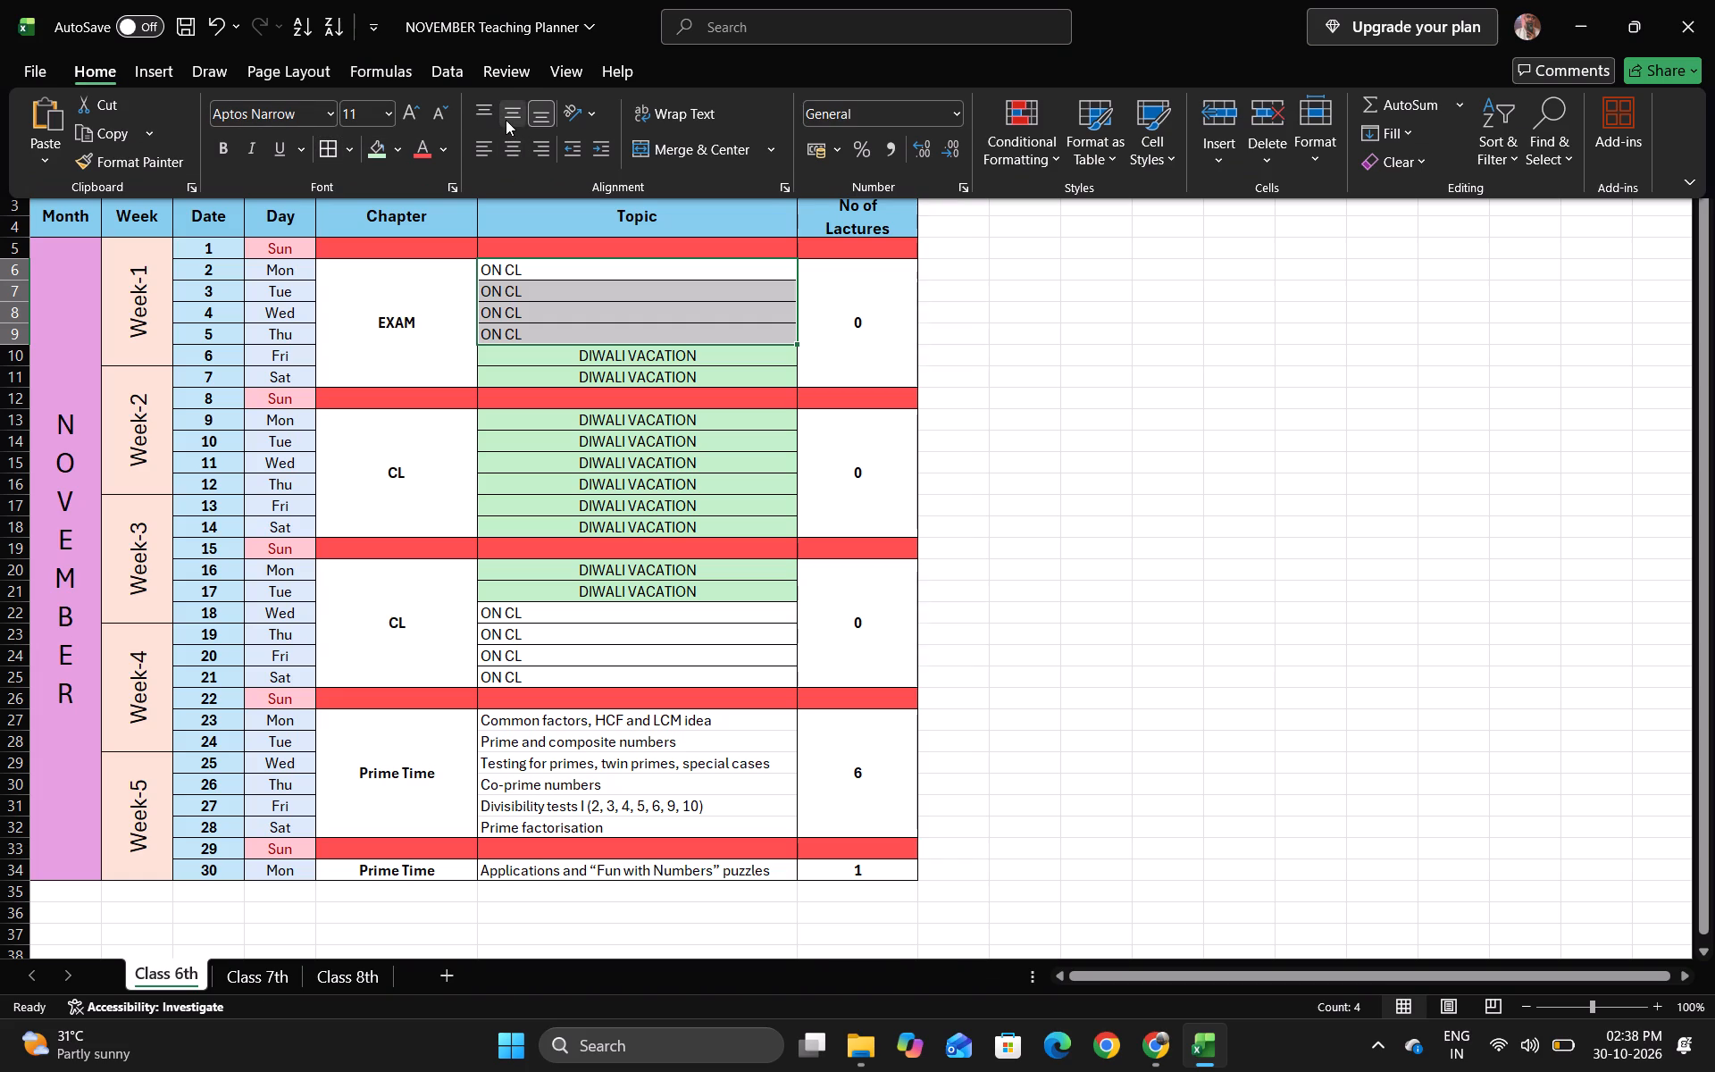
click(510, 157)
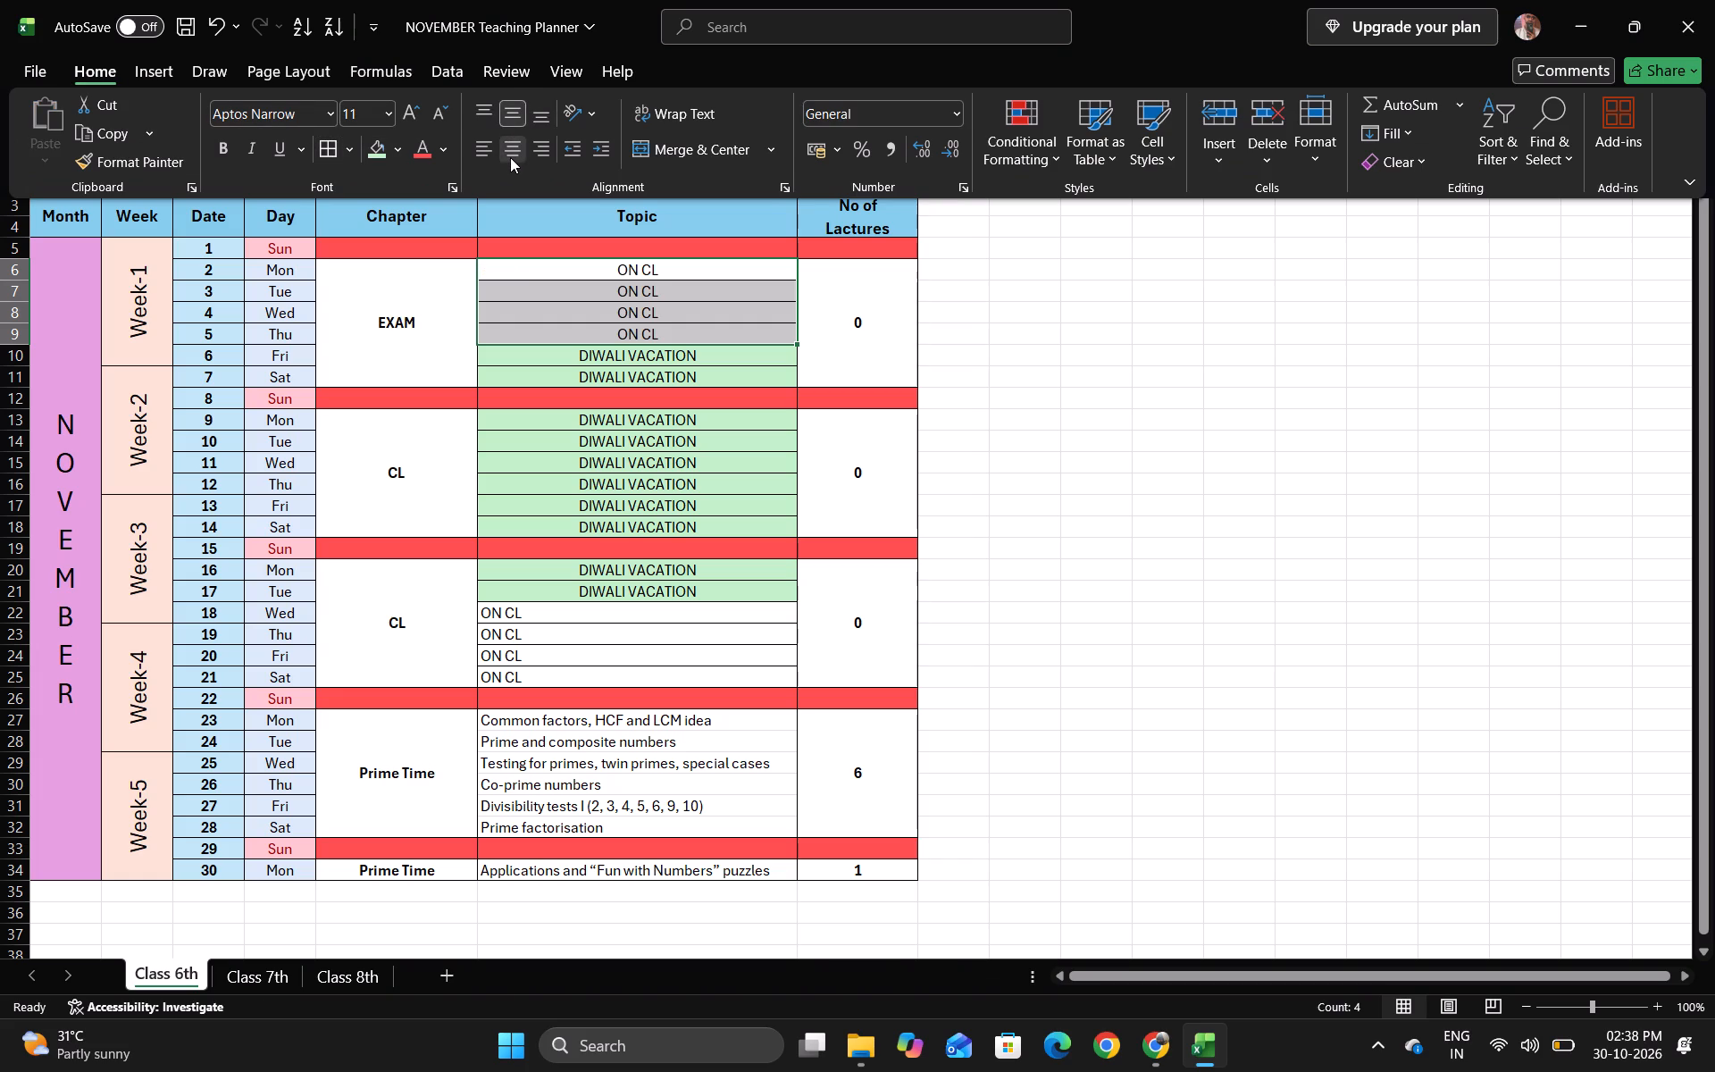
click(399, 149)
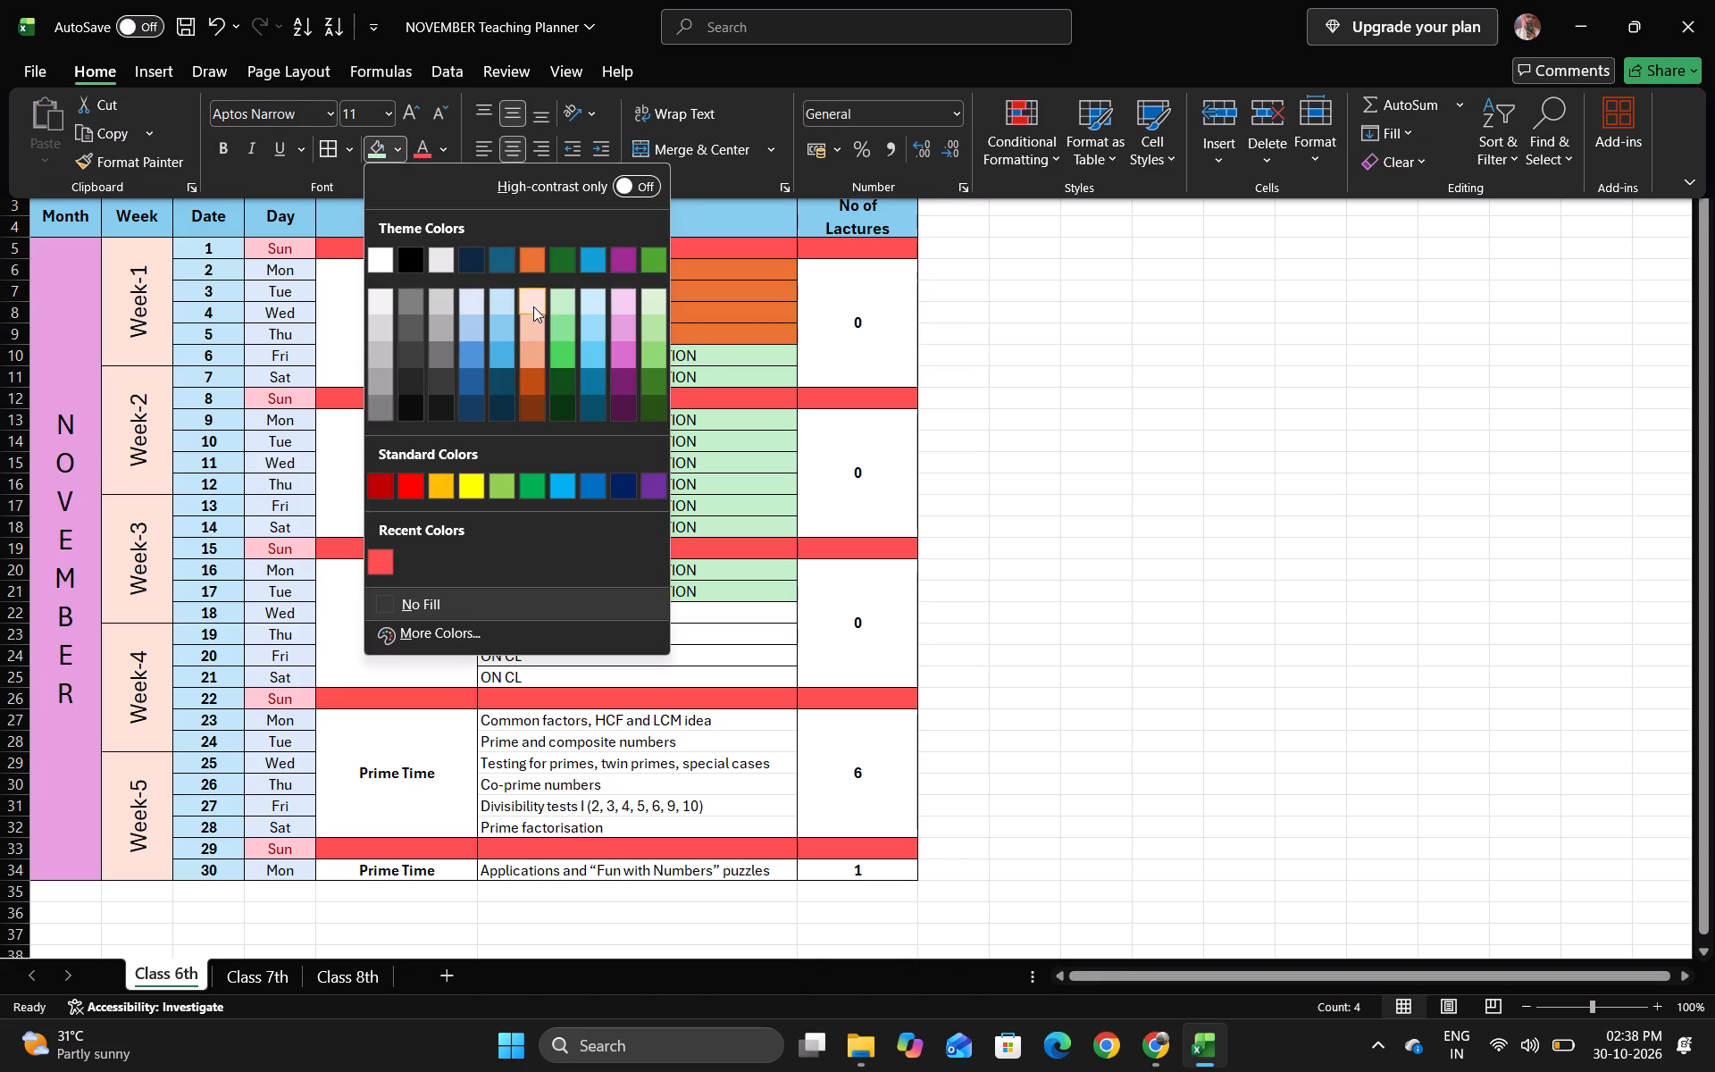
click(533, 308)
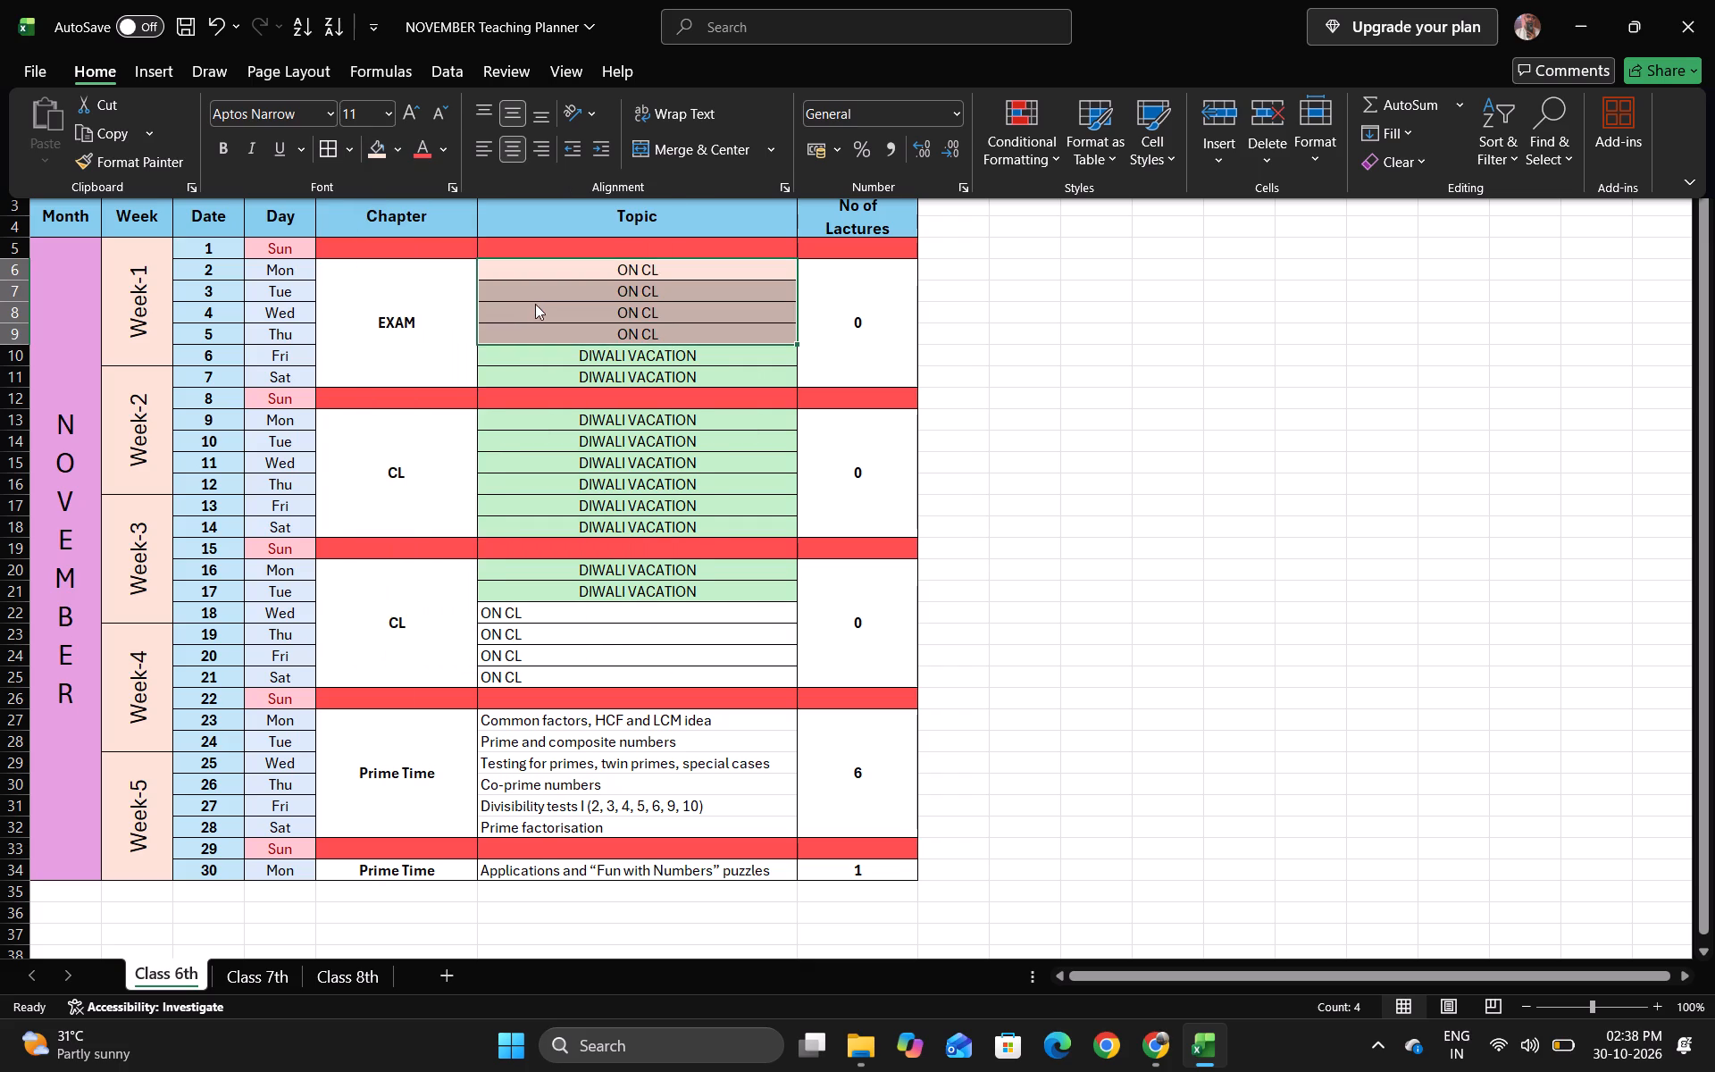
click(216, 154)
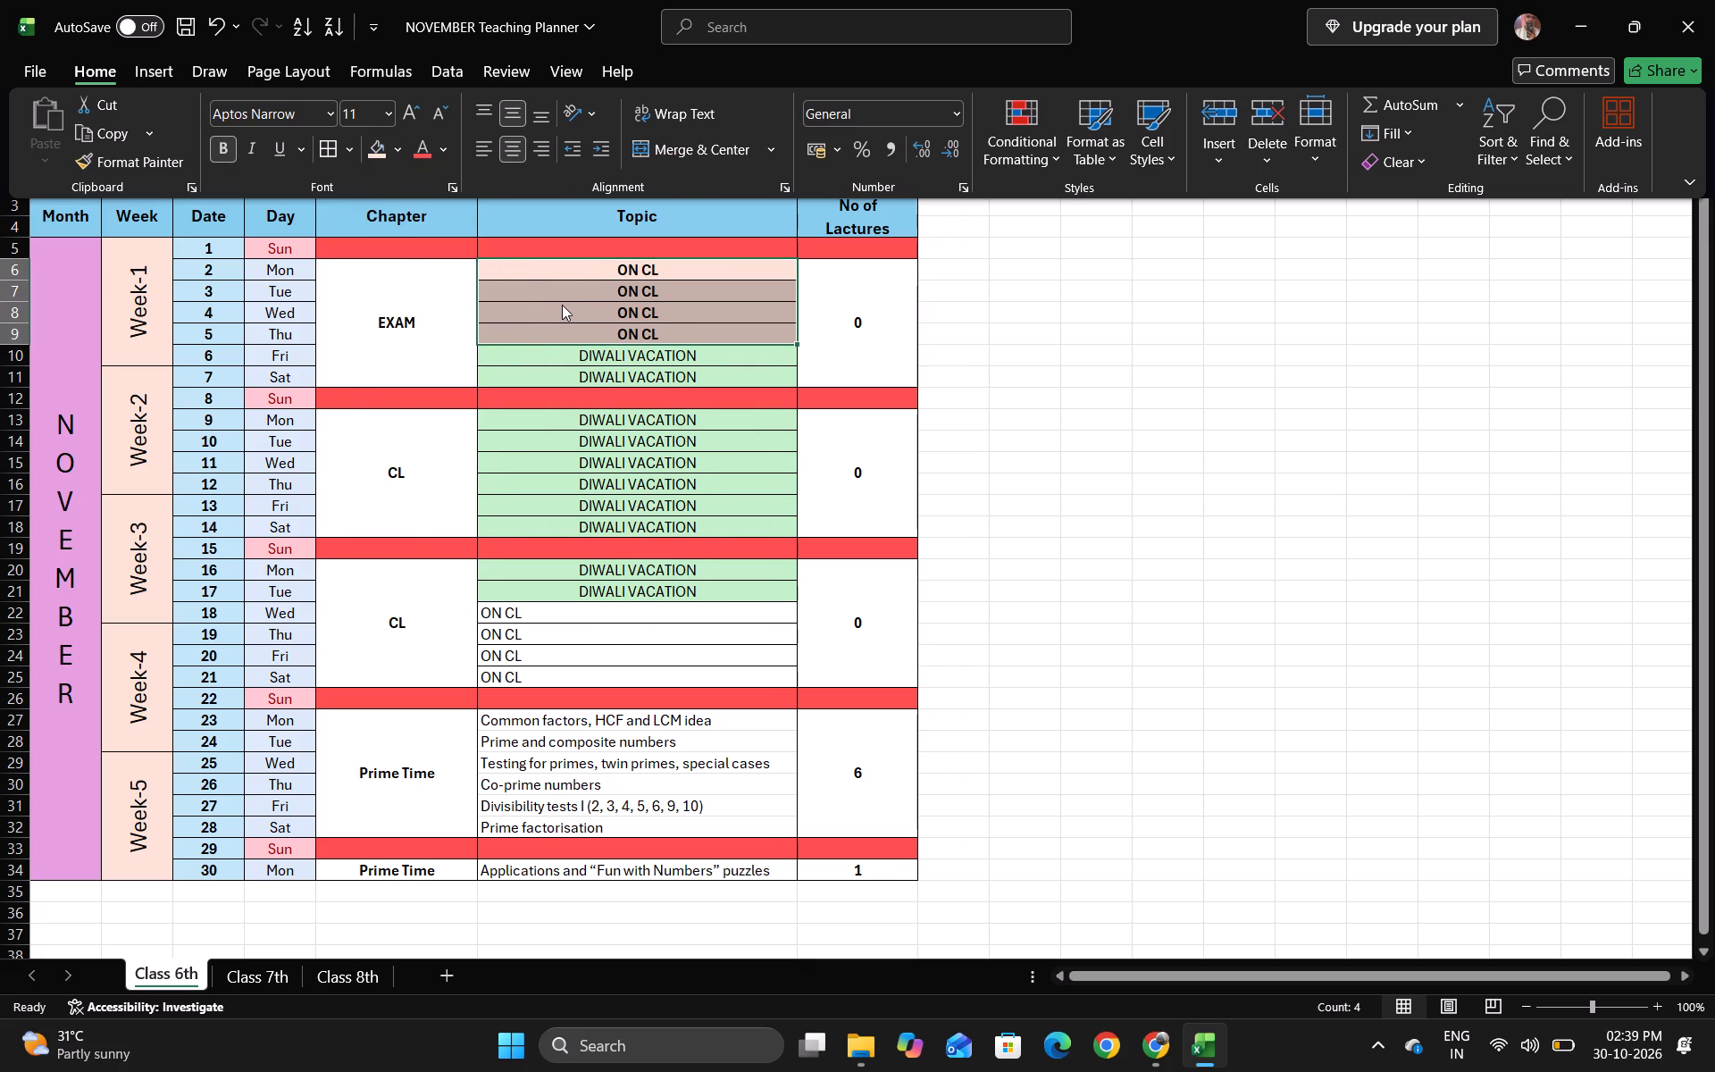
Copy the formatted Class 6th ON CL cells for 2–5 November onto the 18–21 November topic cells.
key(ctrl+c)
click(519, 609)
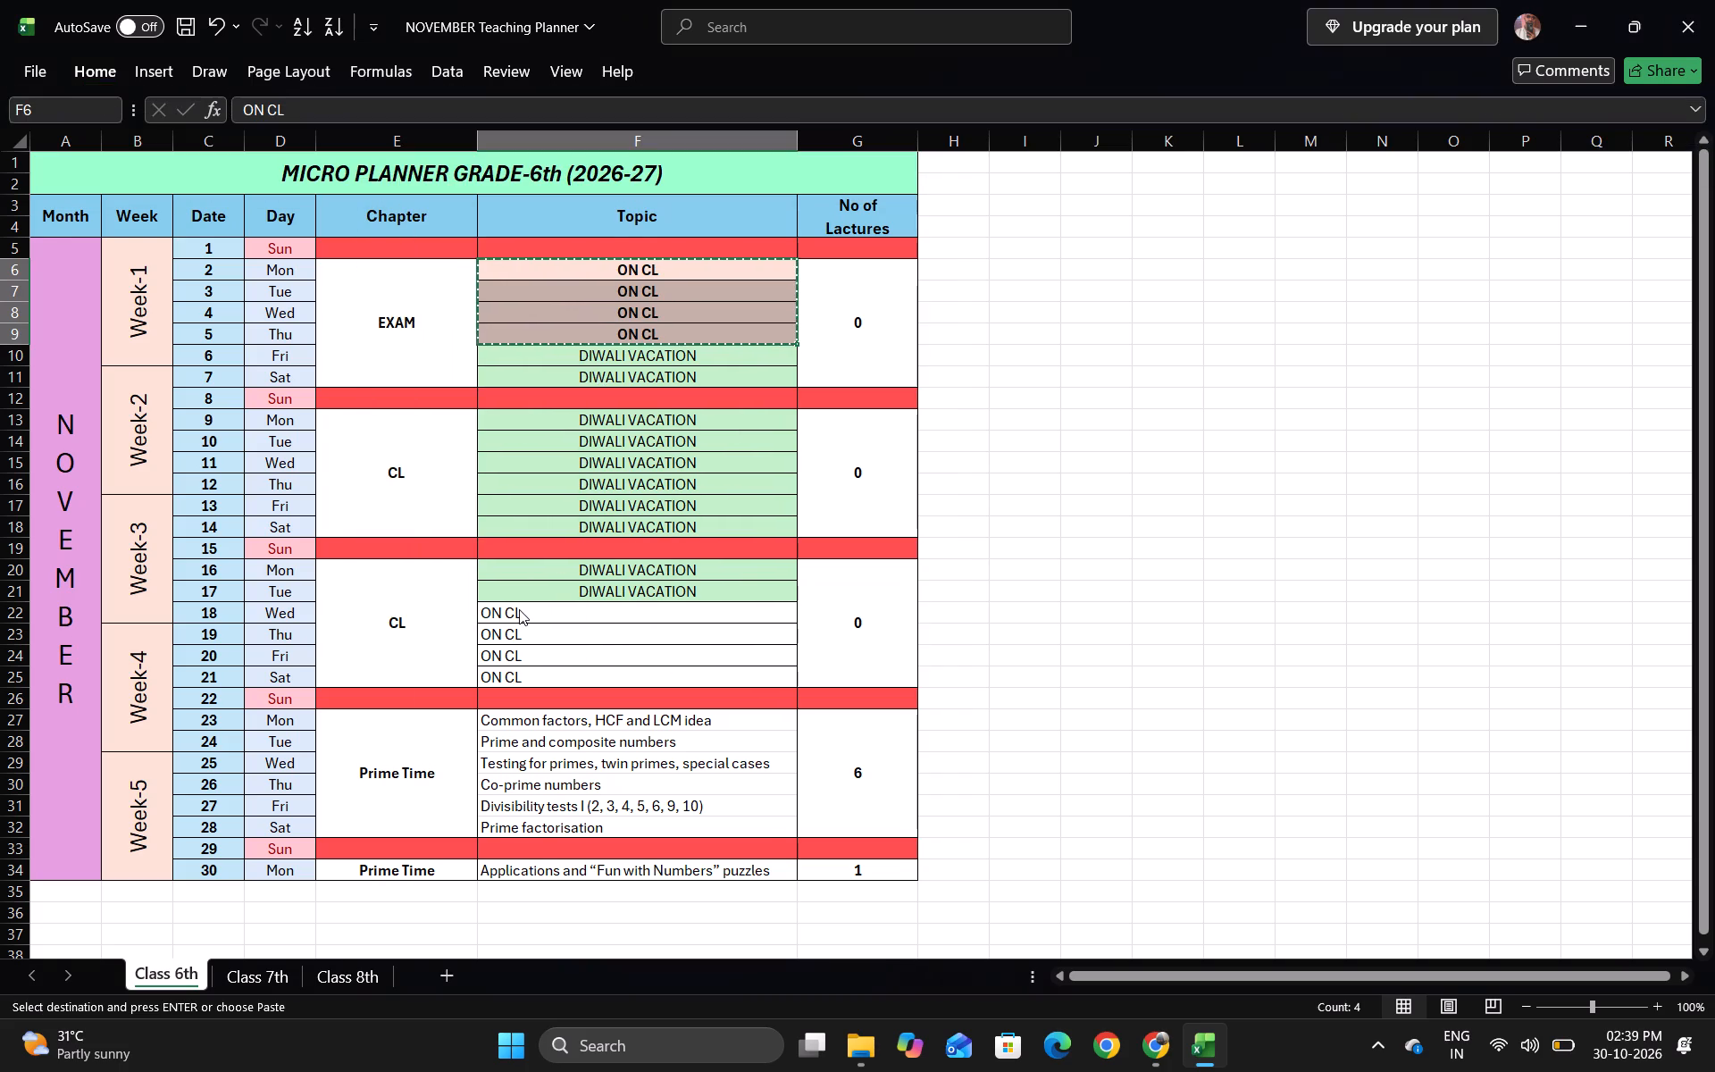
click(505, 616)
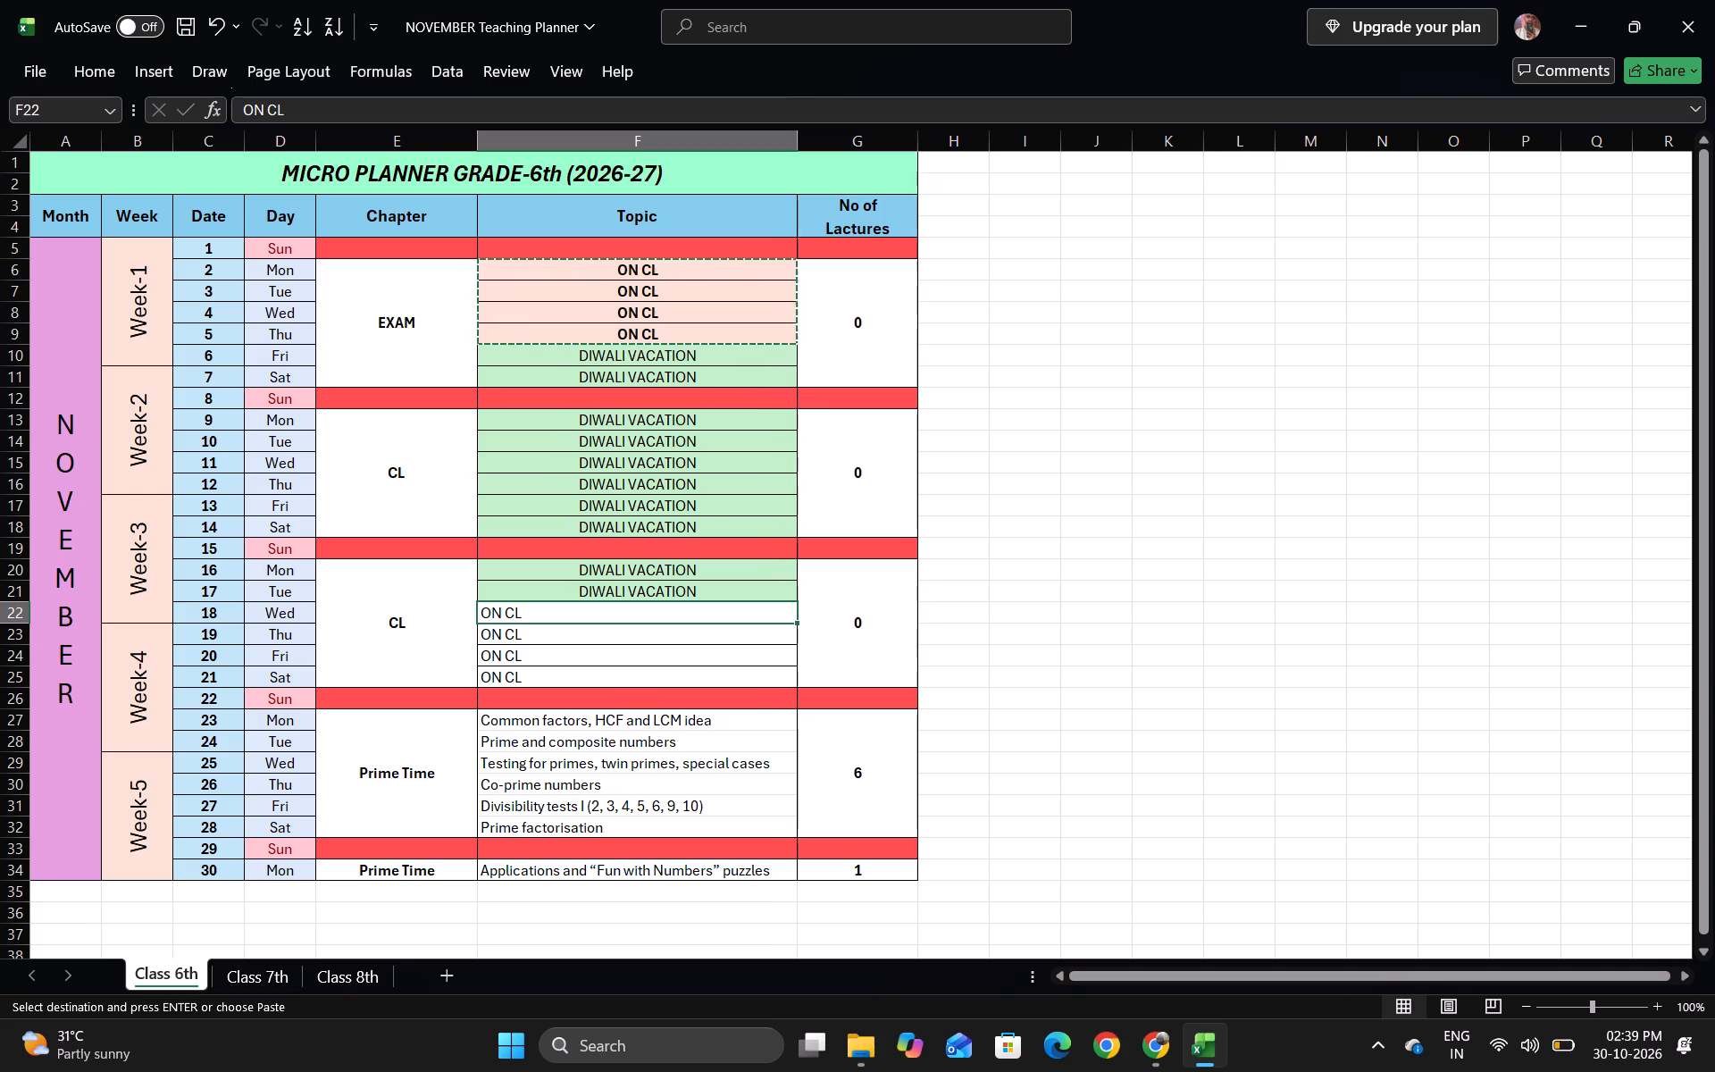
key(ctrl+v)
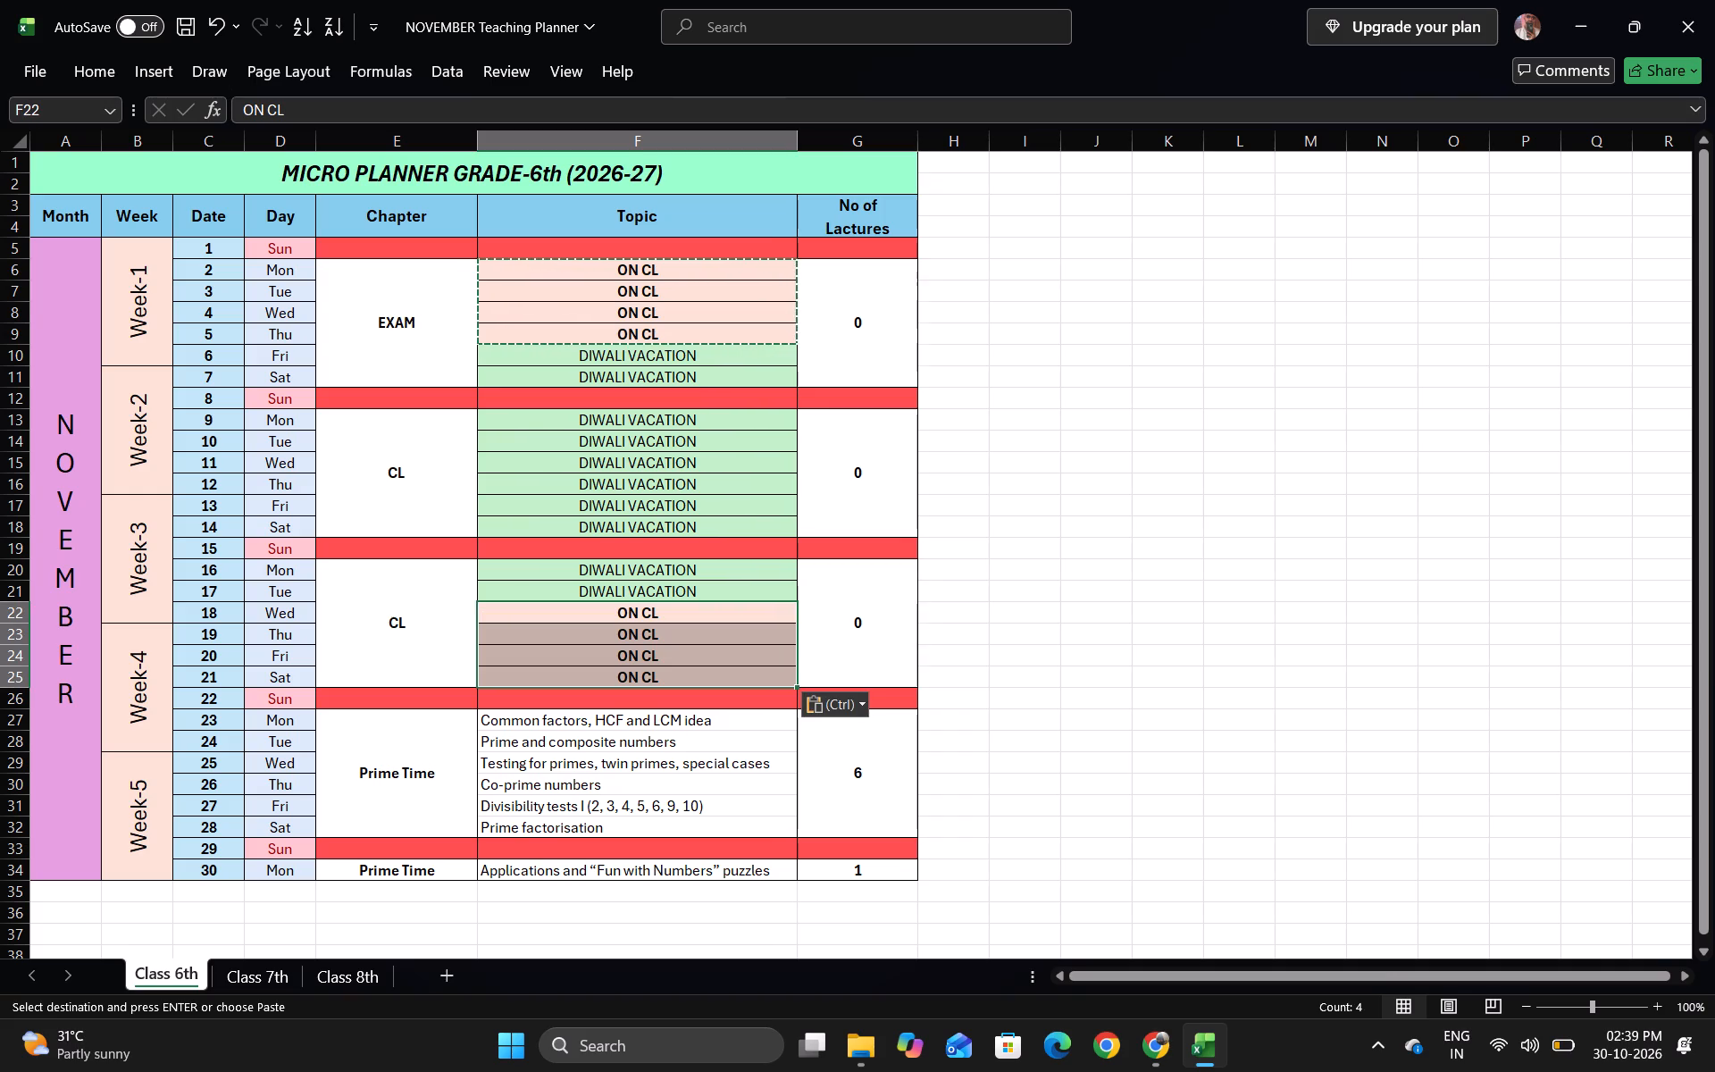
Paste the copied ON CL cells onto 2–5 and 18–21 November in the Class 7th sheet.
click(259, 986)
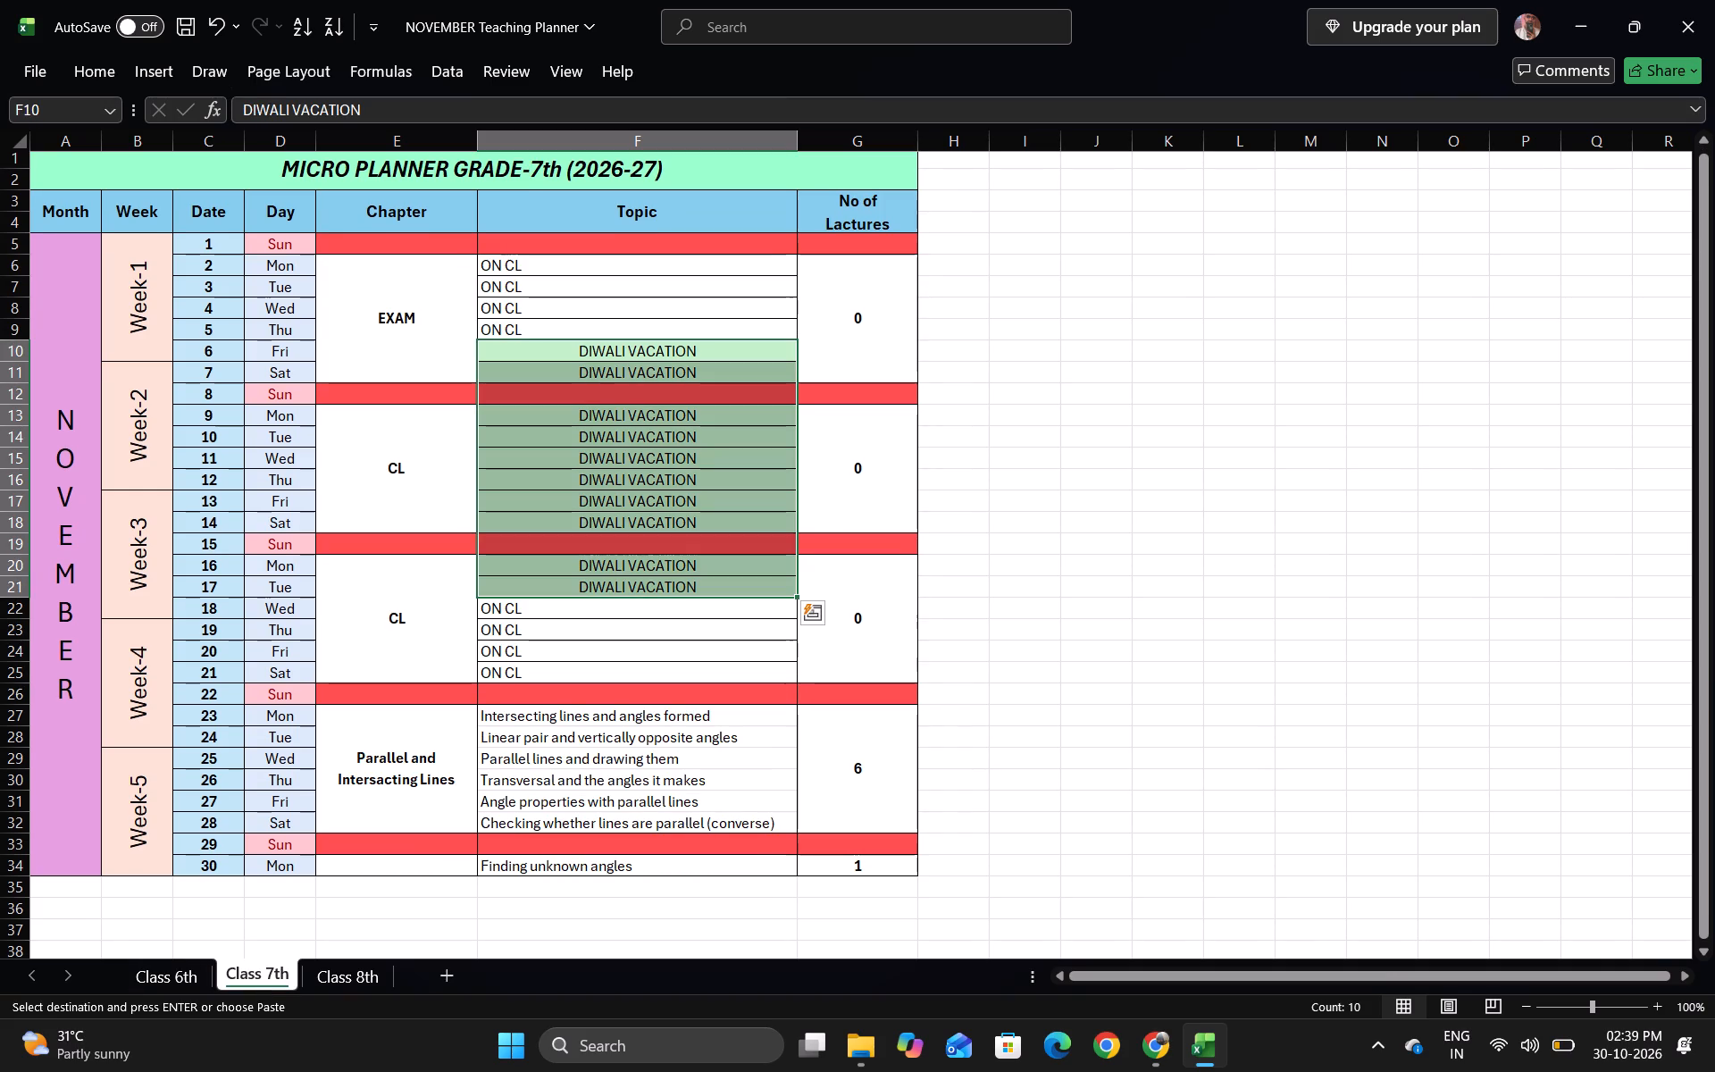
click(489, 266)
key(ctrl+v)
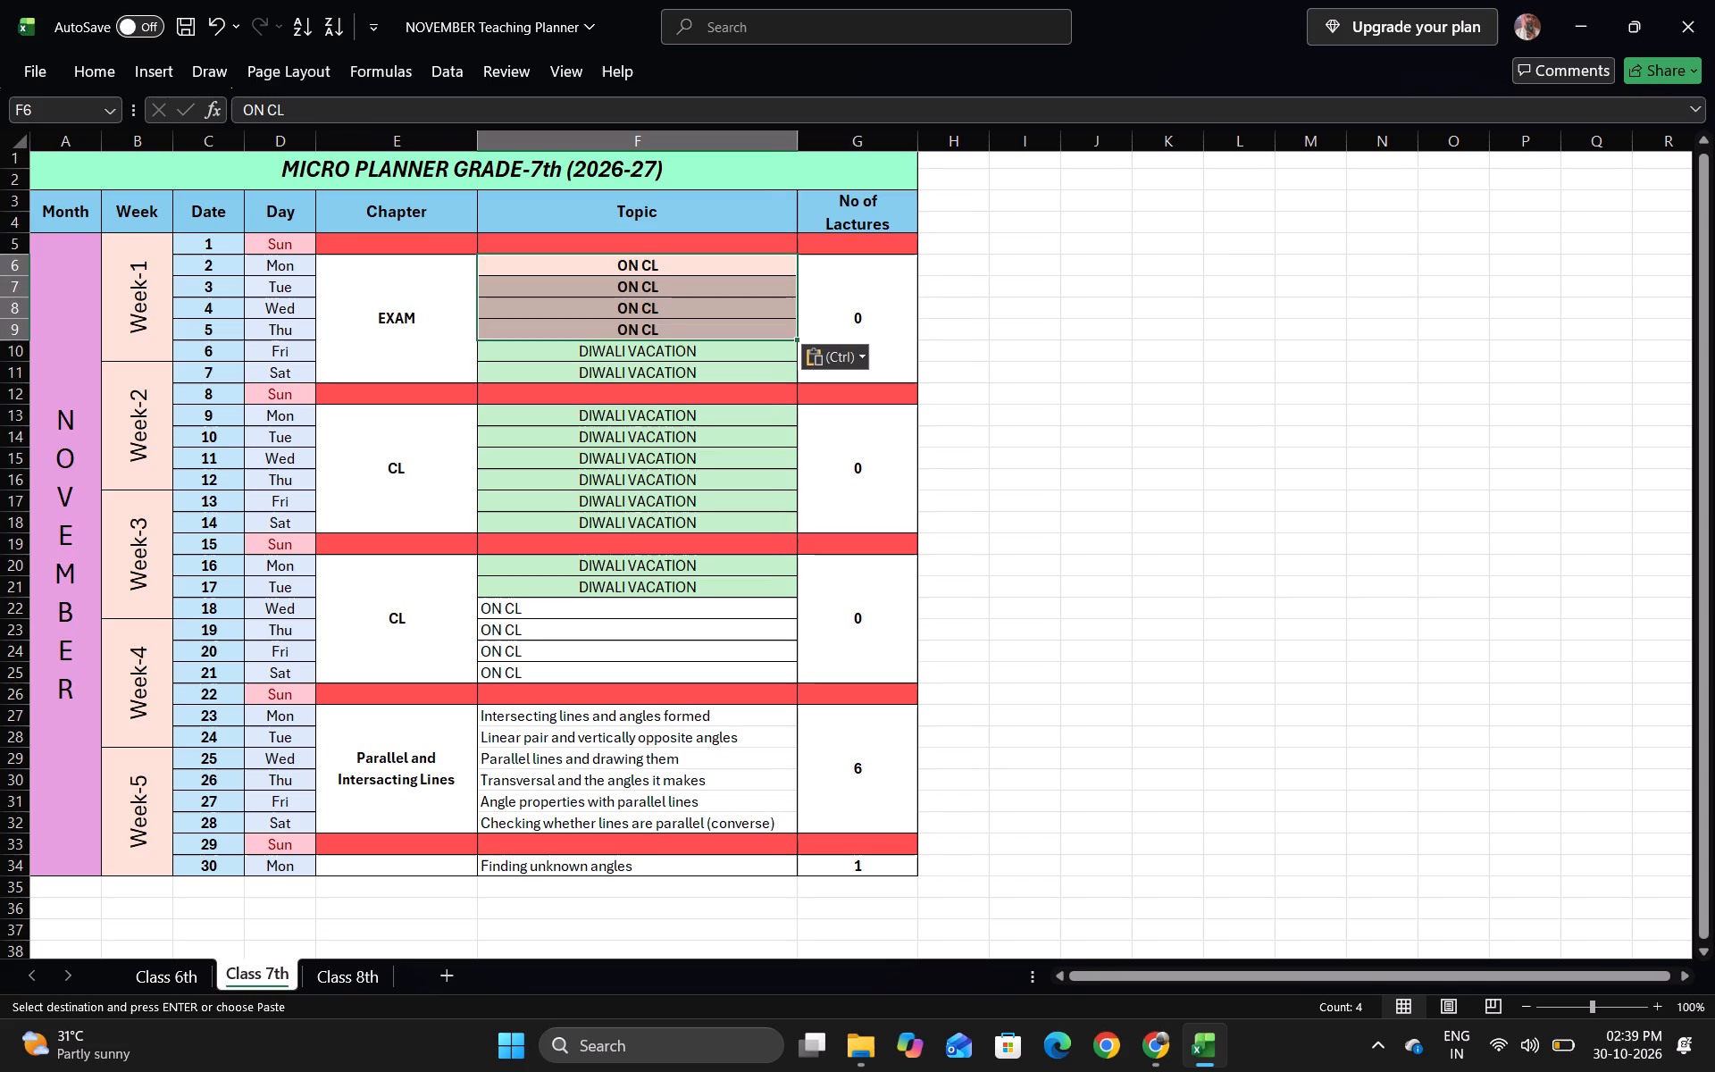
click(510, 611)
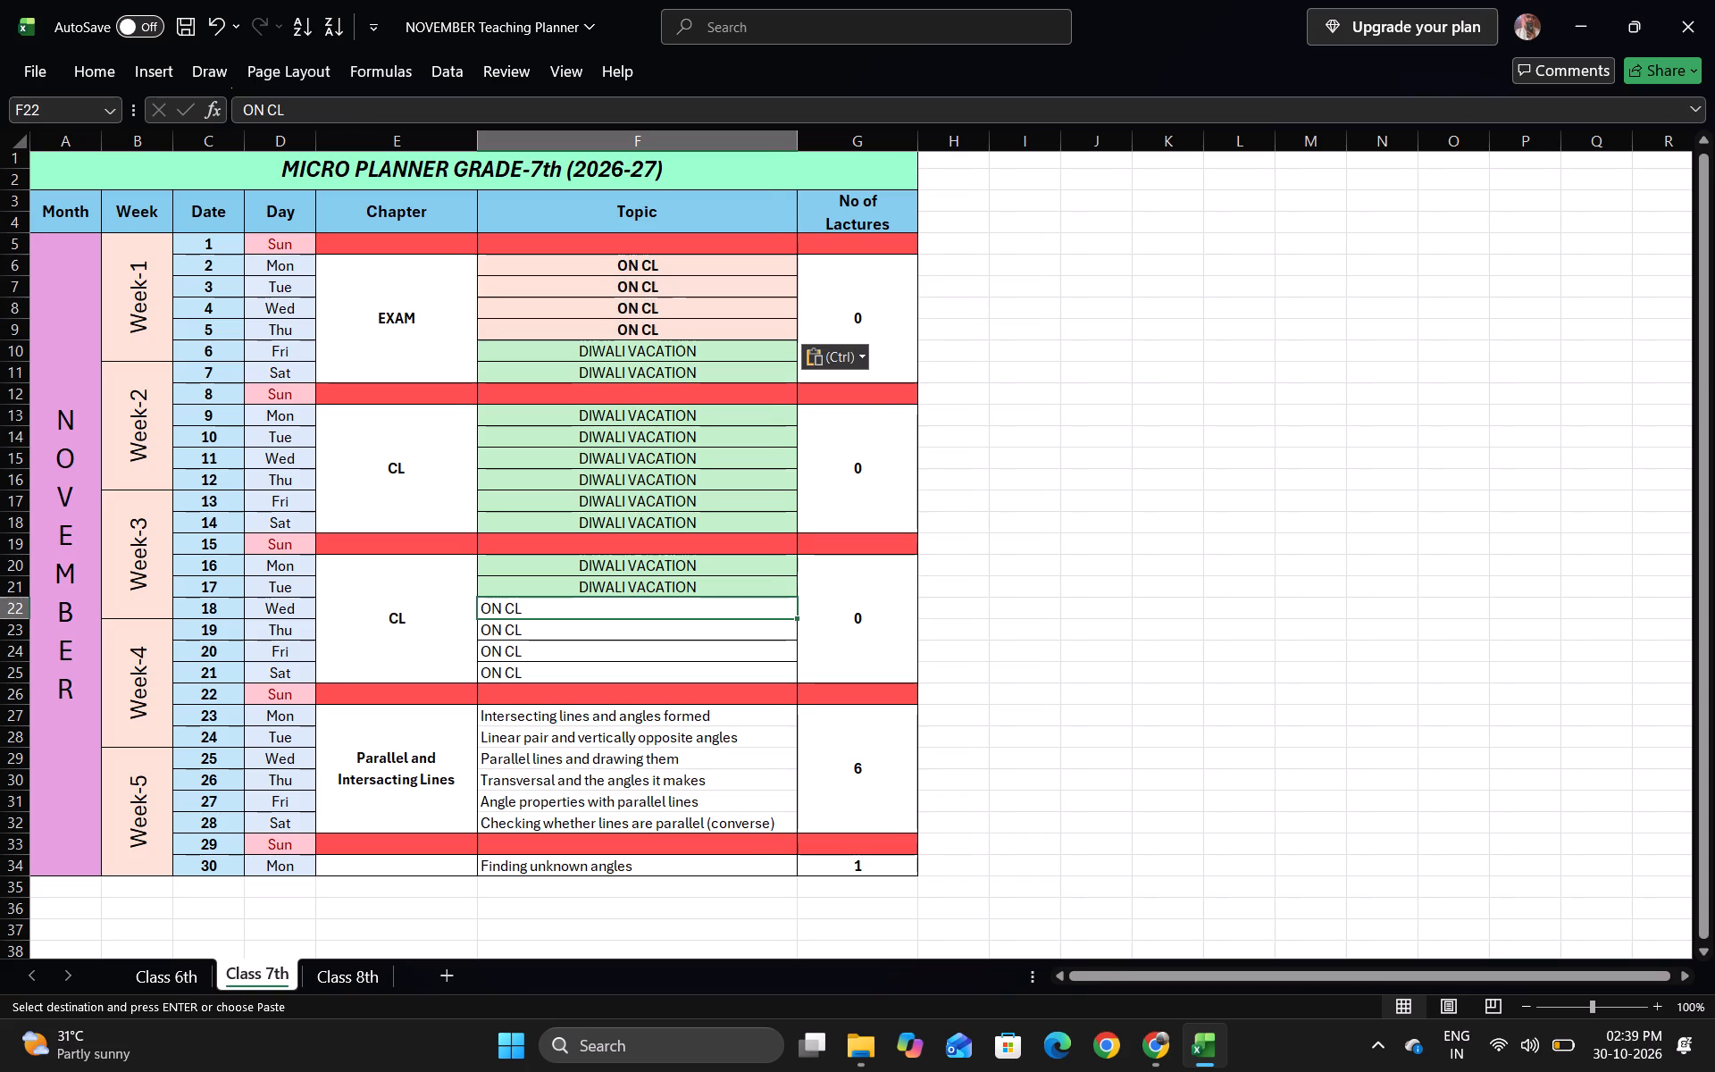
key(ctrl+v)
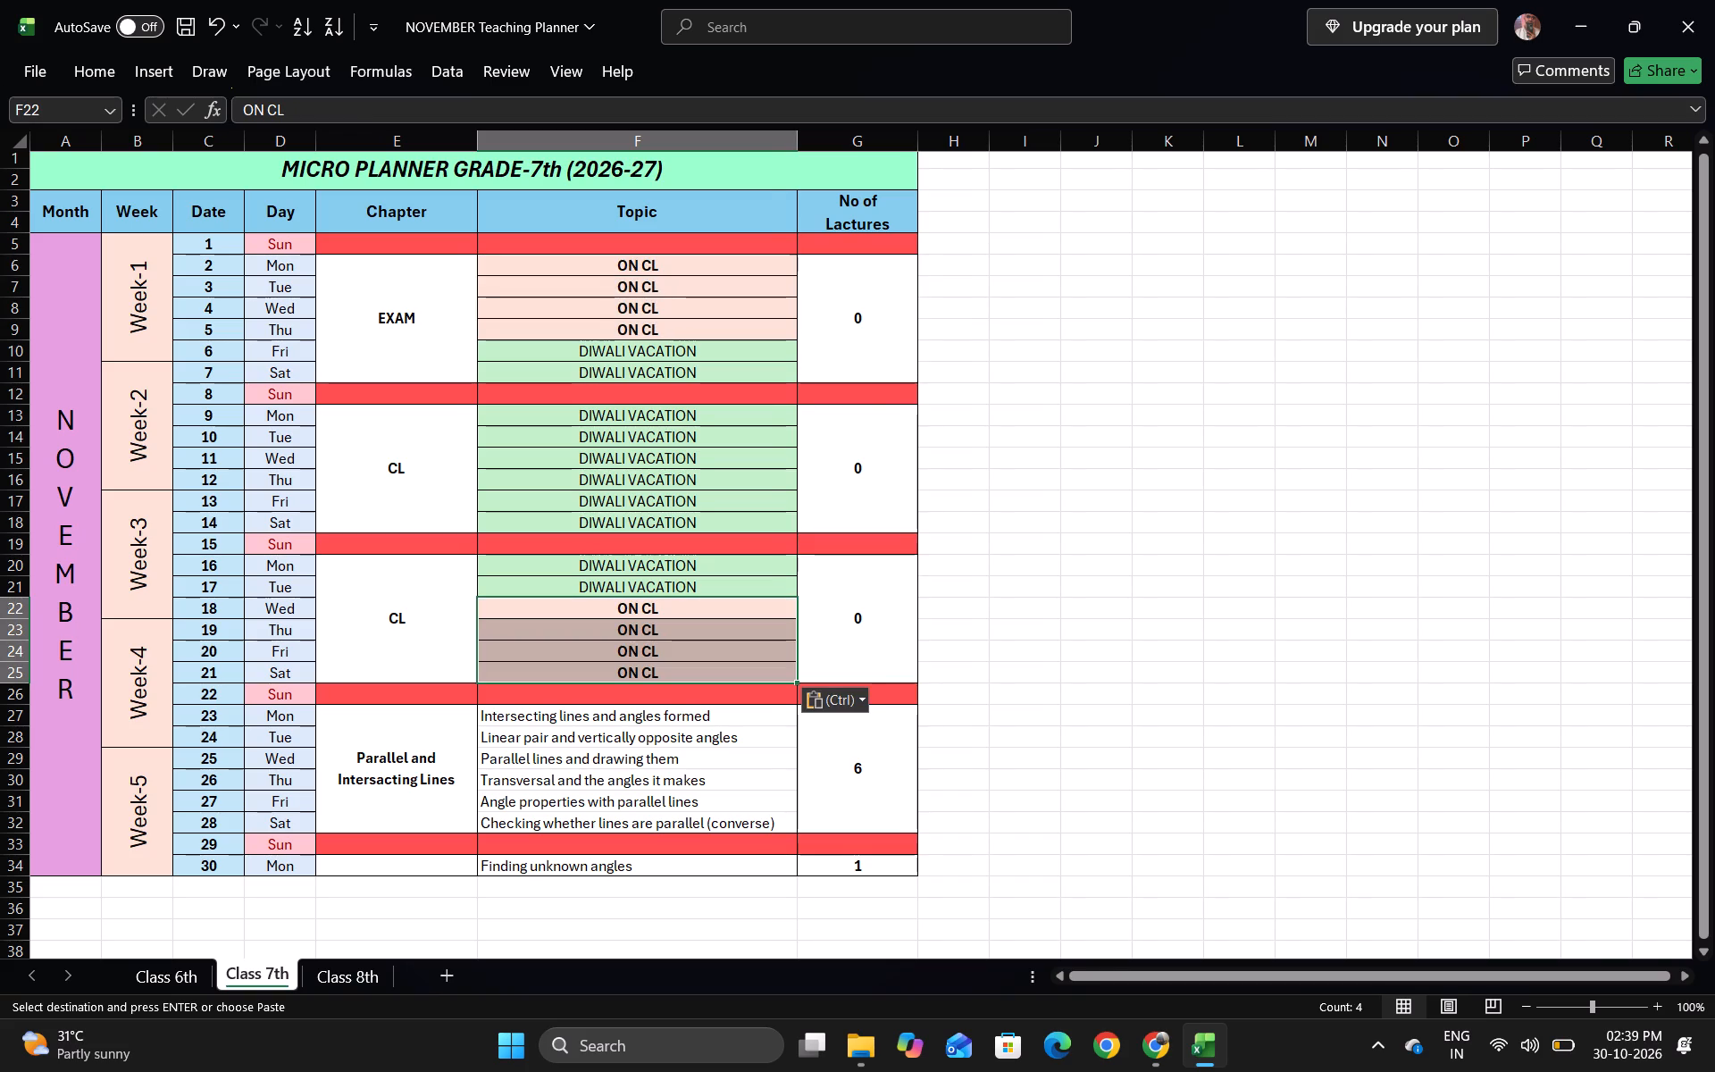
Paste the copied ON CL cells onto 2–5 and 18–21 November in the Class 8th sheet.
click(348, 979)
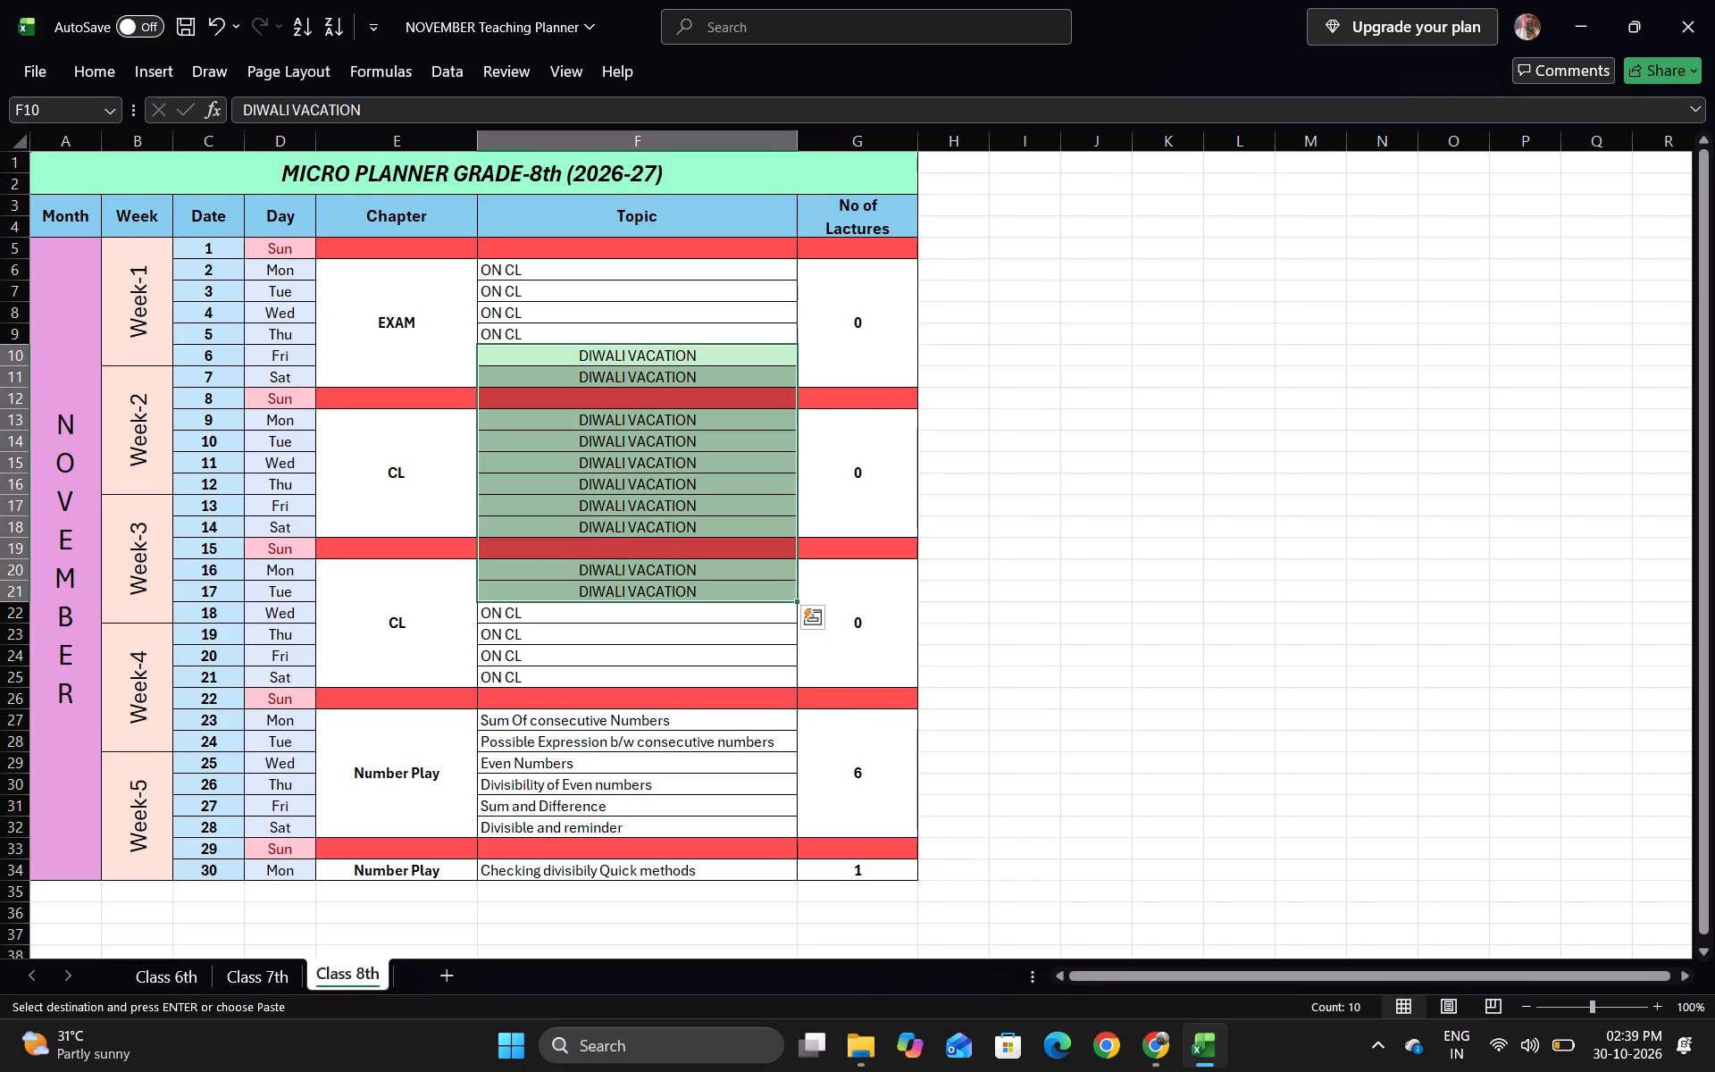
click(500, 270)
key(ctrl+v)
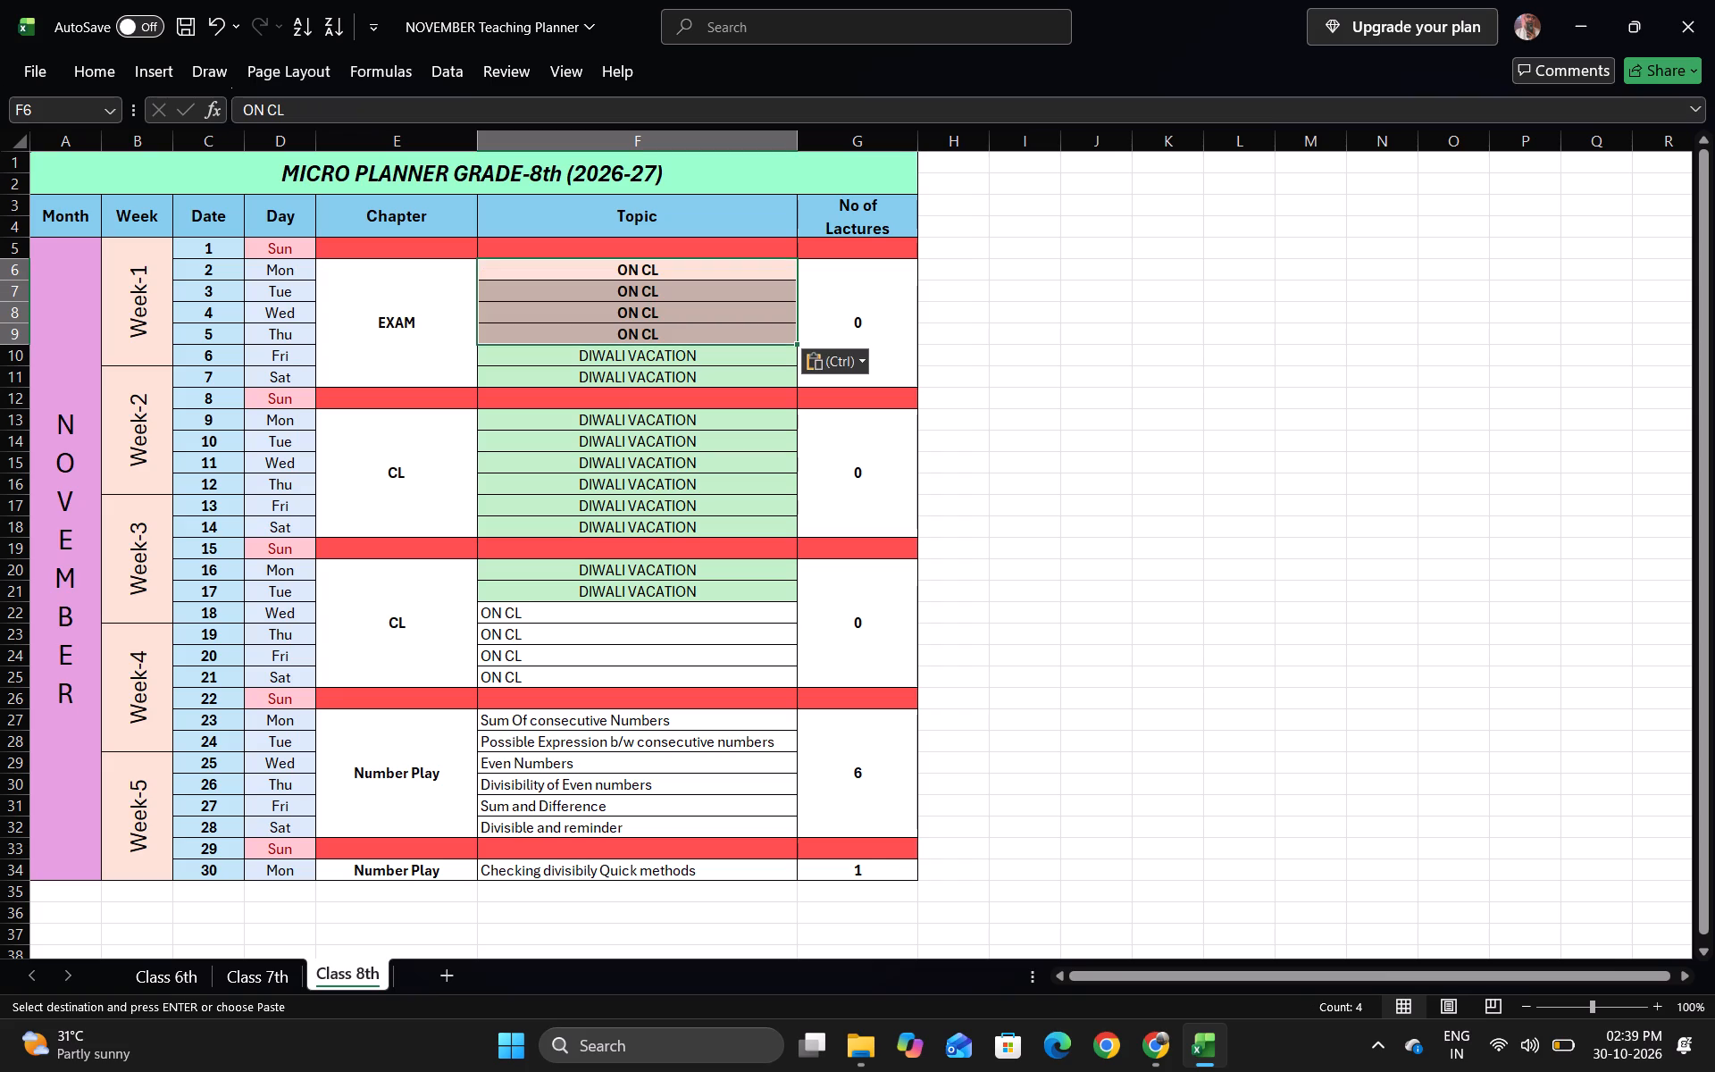
click(501, 613)
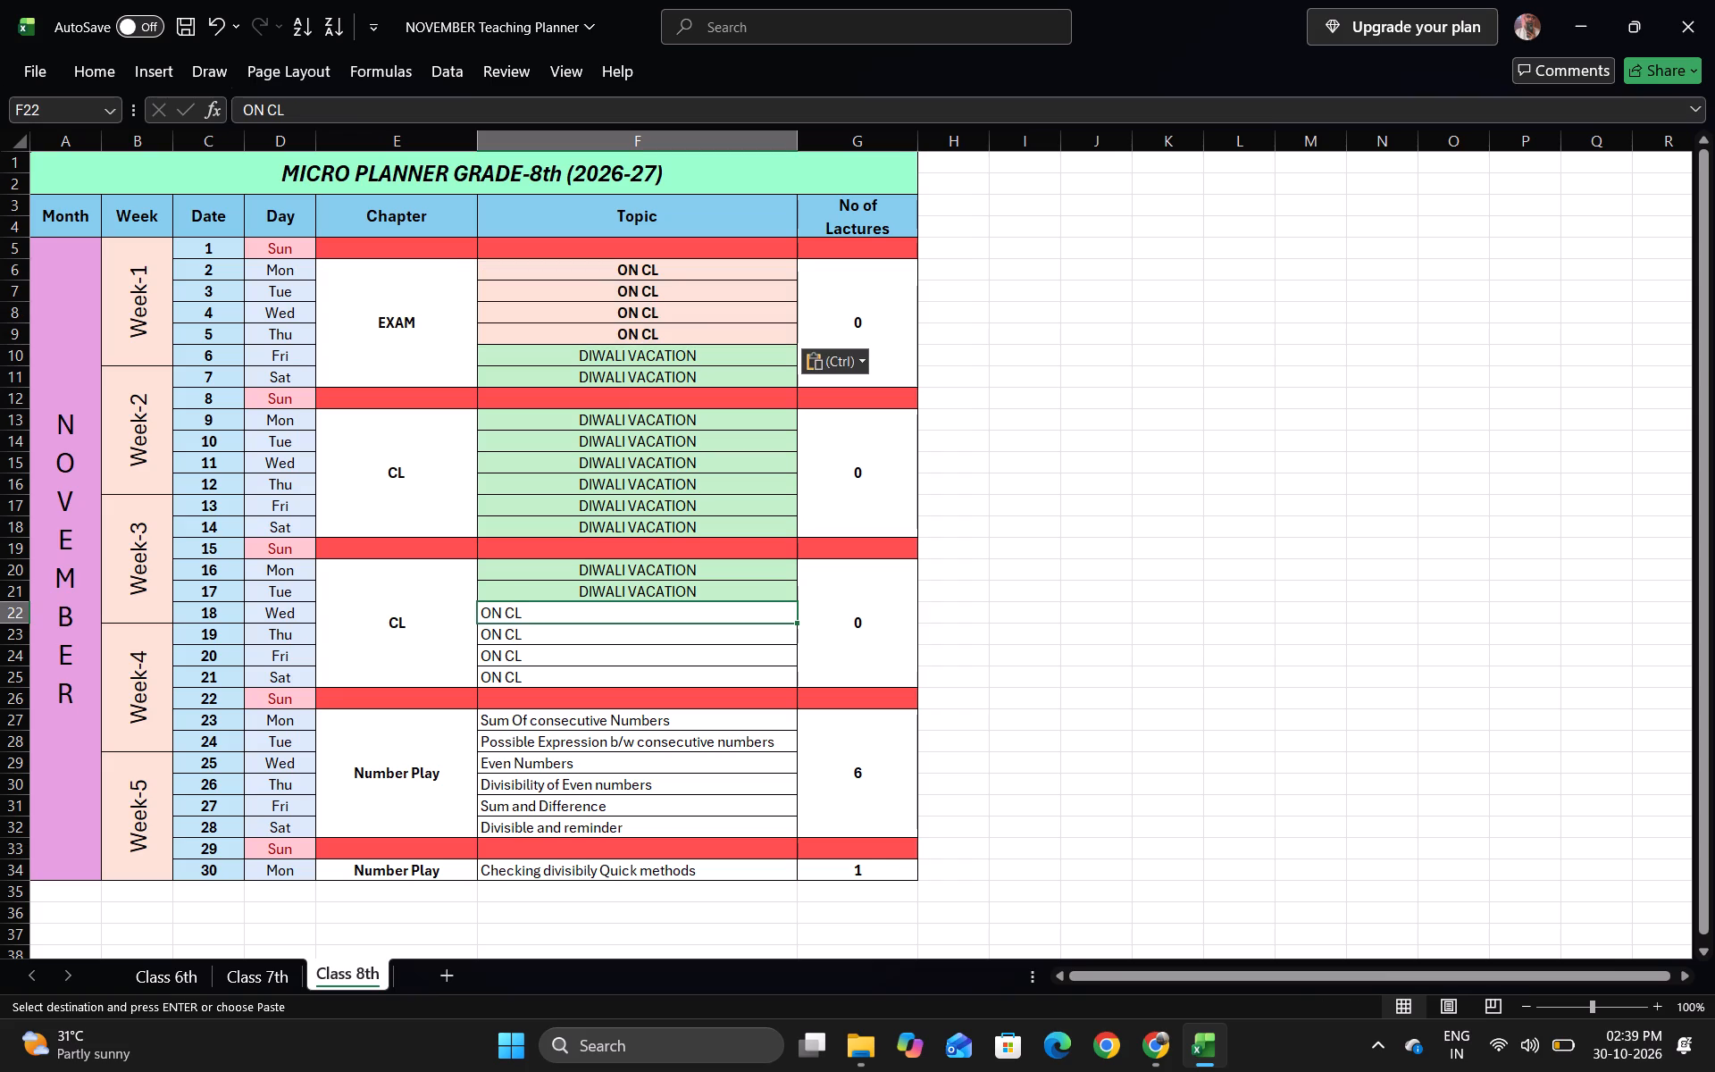
key(ctrl+v)
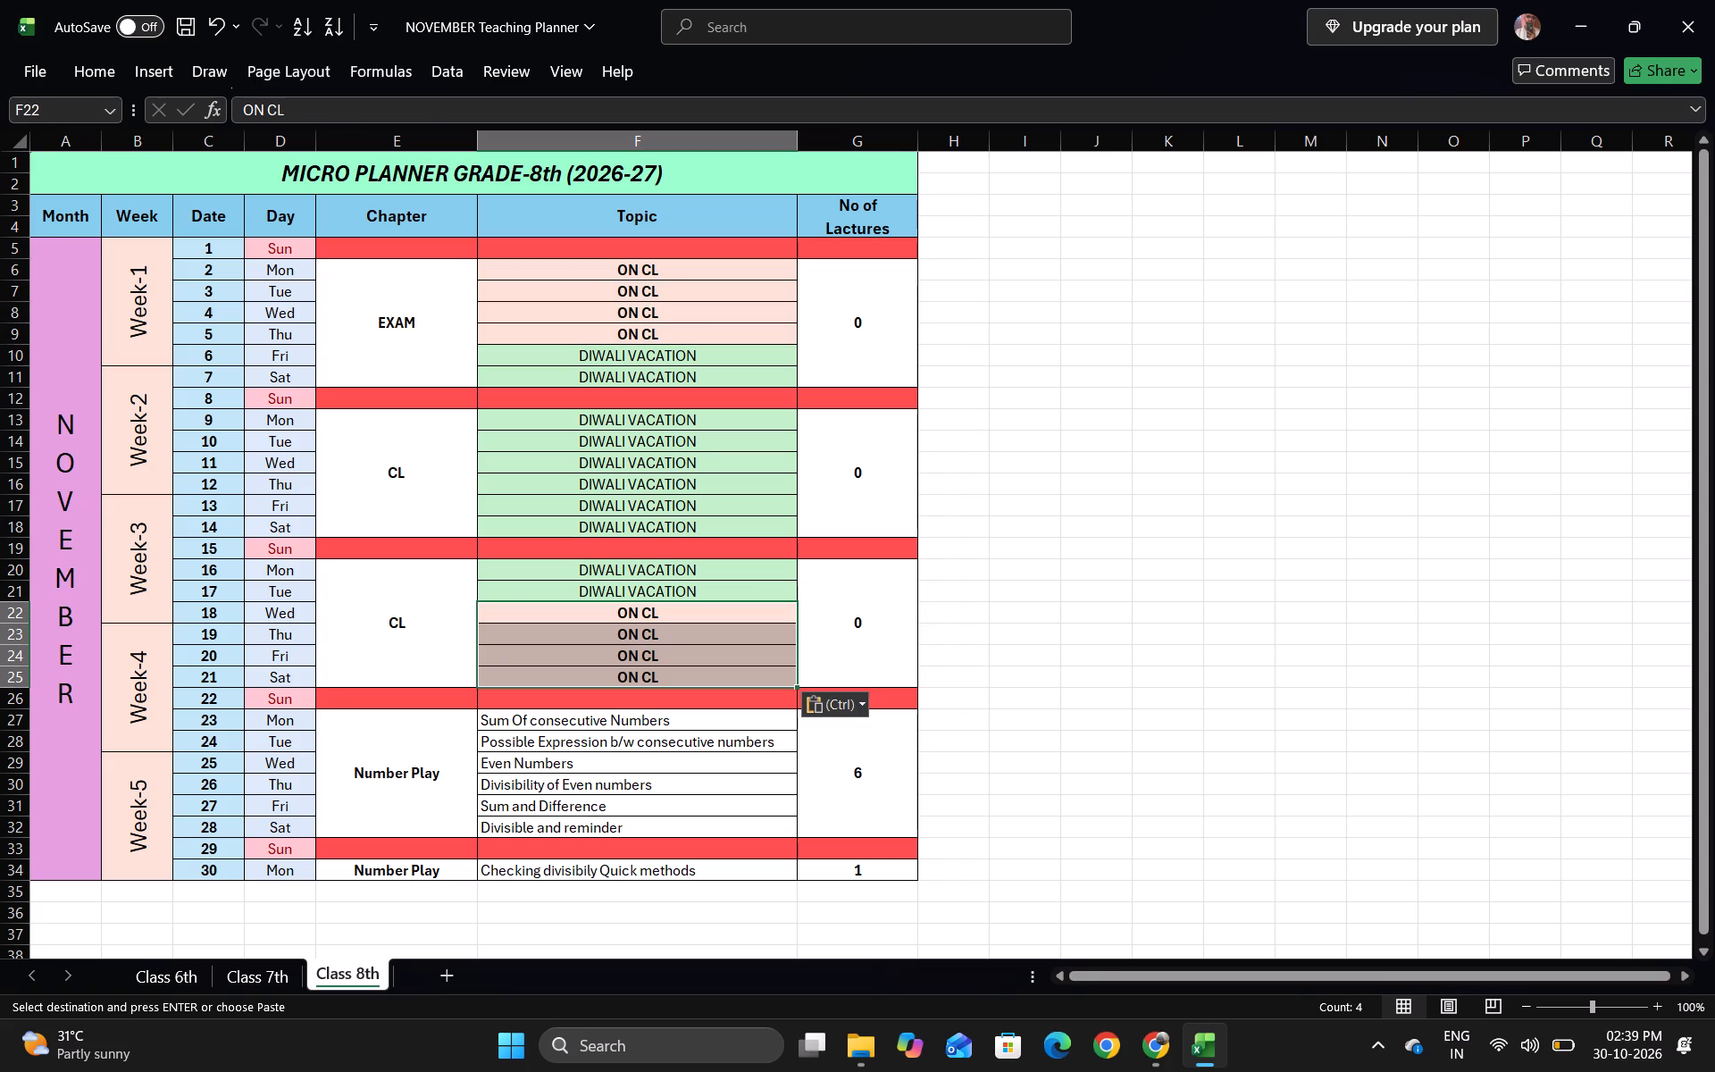
Increase the font size of the Class 8th topics for 23–28 and 30 November to 12.
drag(506, 720, 556, 819)
click(100, 75)
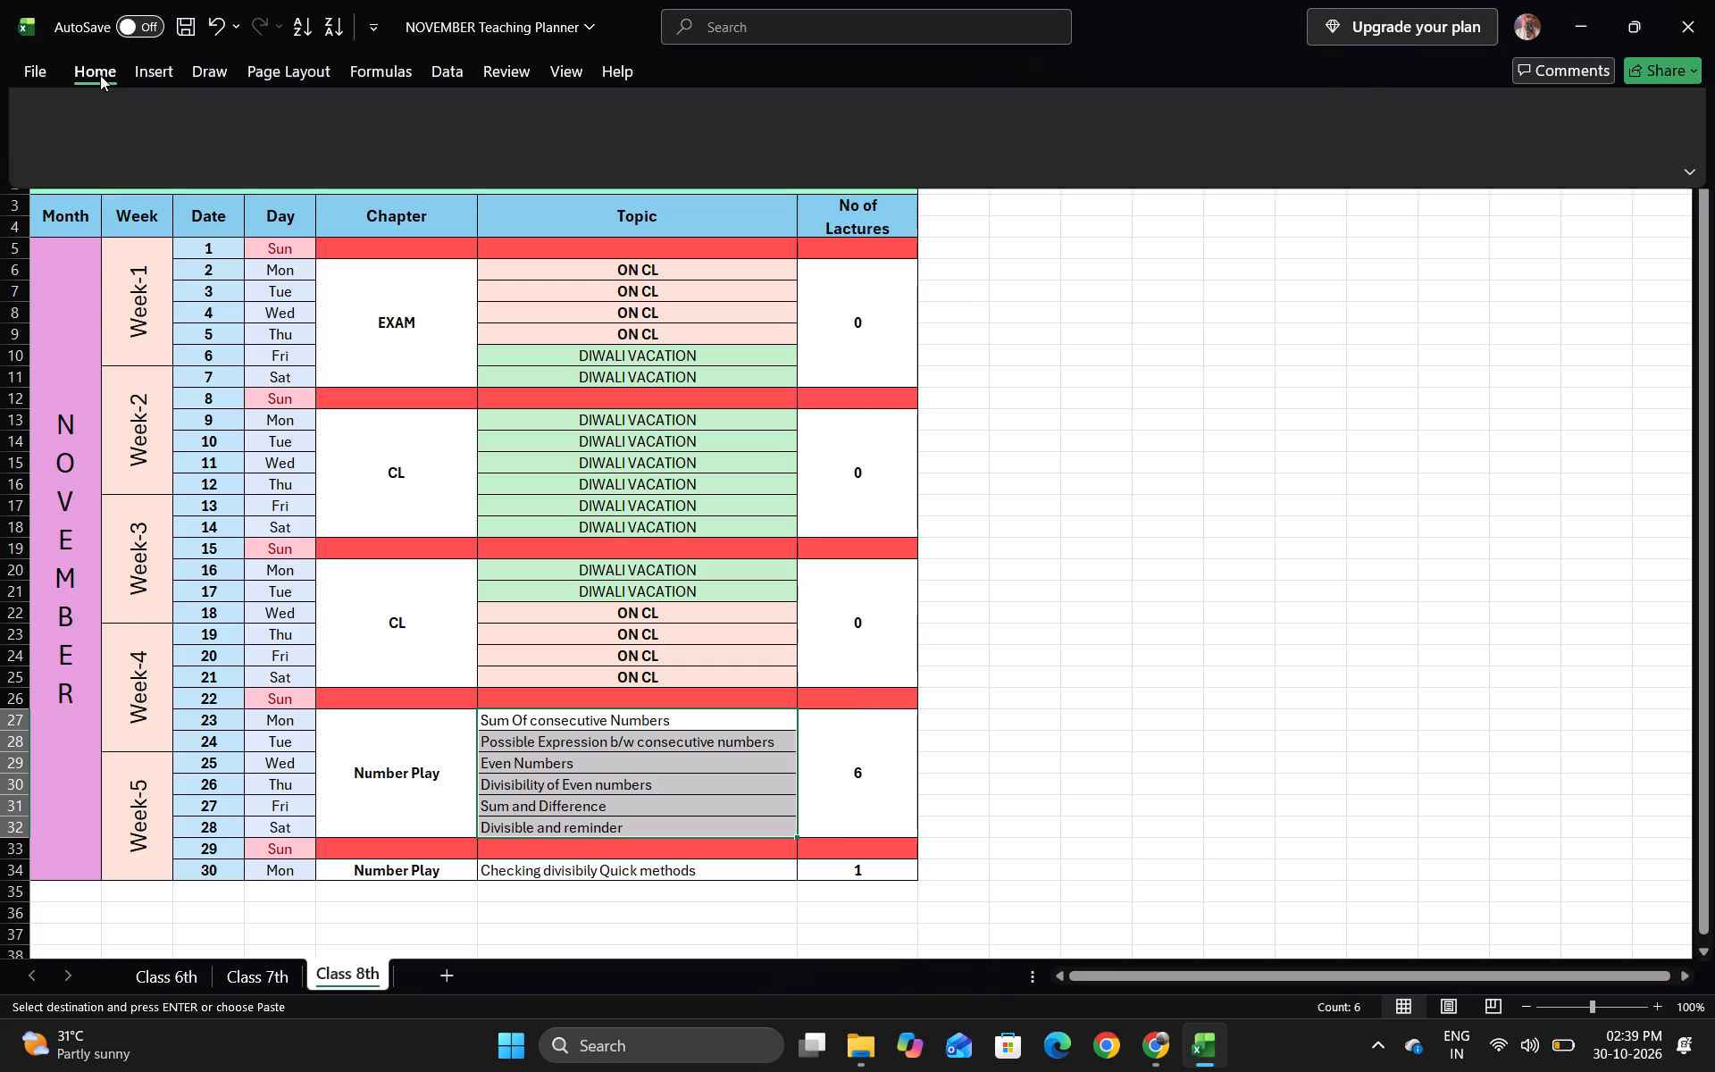
click(415, 116)
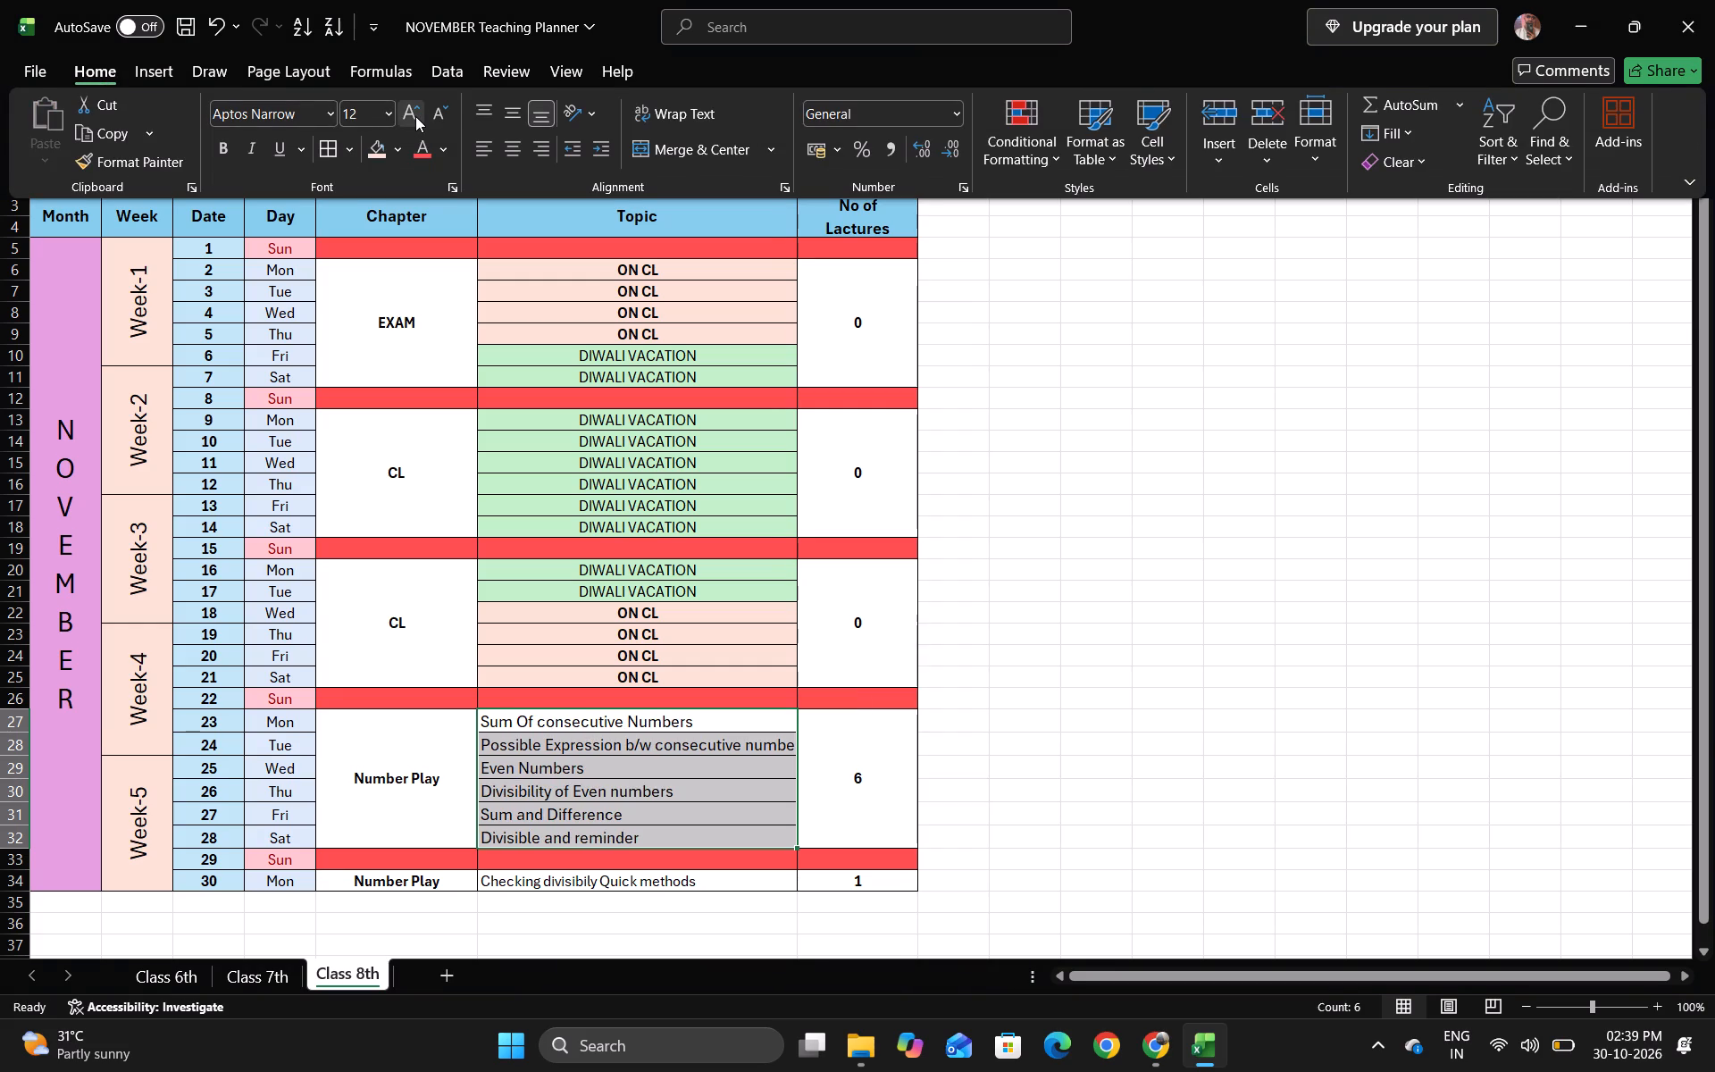
click(535, 875)
click(535, 875)
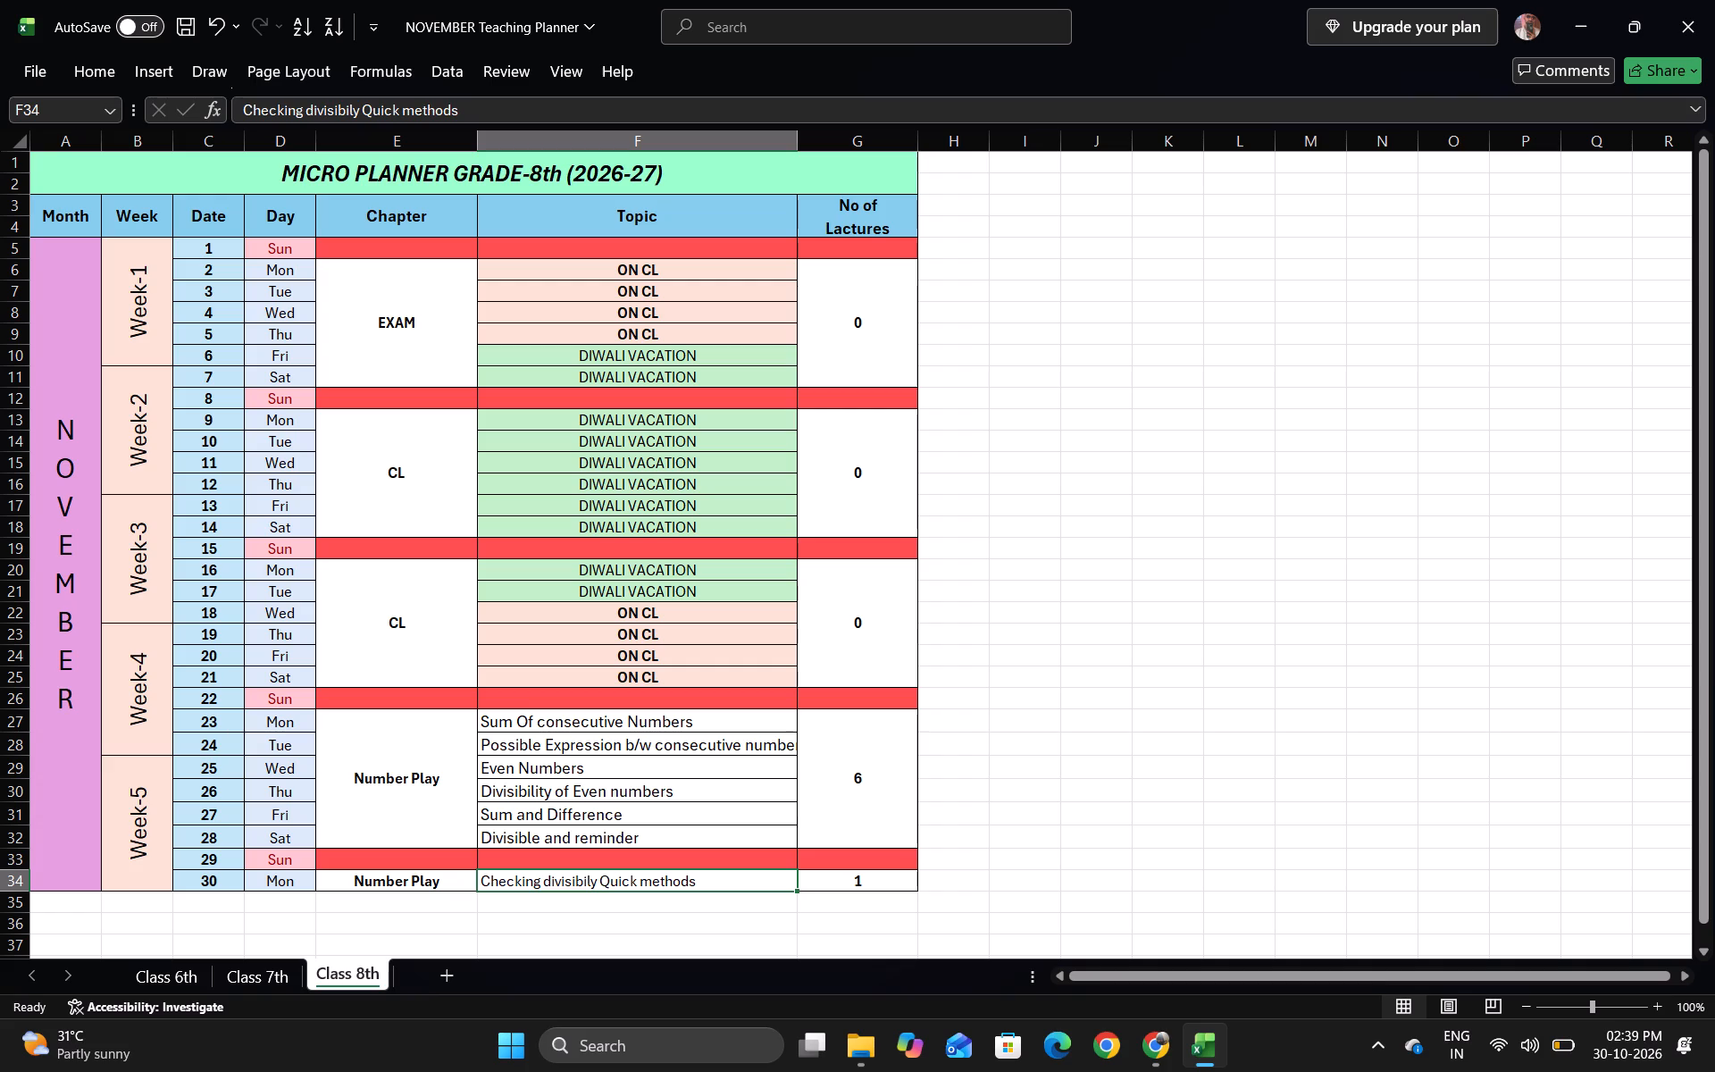
click(109, 85)
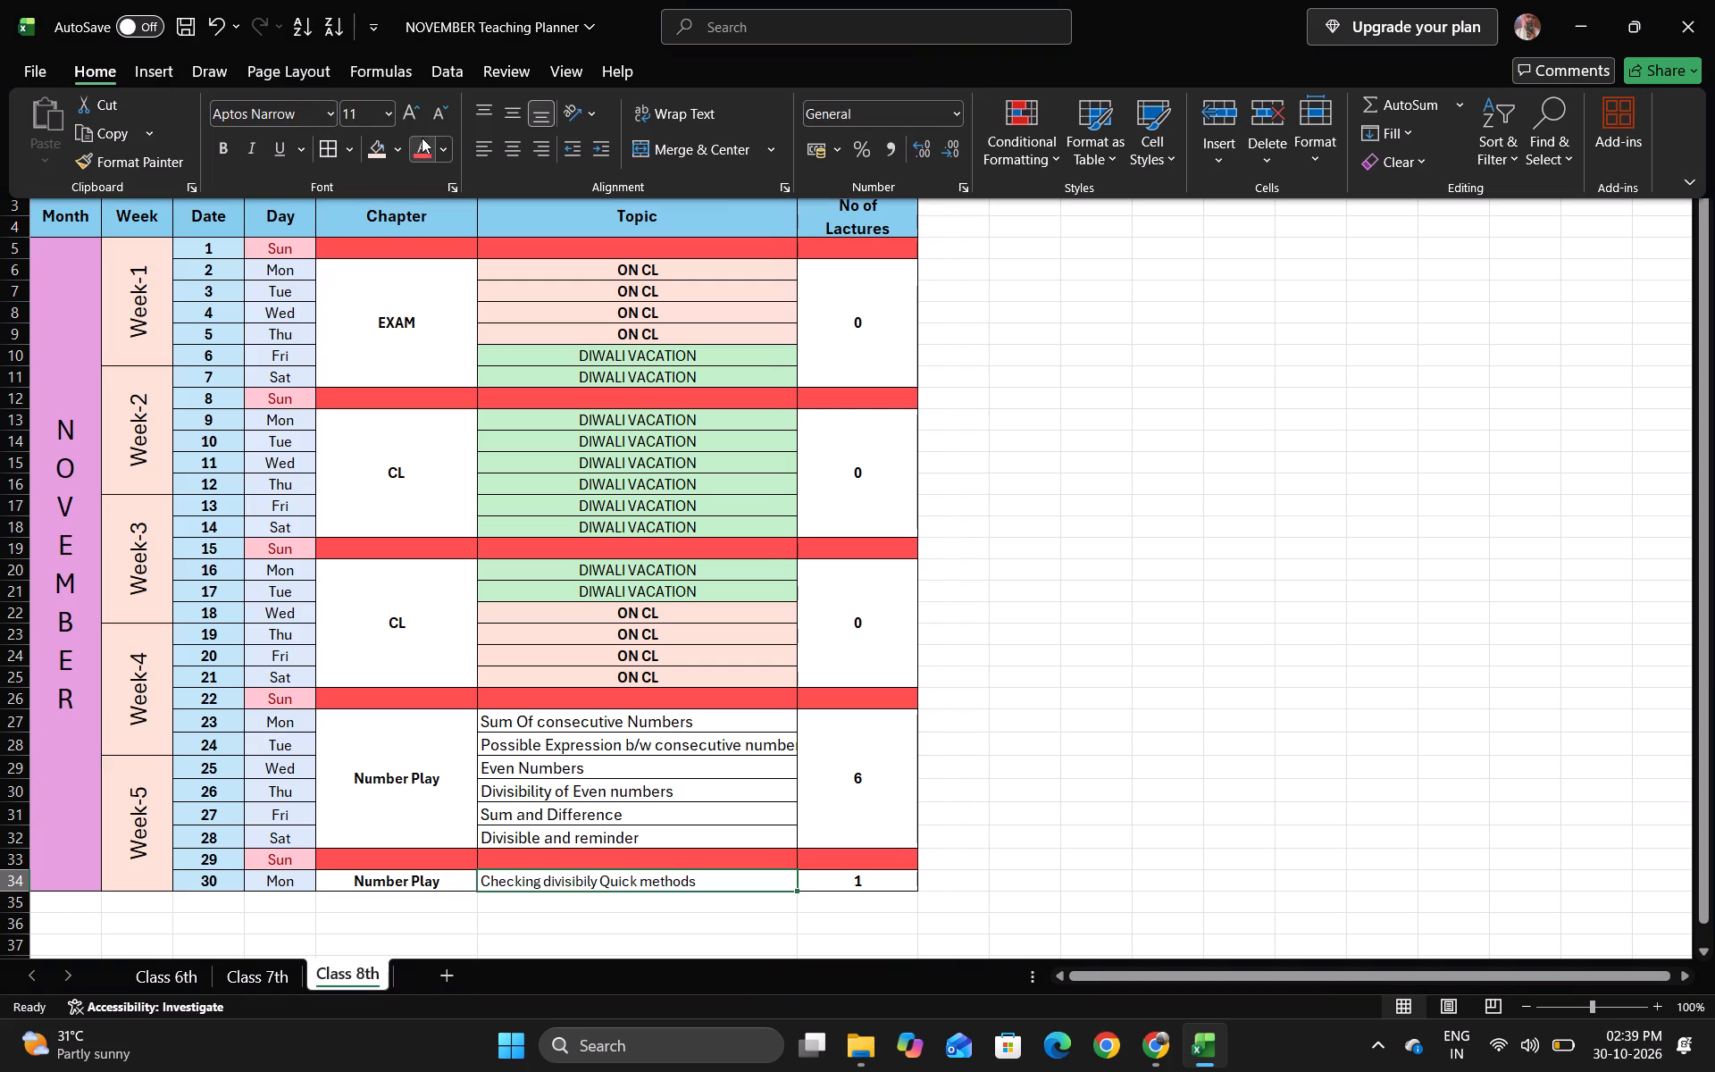
click(420, 113)
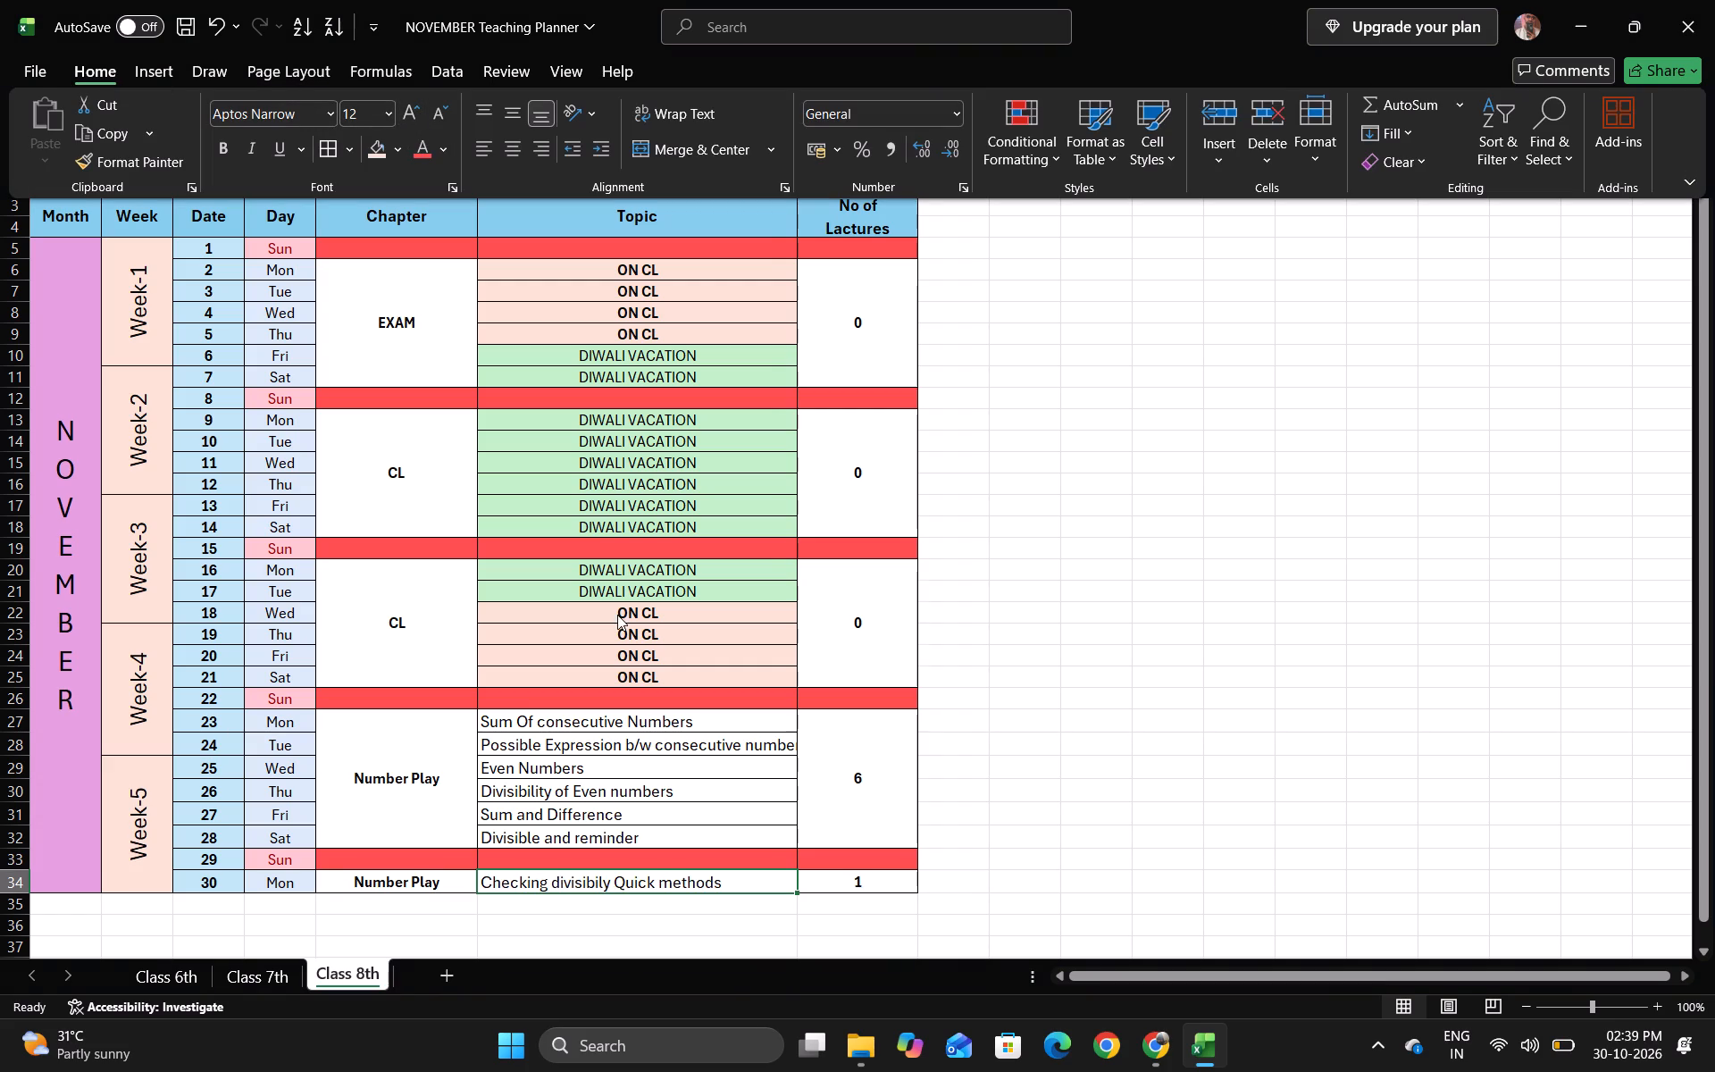
click(565, 778)
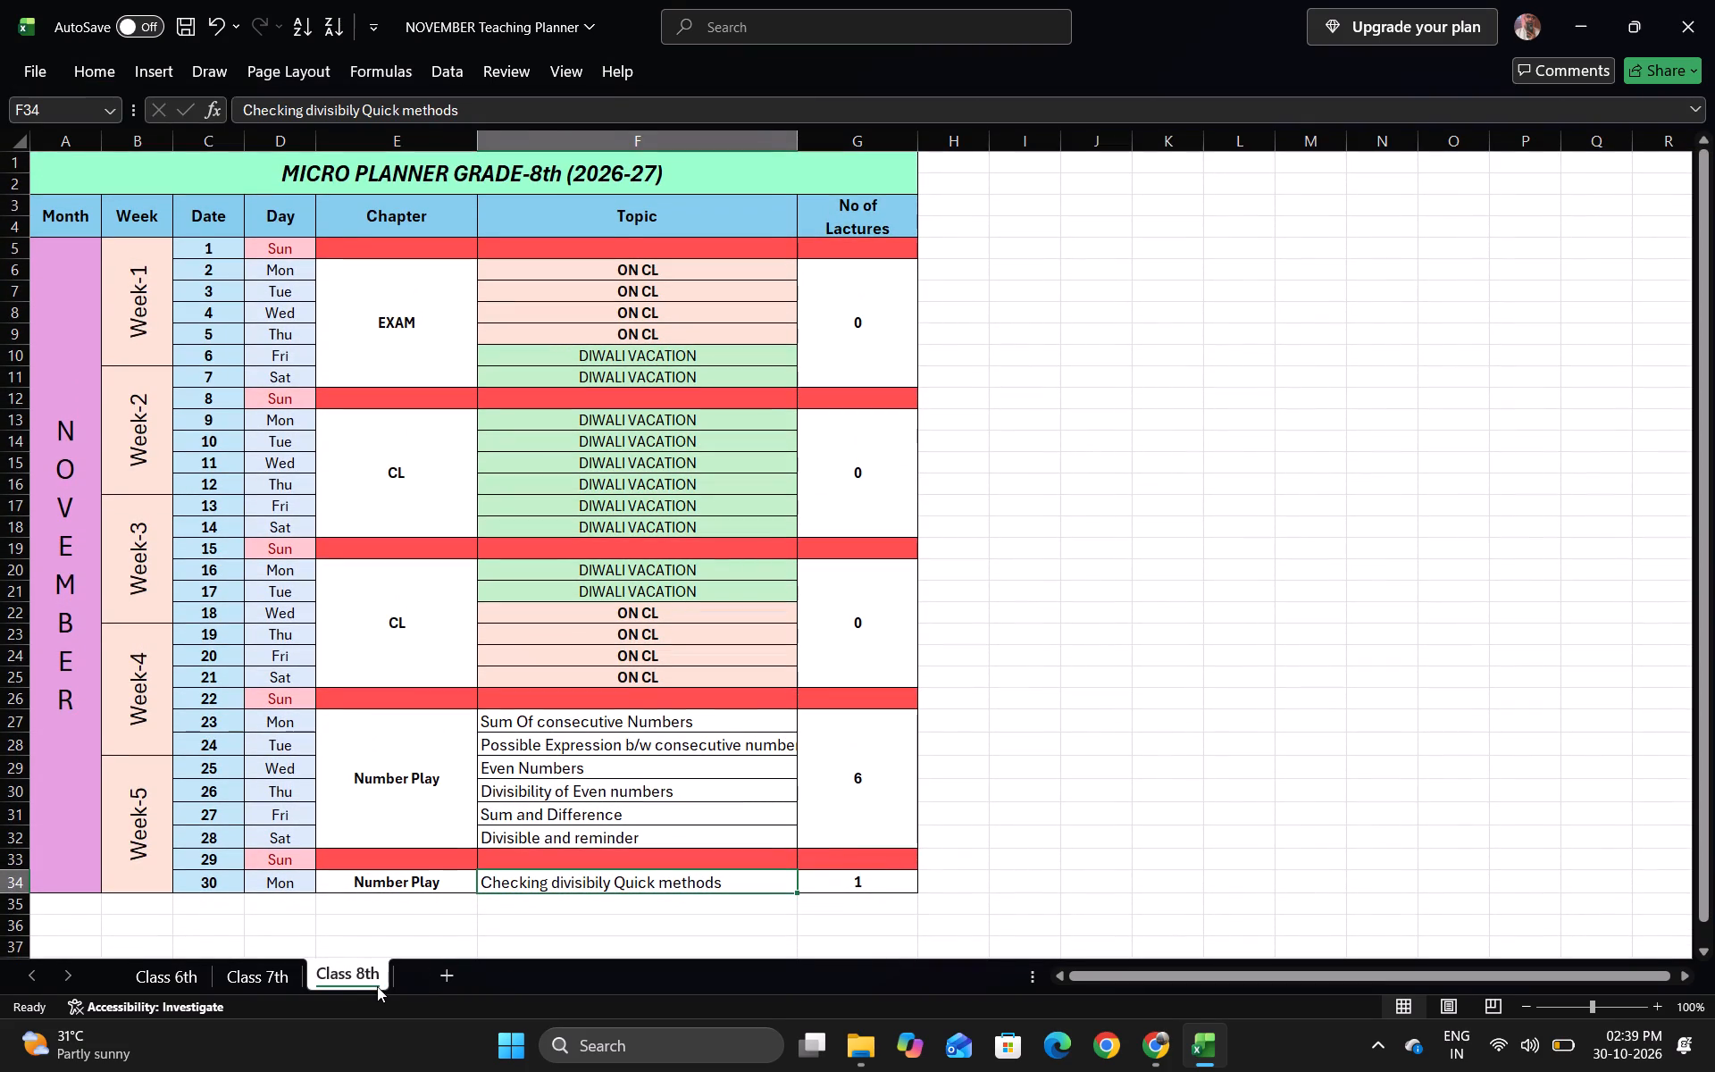
Increase the font size of the Class 7th topics for 23–30 November to 12.
click(269, 969)
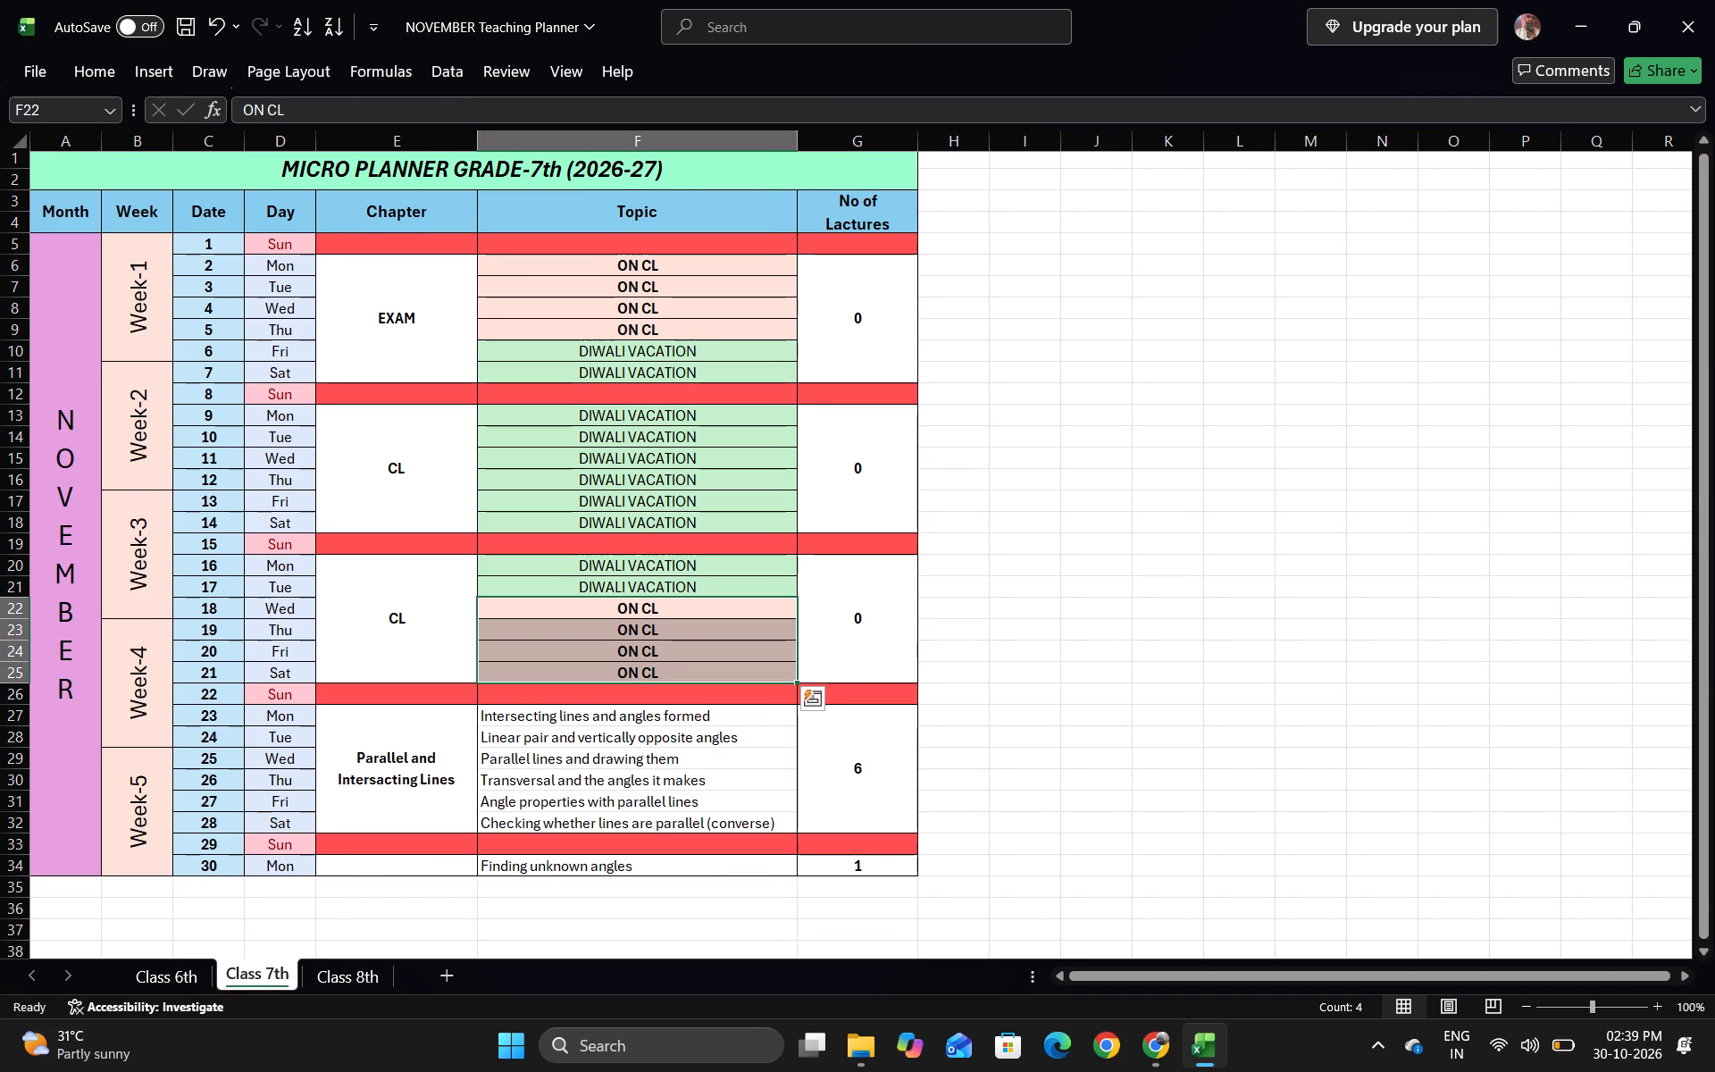
drag(492, 720, 539, 859)
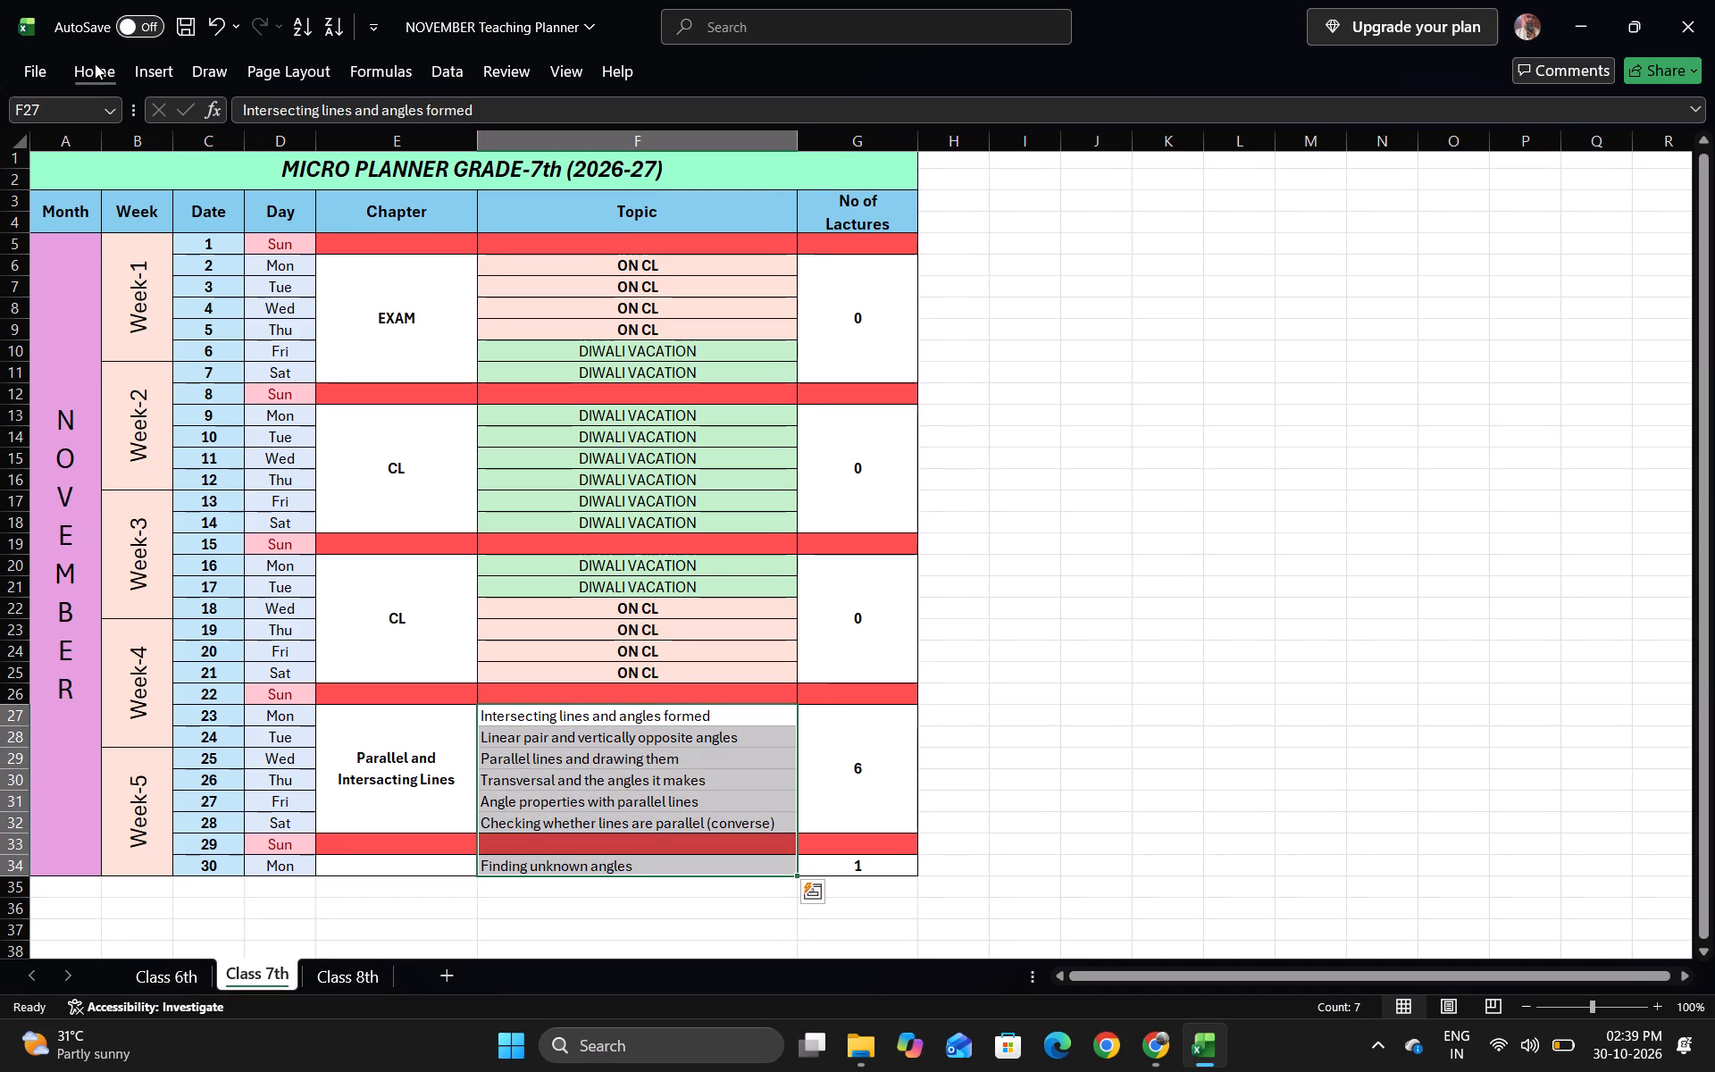
click(95, 63)
click(411, 116)
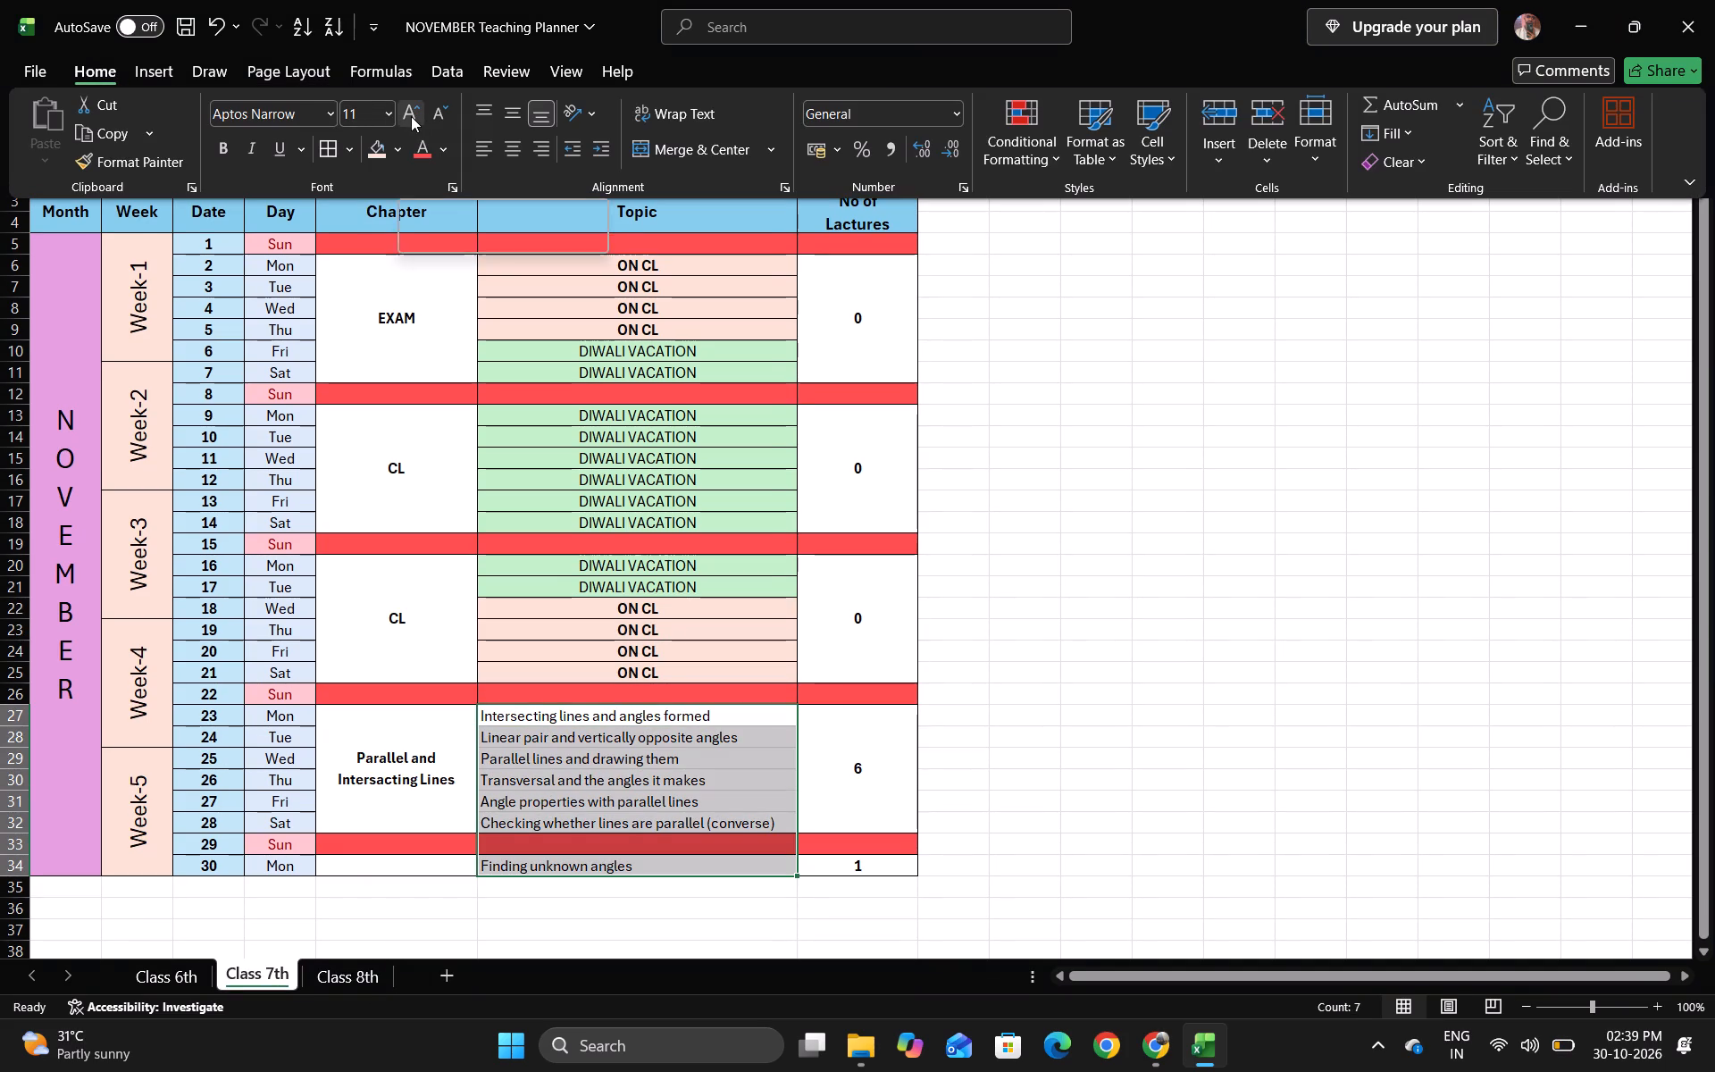
Increase the font size of the Class 6th topics for 23–30 November to 12.
click(176, 969)
click(163, 981)
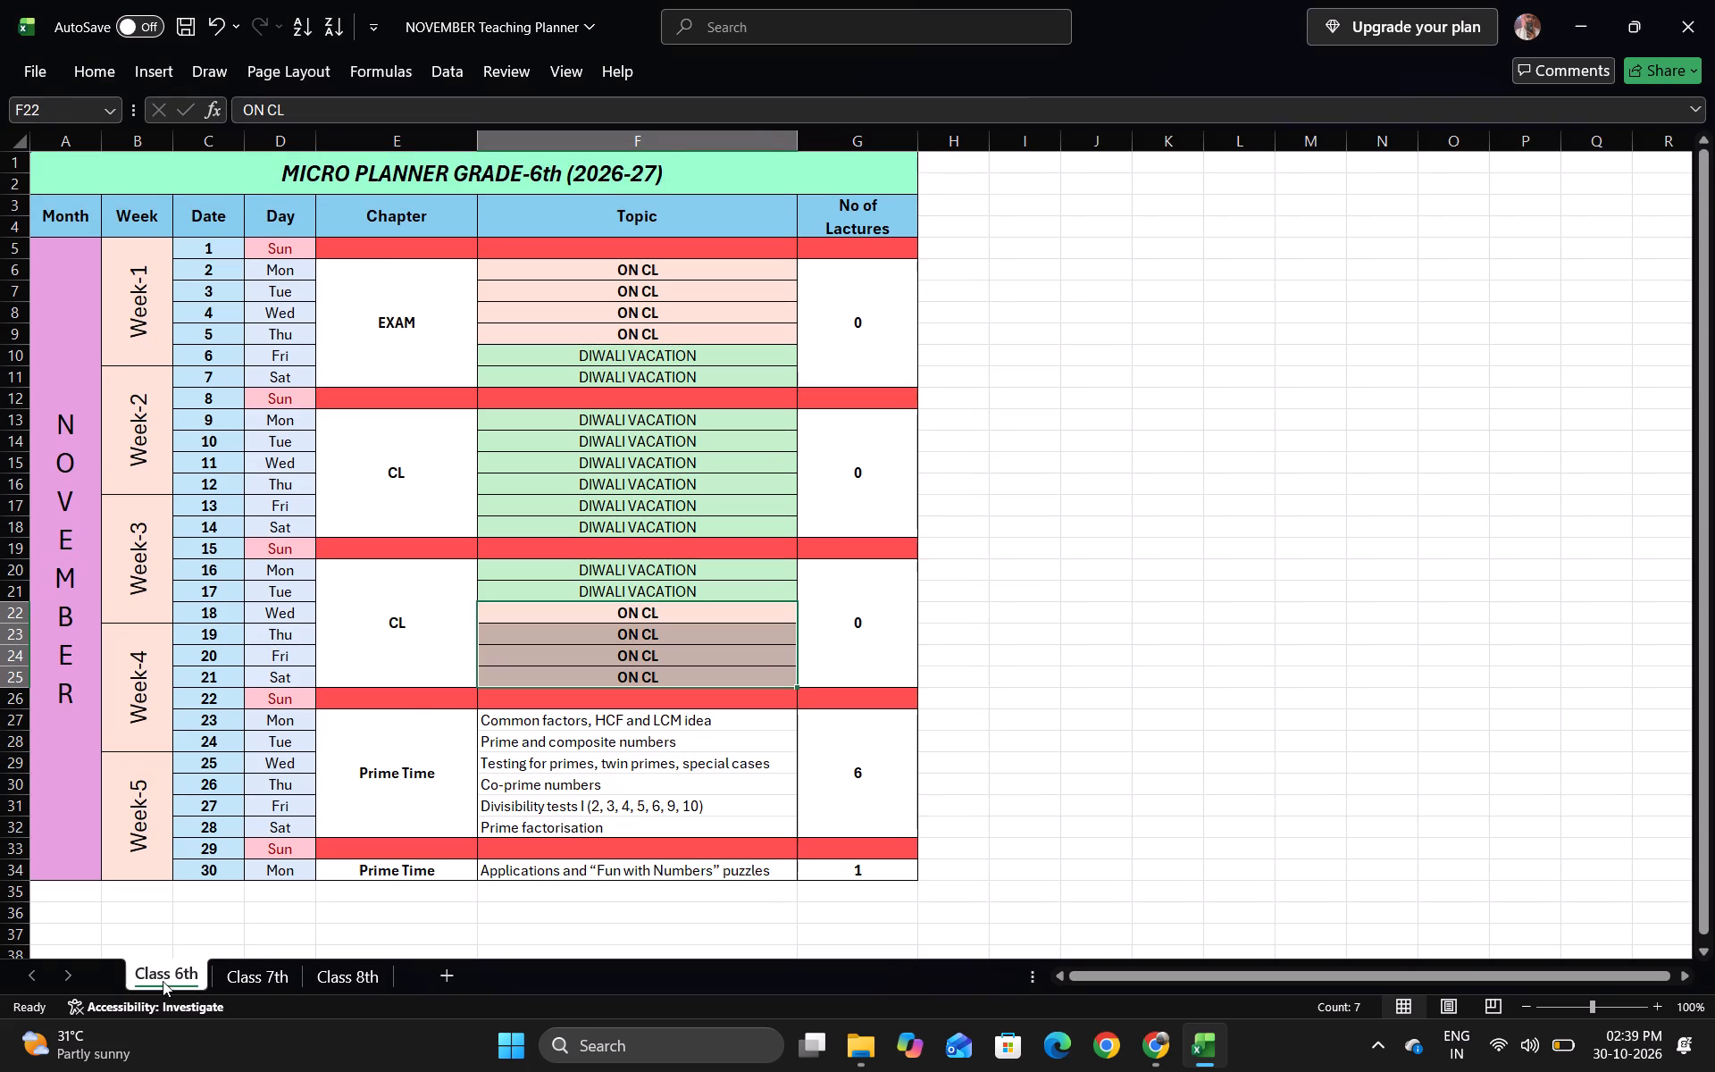
drag(498, 726, 531, 820)
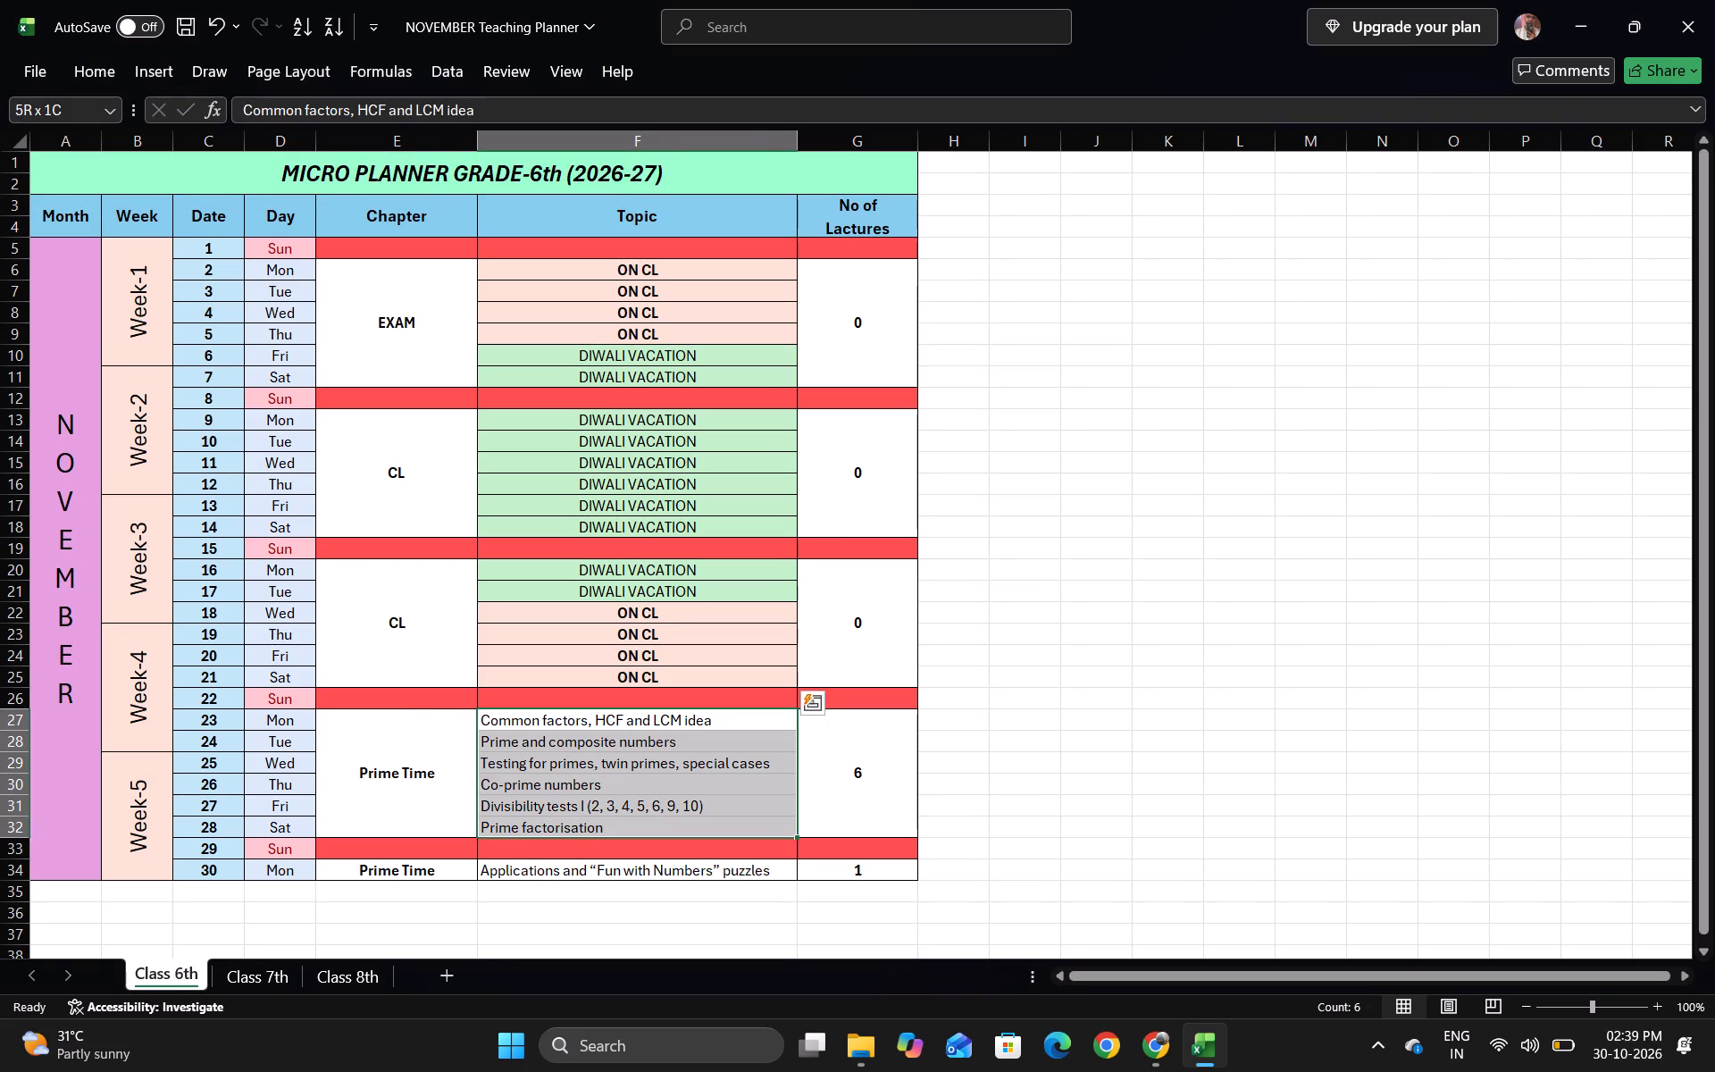
drag(531, 820, 560, 866)
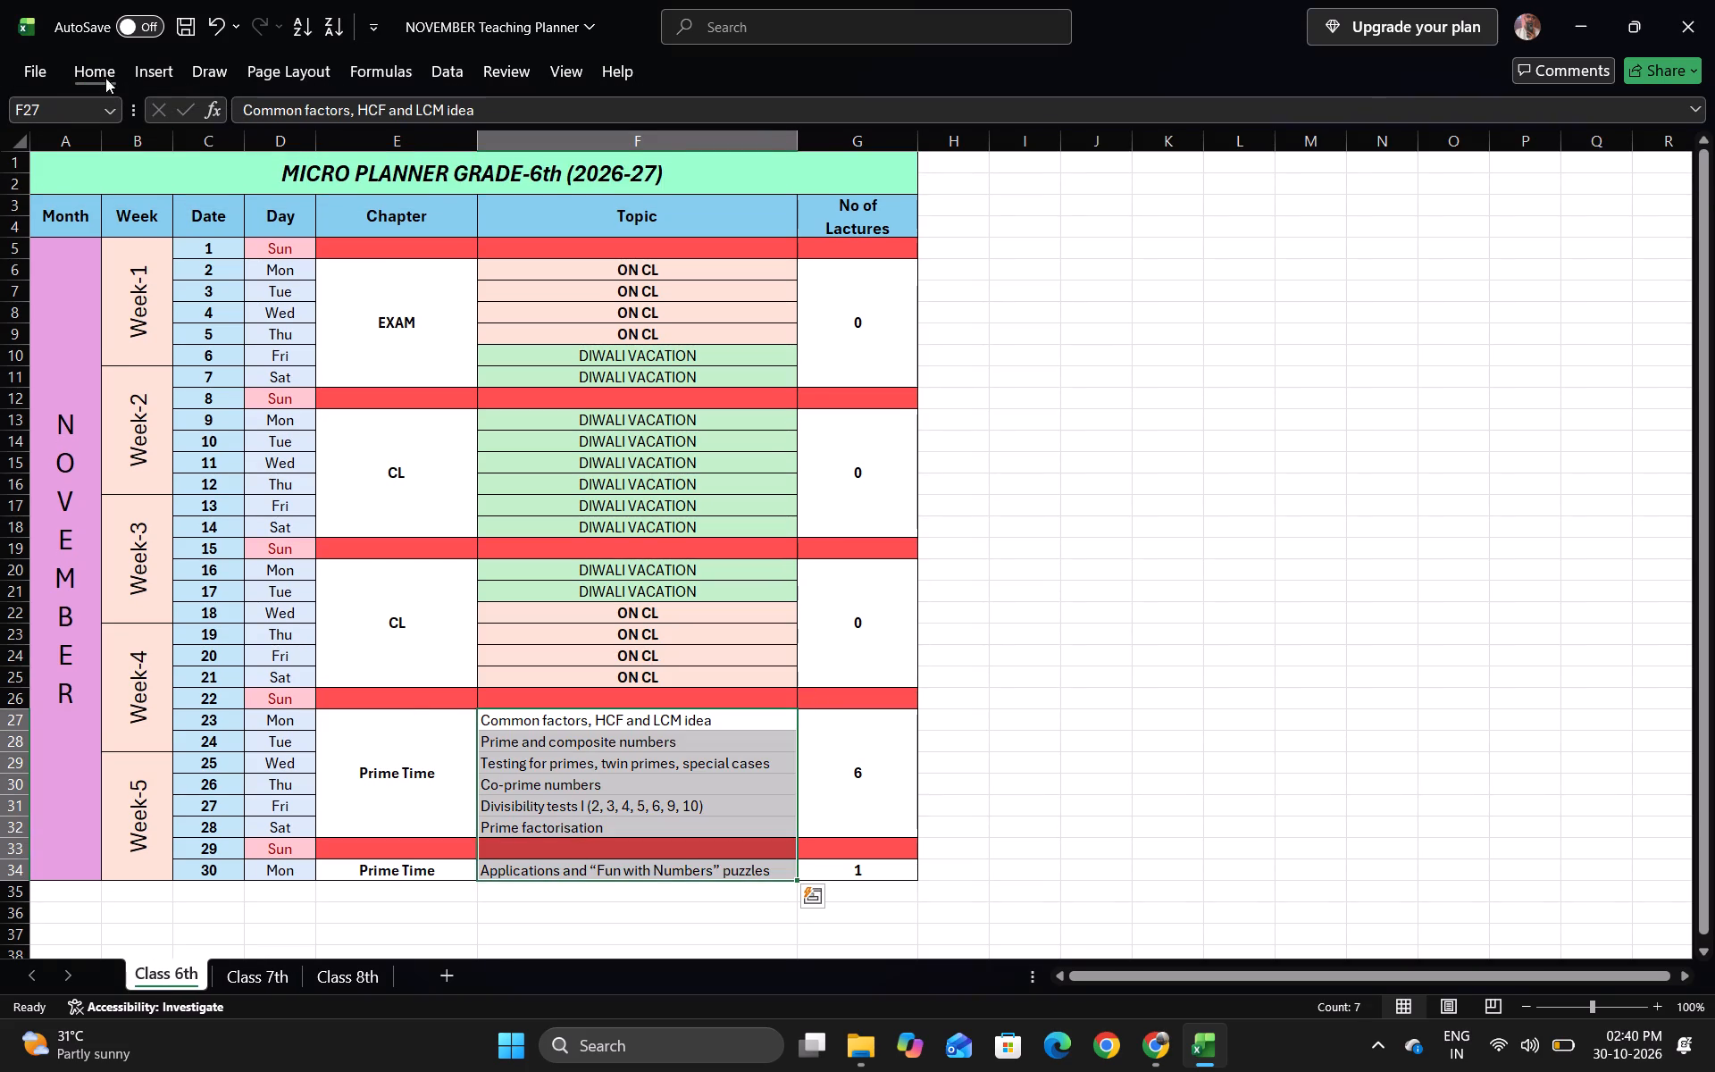
click(103, 70)
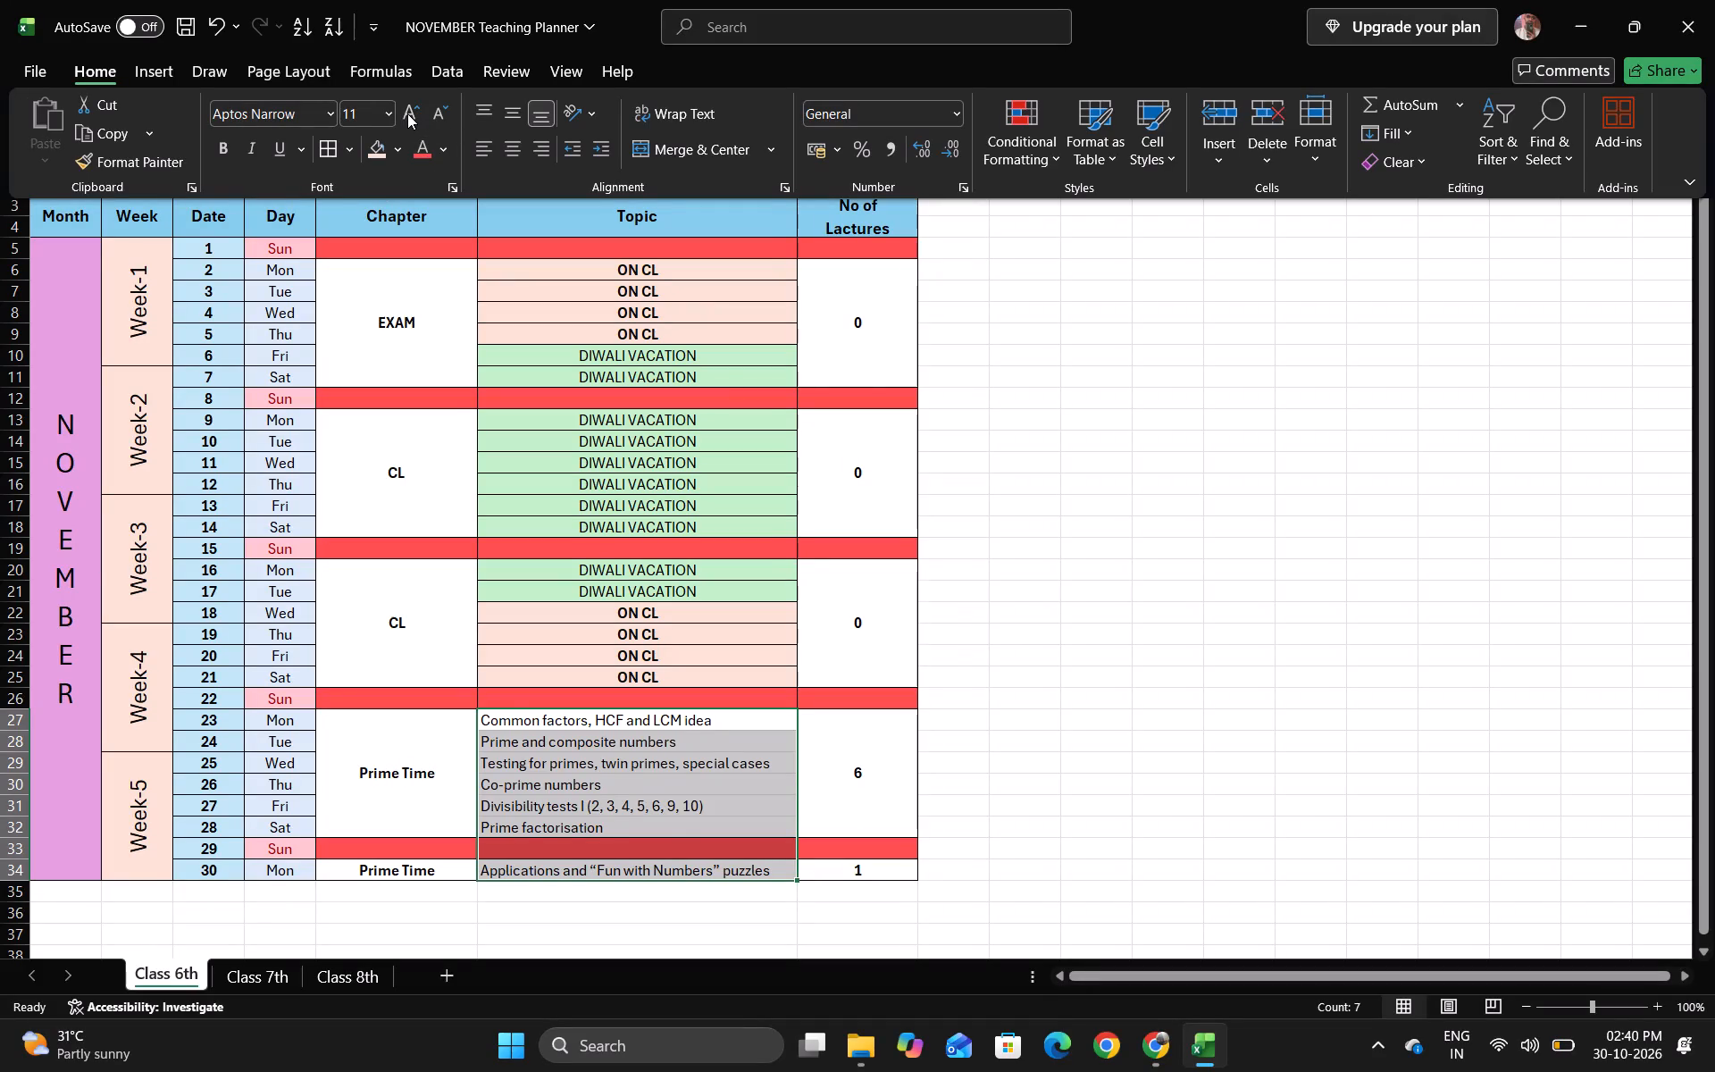
click(407, 113)
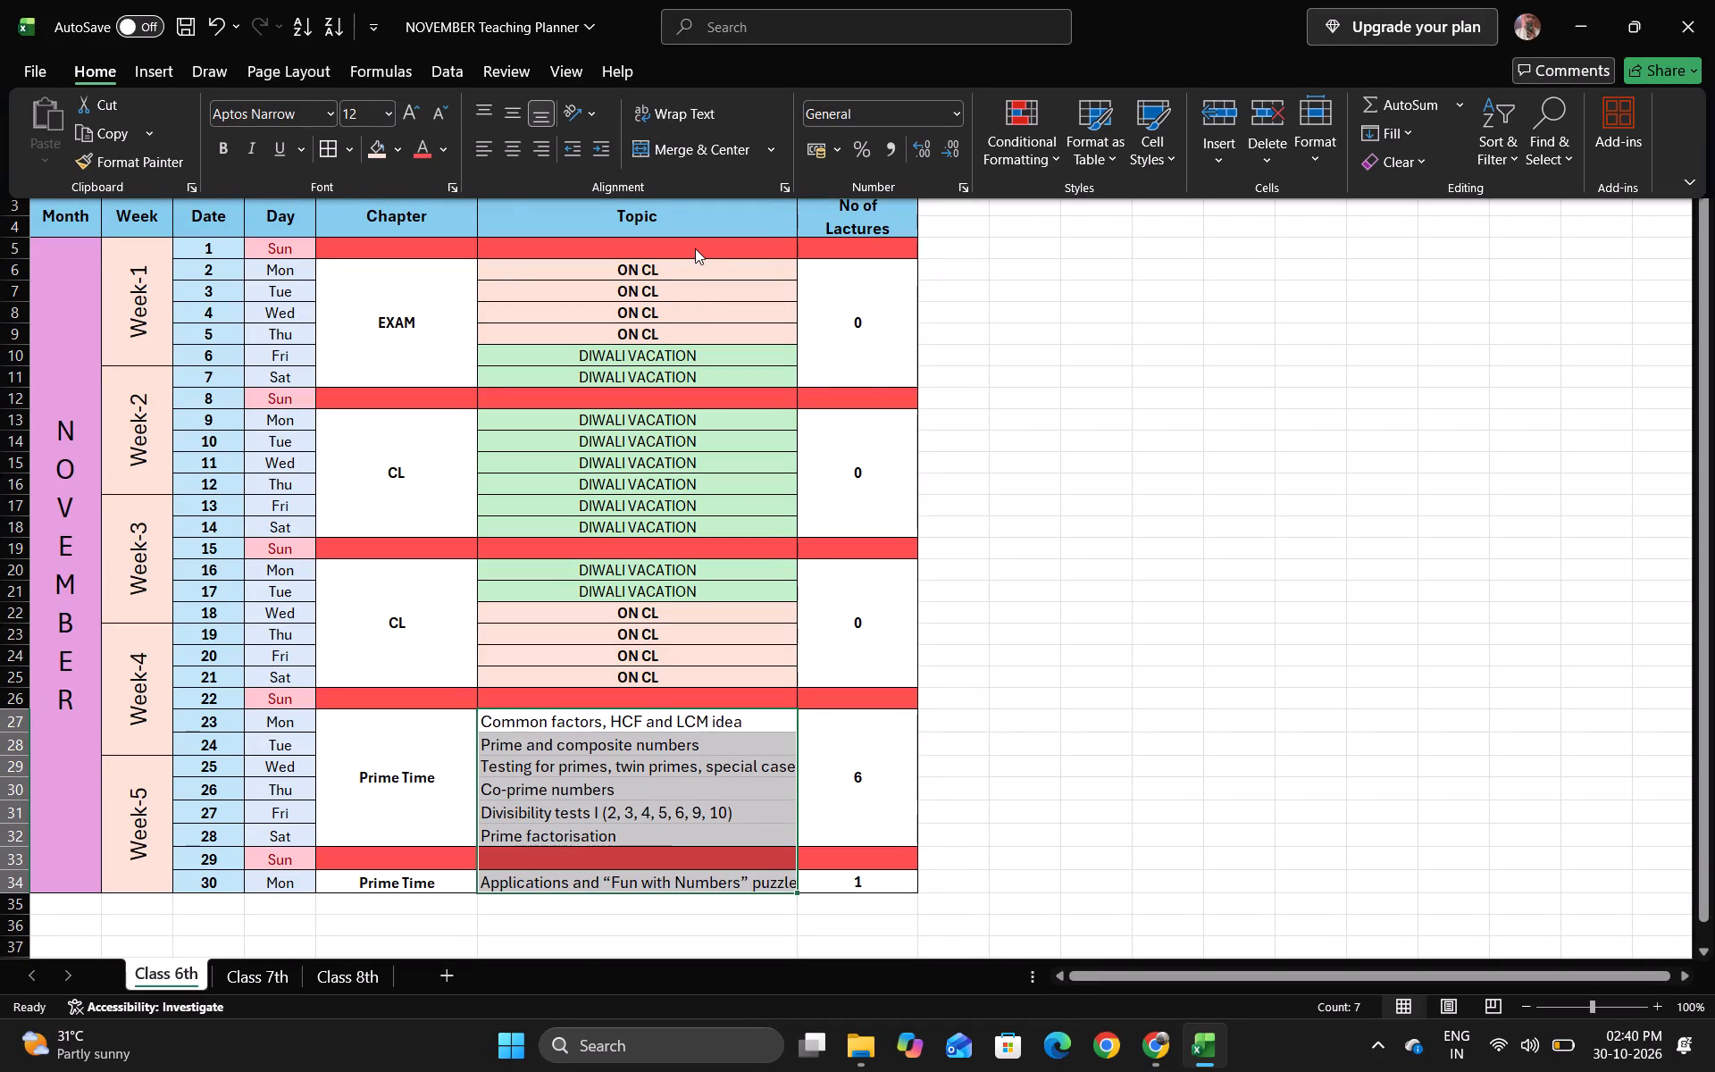
scroll(695, 248, up, 1)
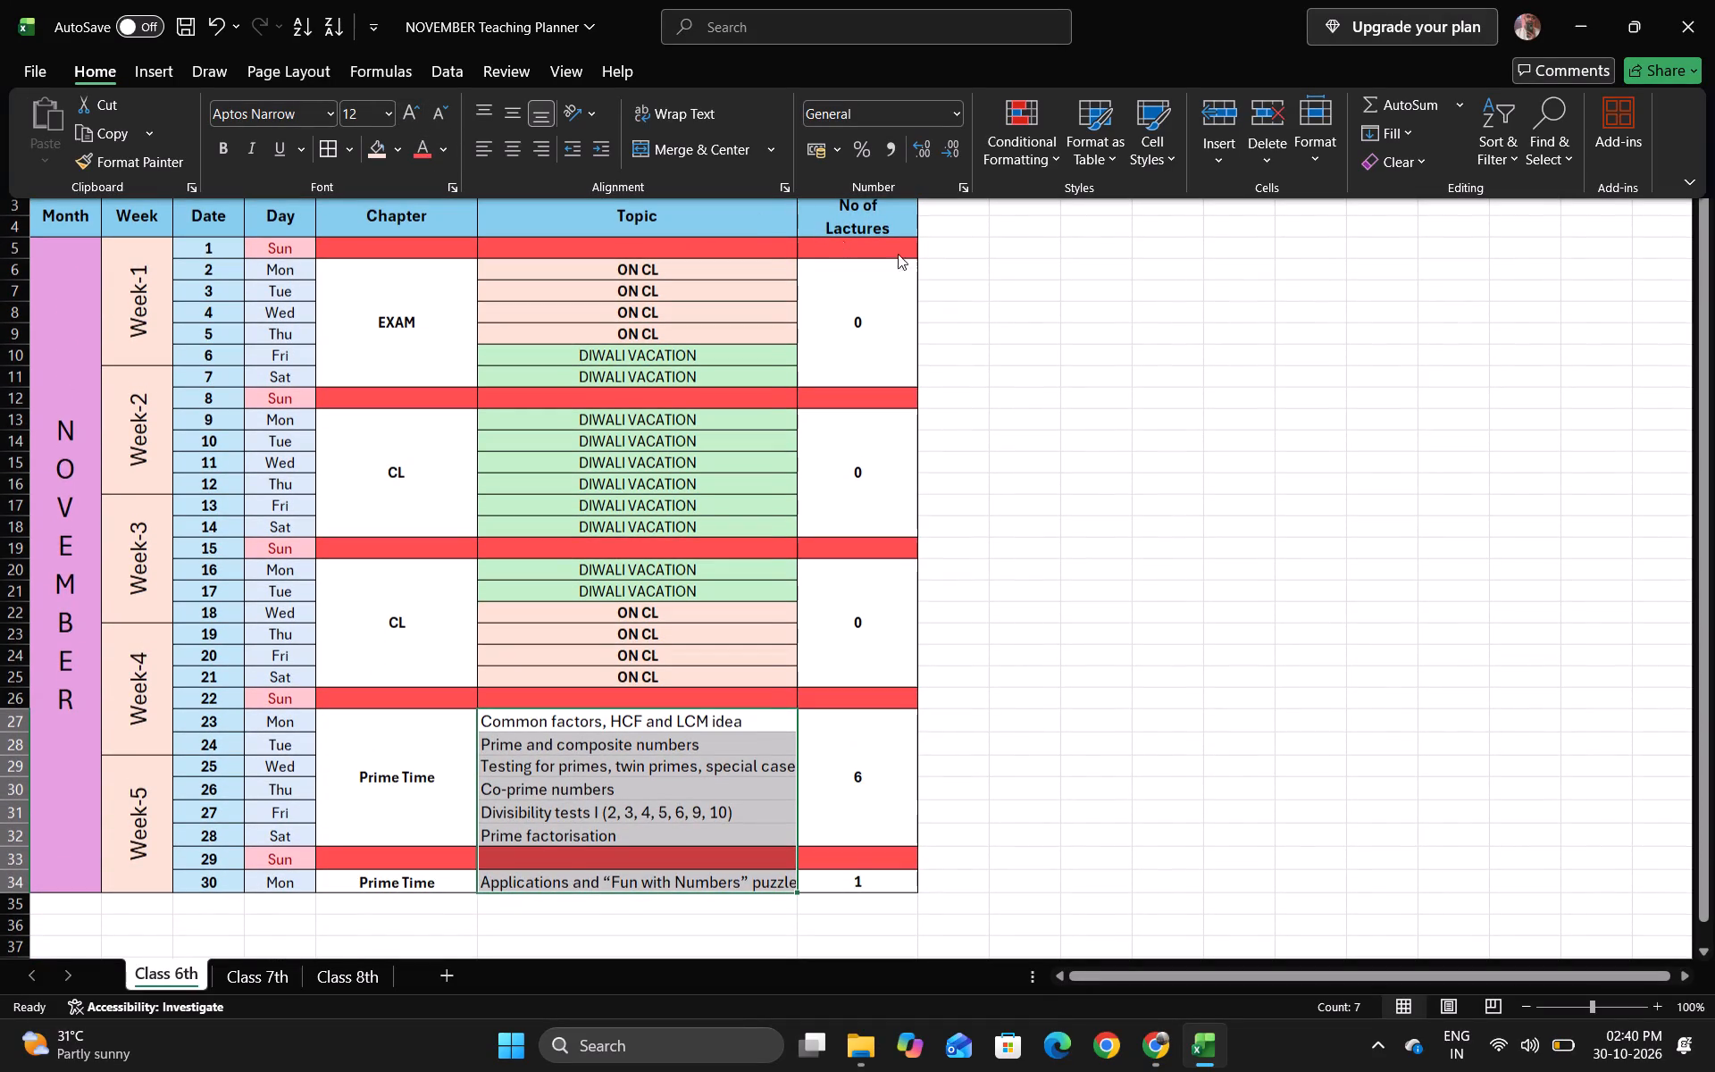
click(984, 272)
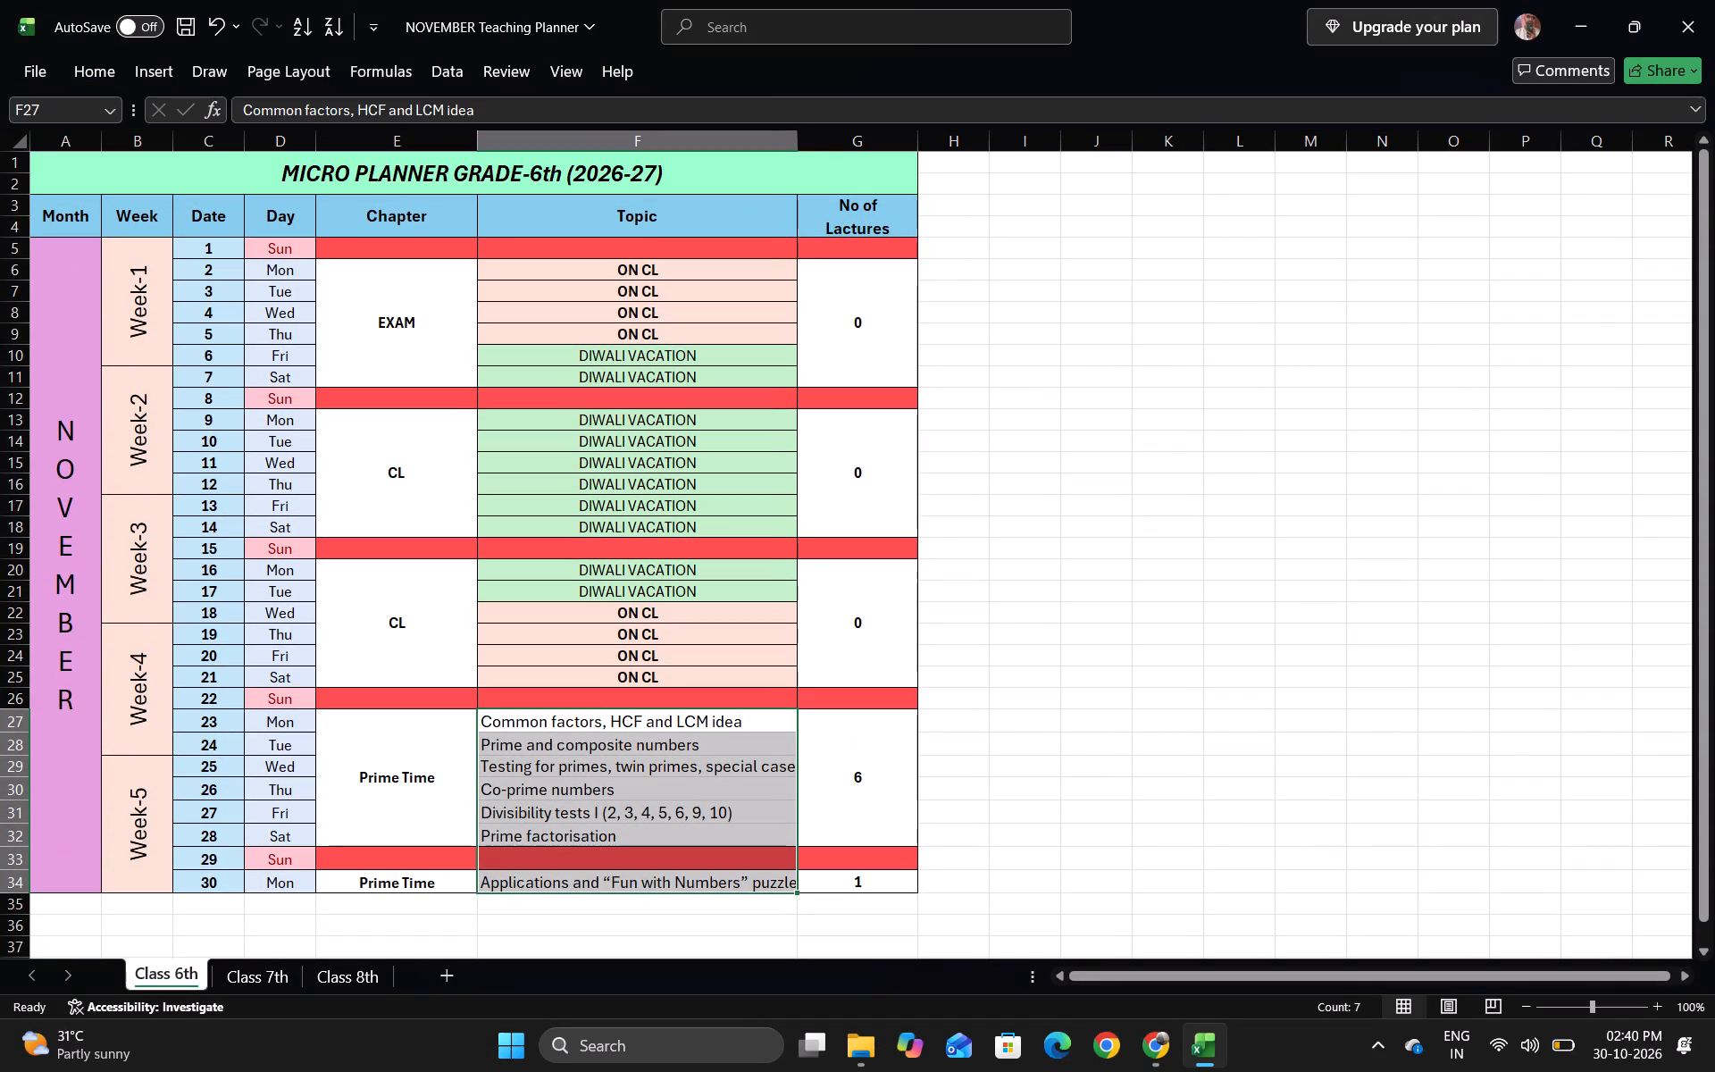
Widen the Topic column in the Class 6th, Class 7th and Class 8th sheets so the longest topics fit.
drag(799, 139, 826, 139)
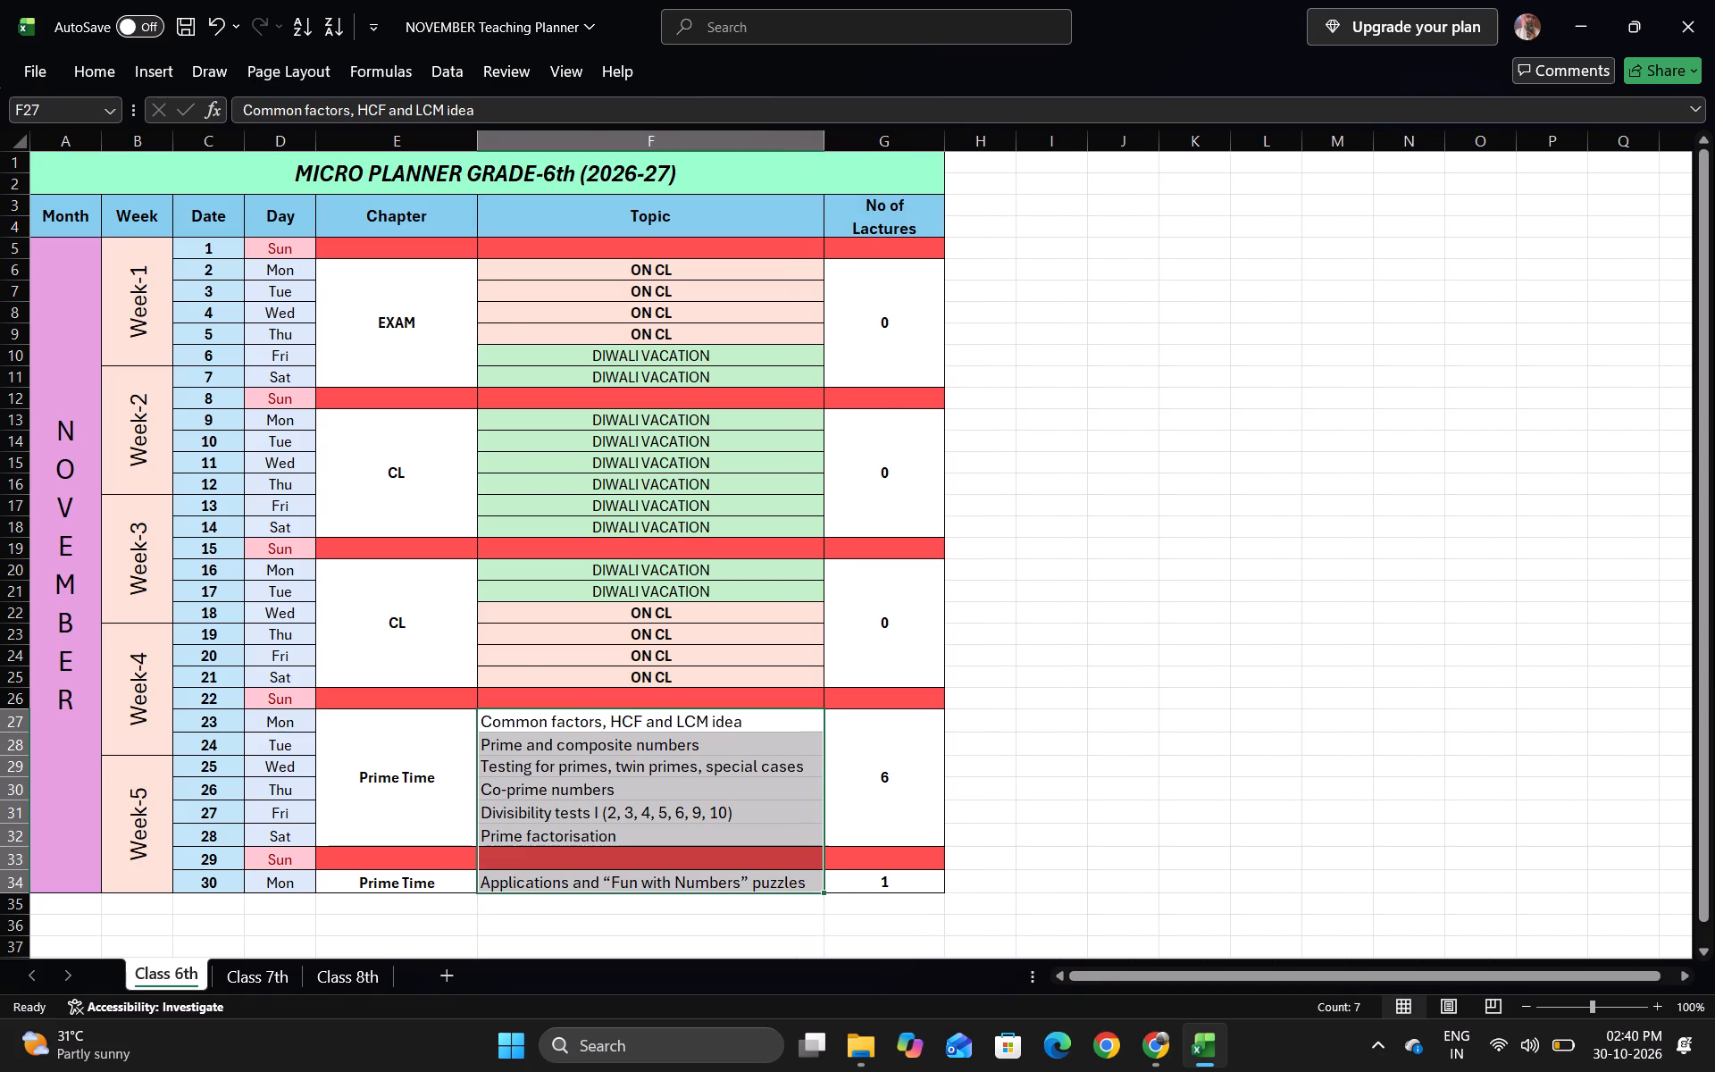
click(271, 976)
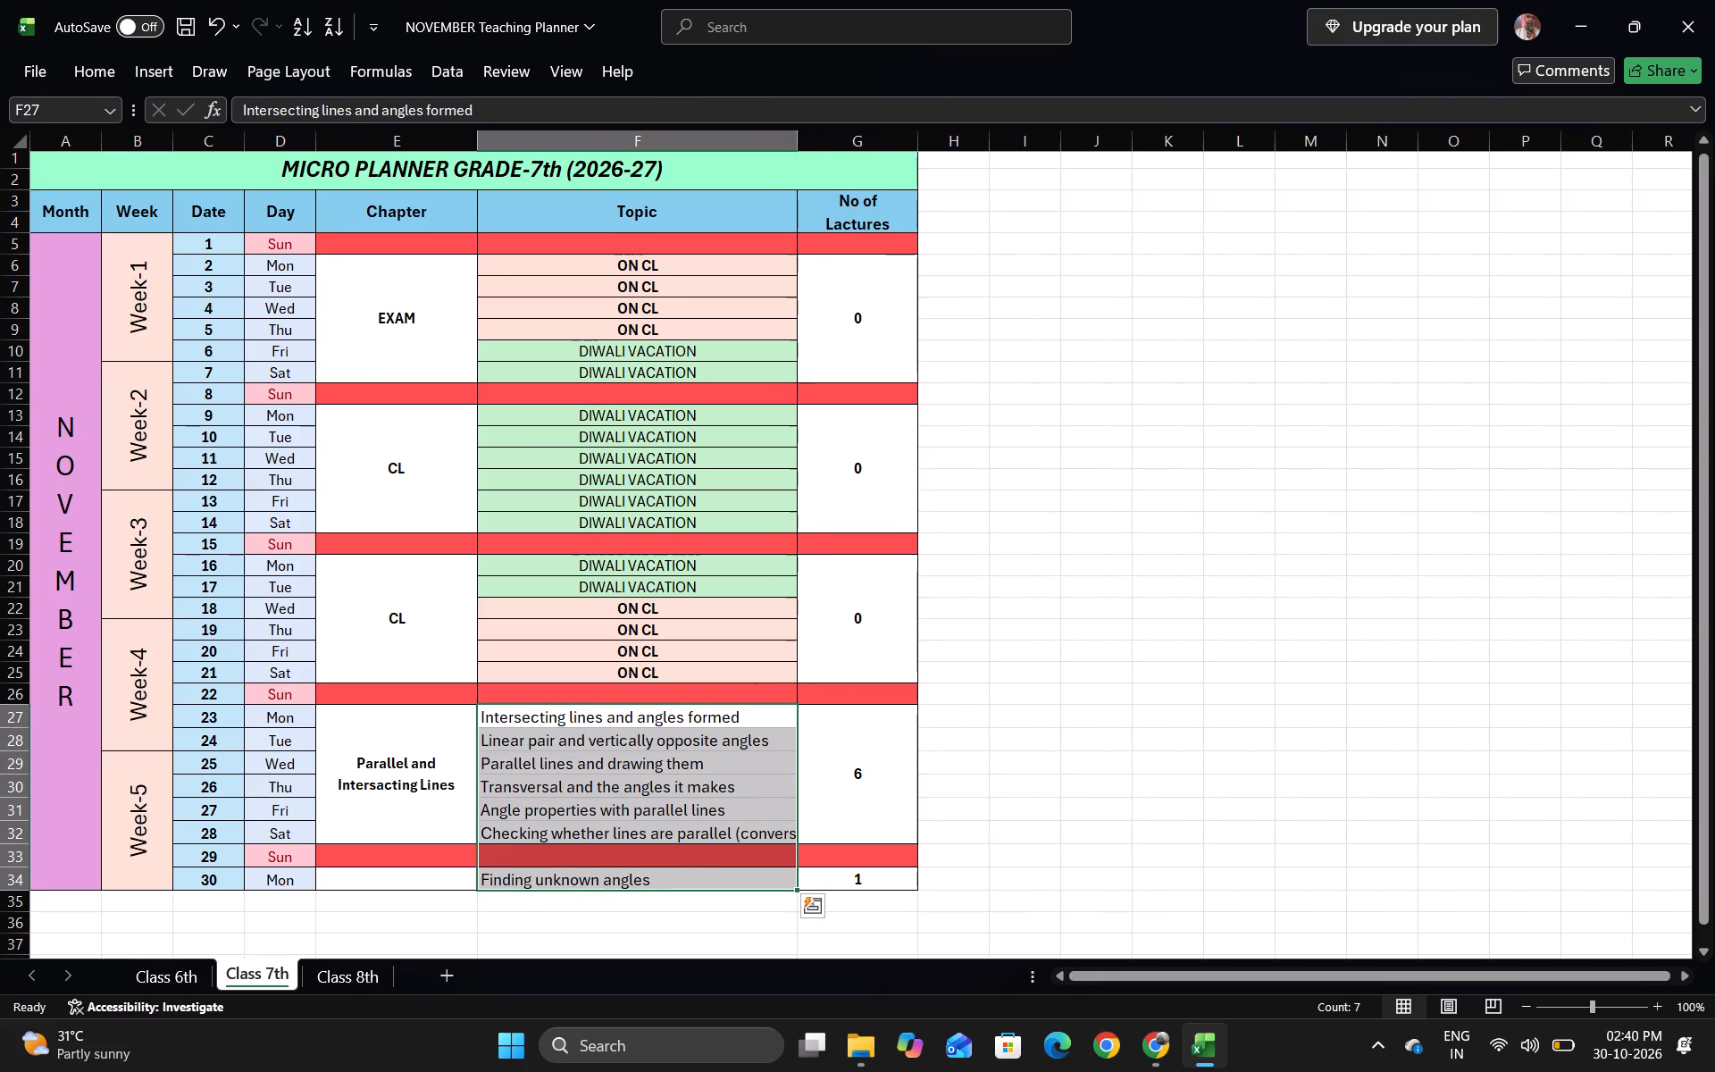
drag(797, 146, 825, 149)
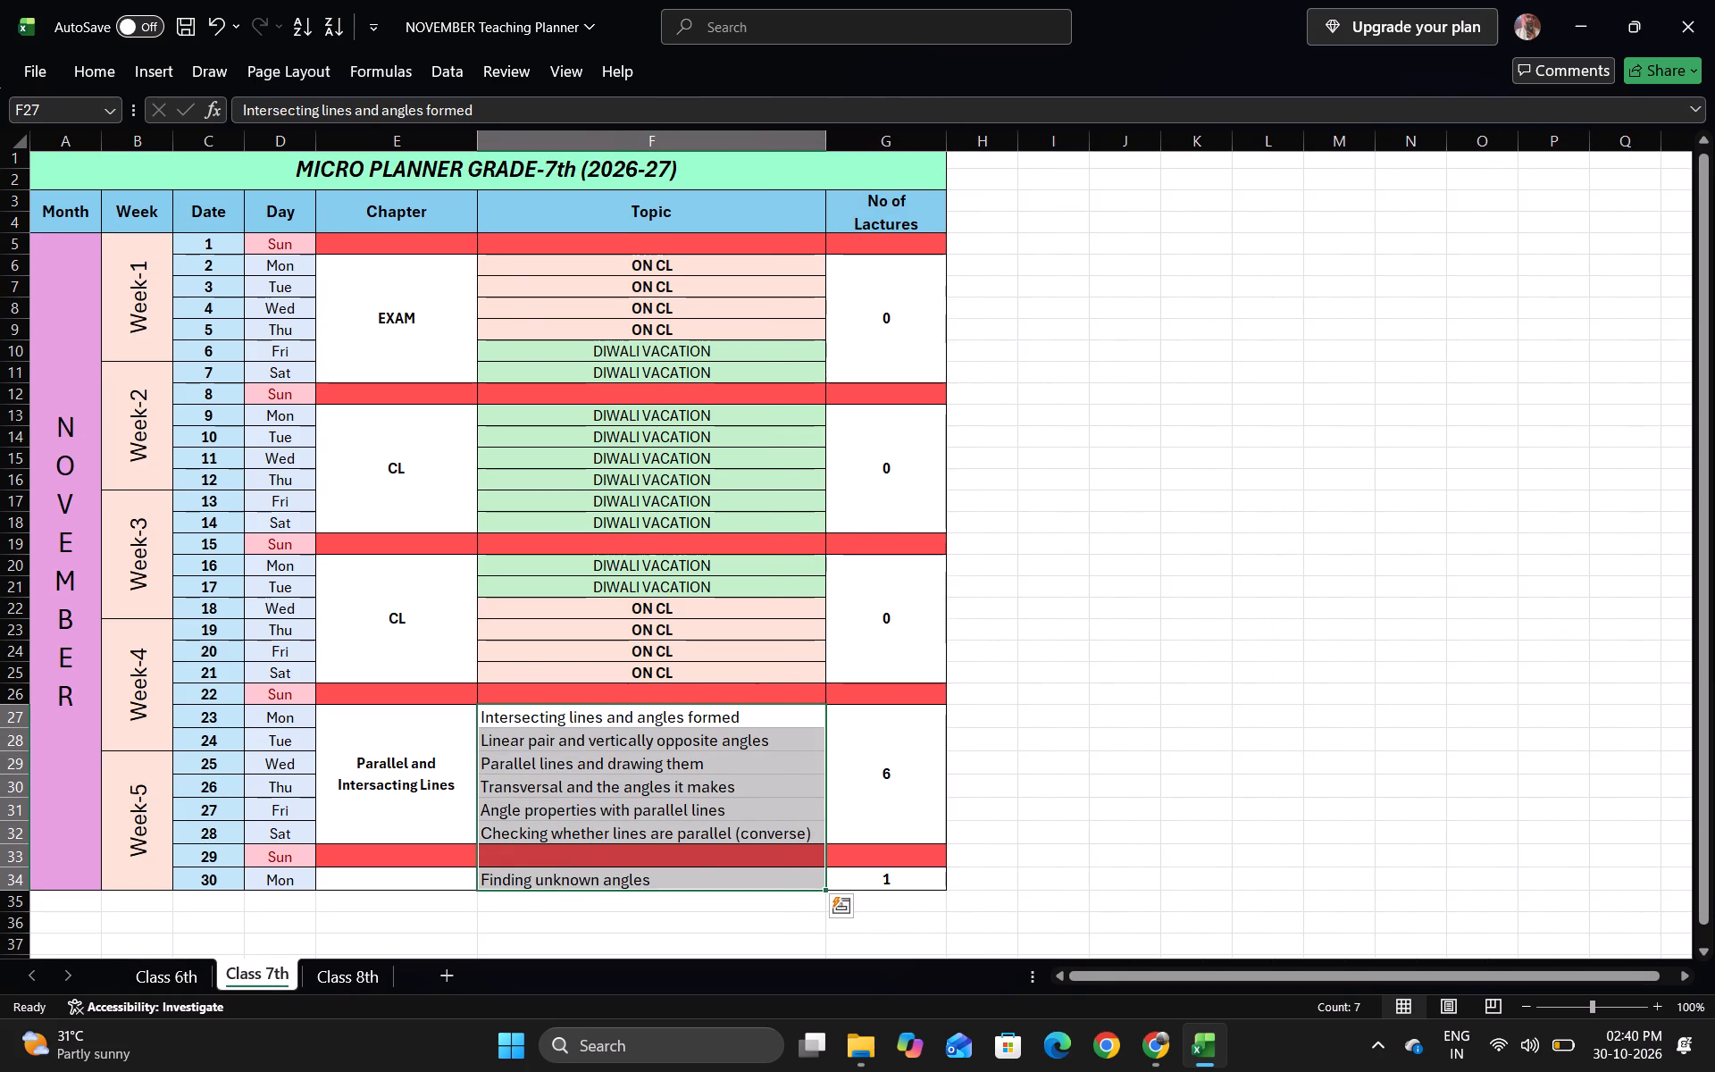
click(357, 975)
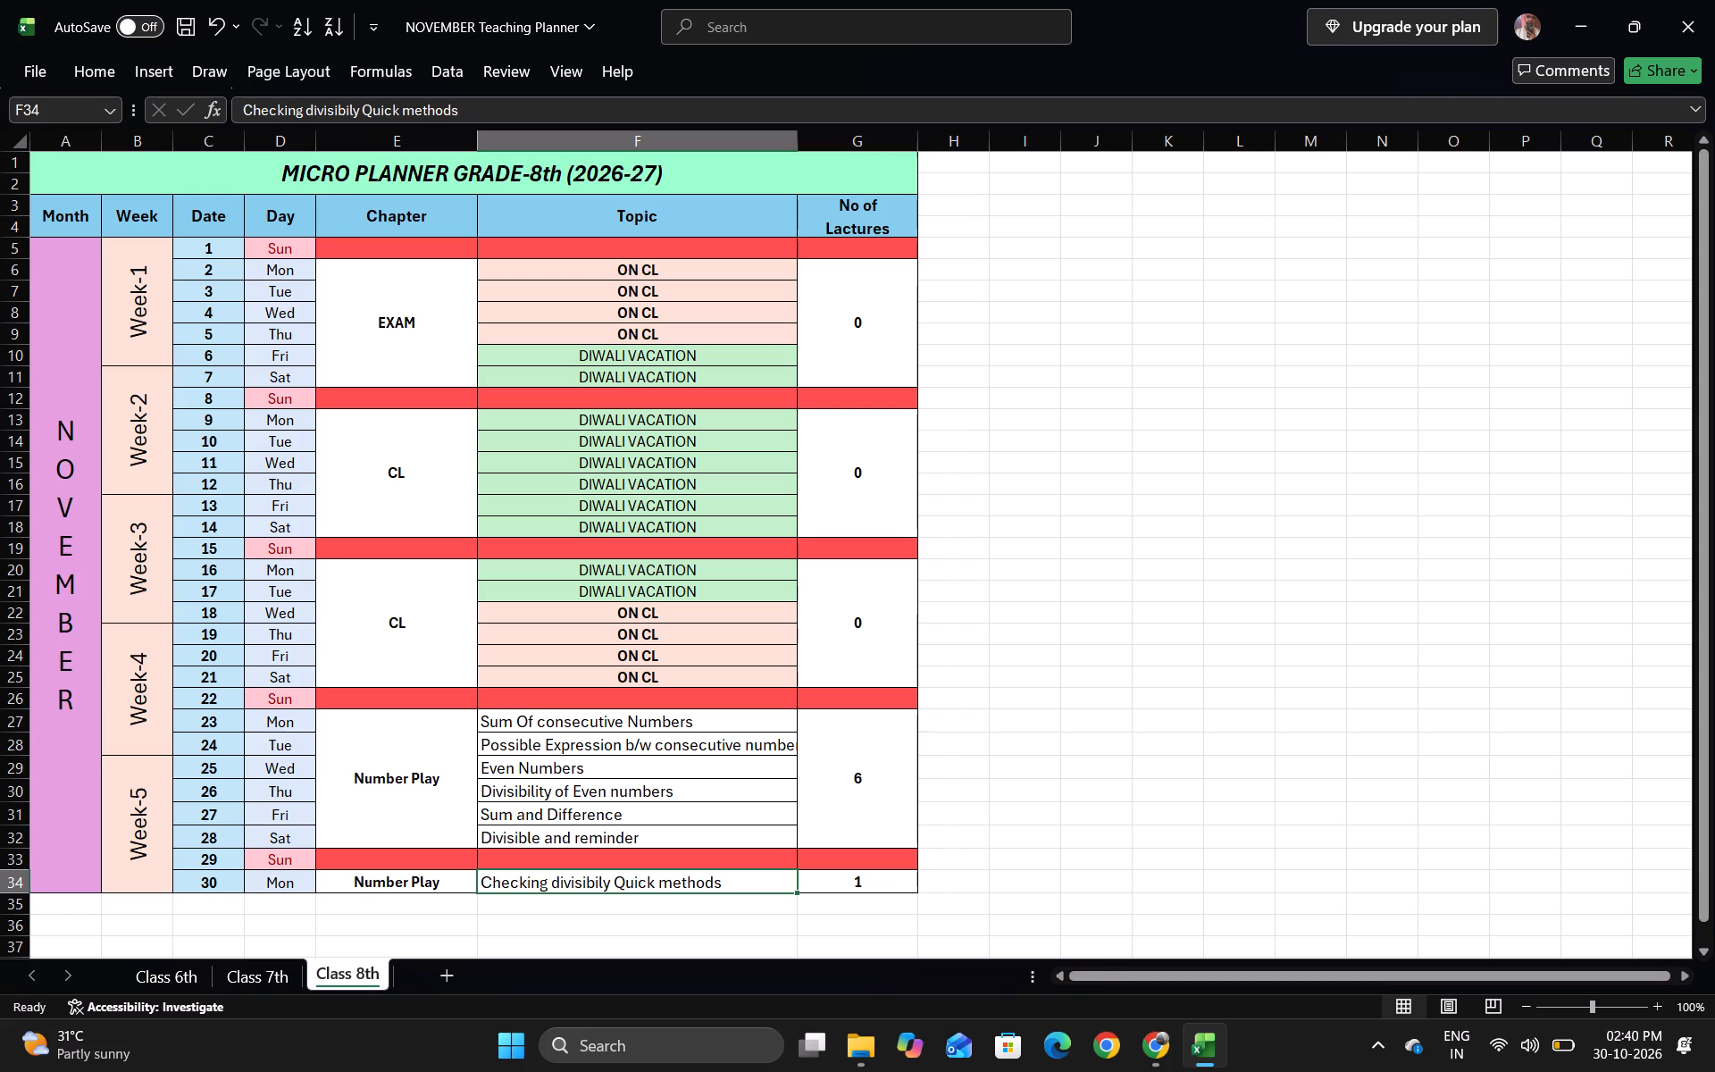
drag(798, 138, 839, 138)
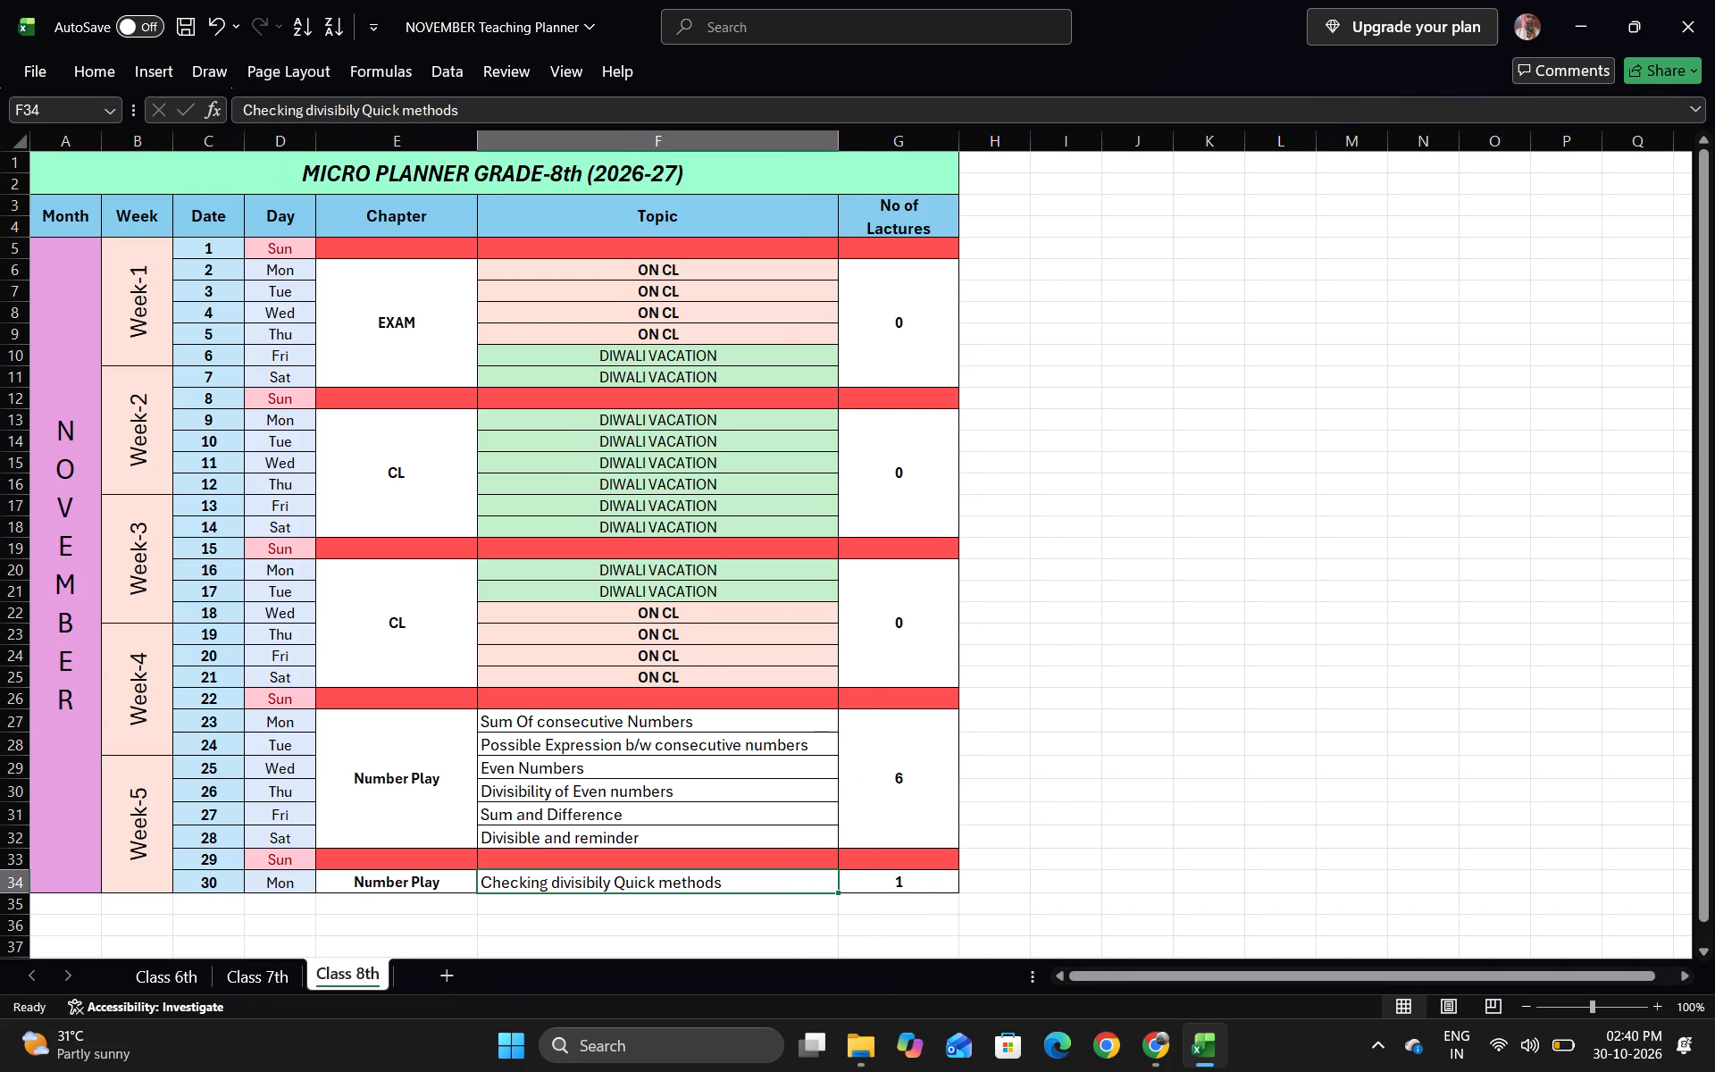
click(672, 668)
scroll(672, 668, up, 1)
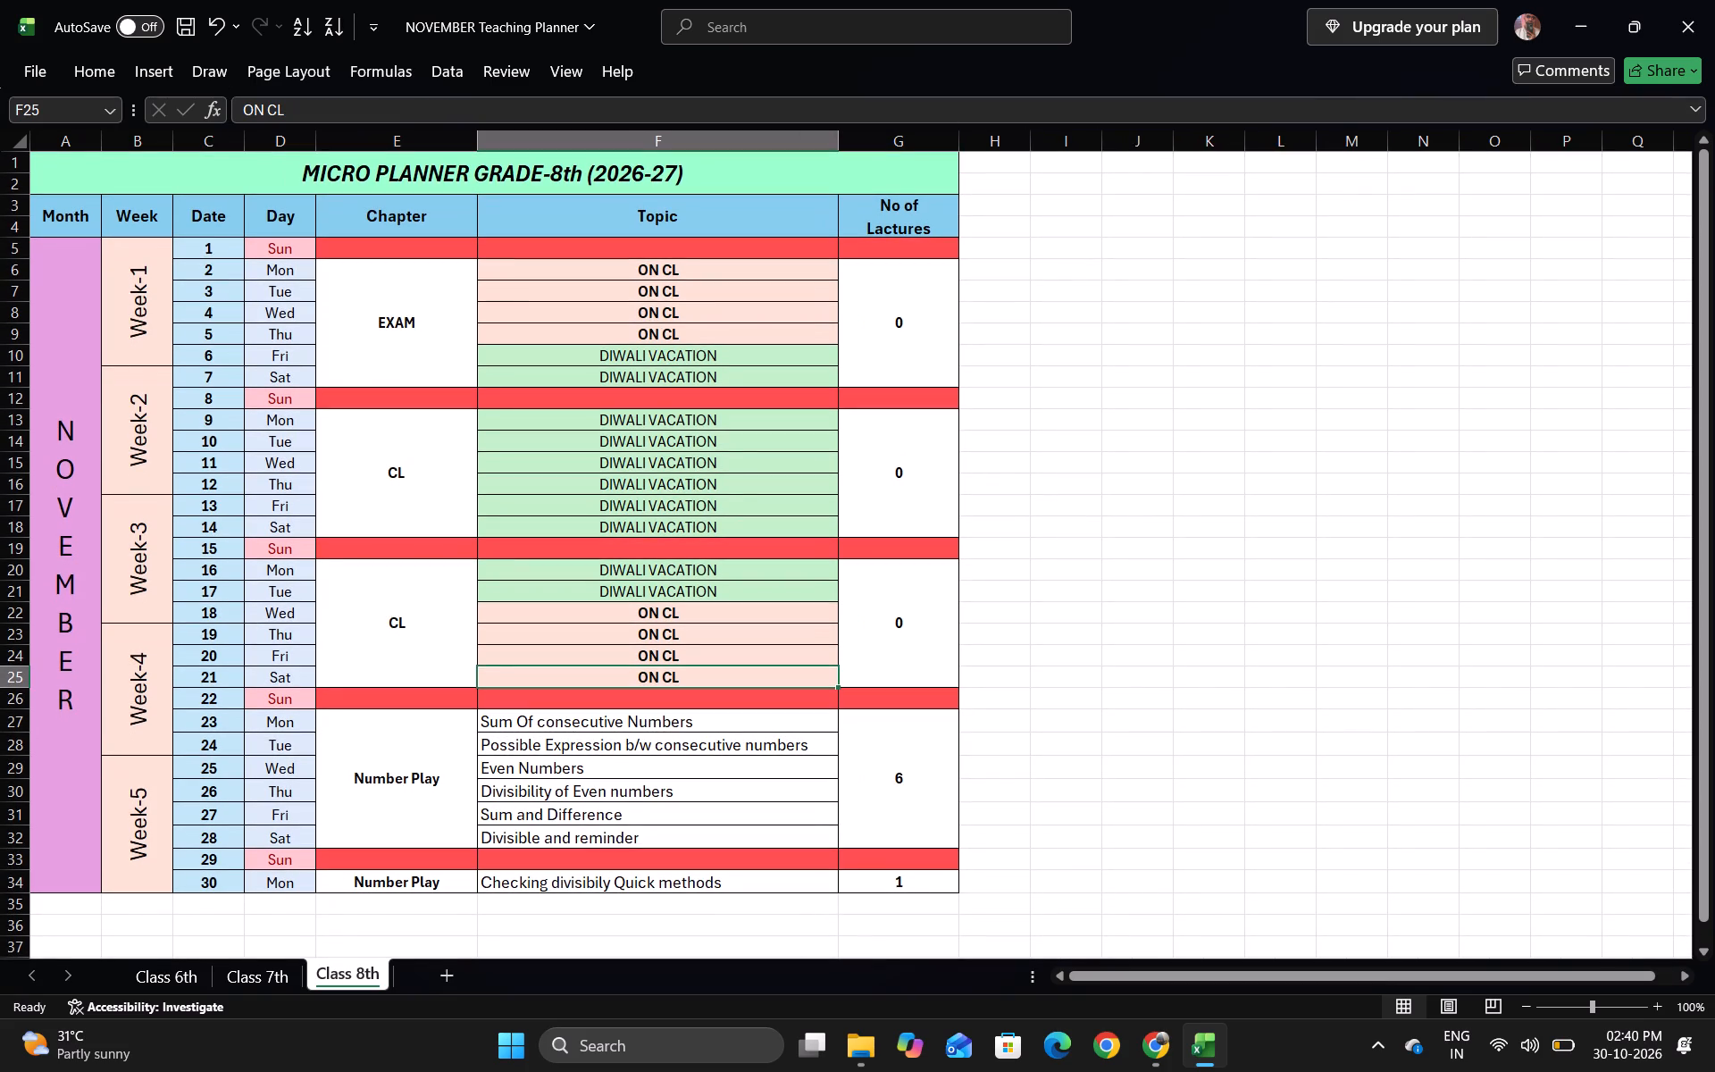
Save the November teaching planner workbook.
key(ctrl+s)
key(ctrl+s)
key(ctrl+s)
key(ctrl+s)
key(ctrl+s)
key(ctrl+s)
key(ctrl+s)
key(ctrl+s)
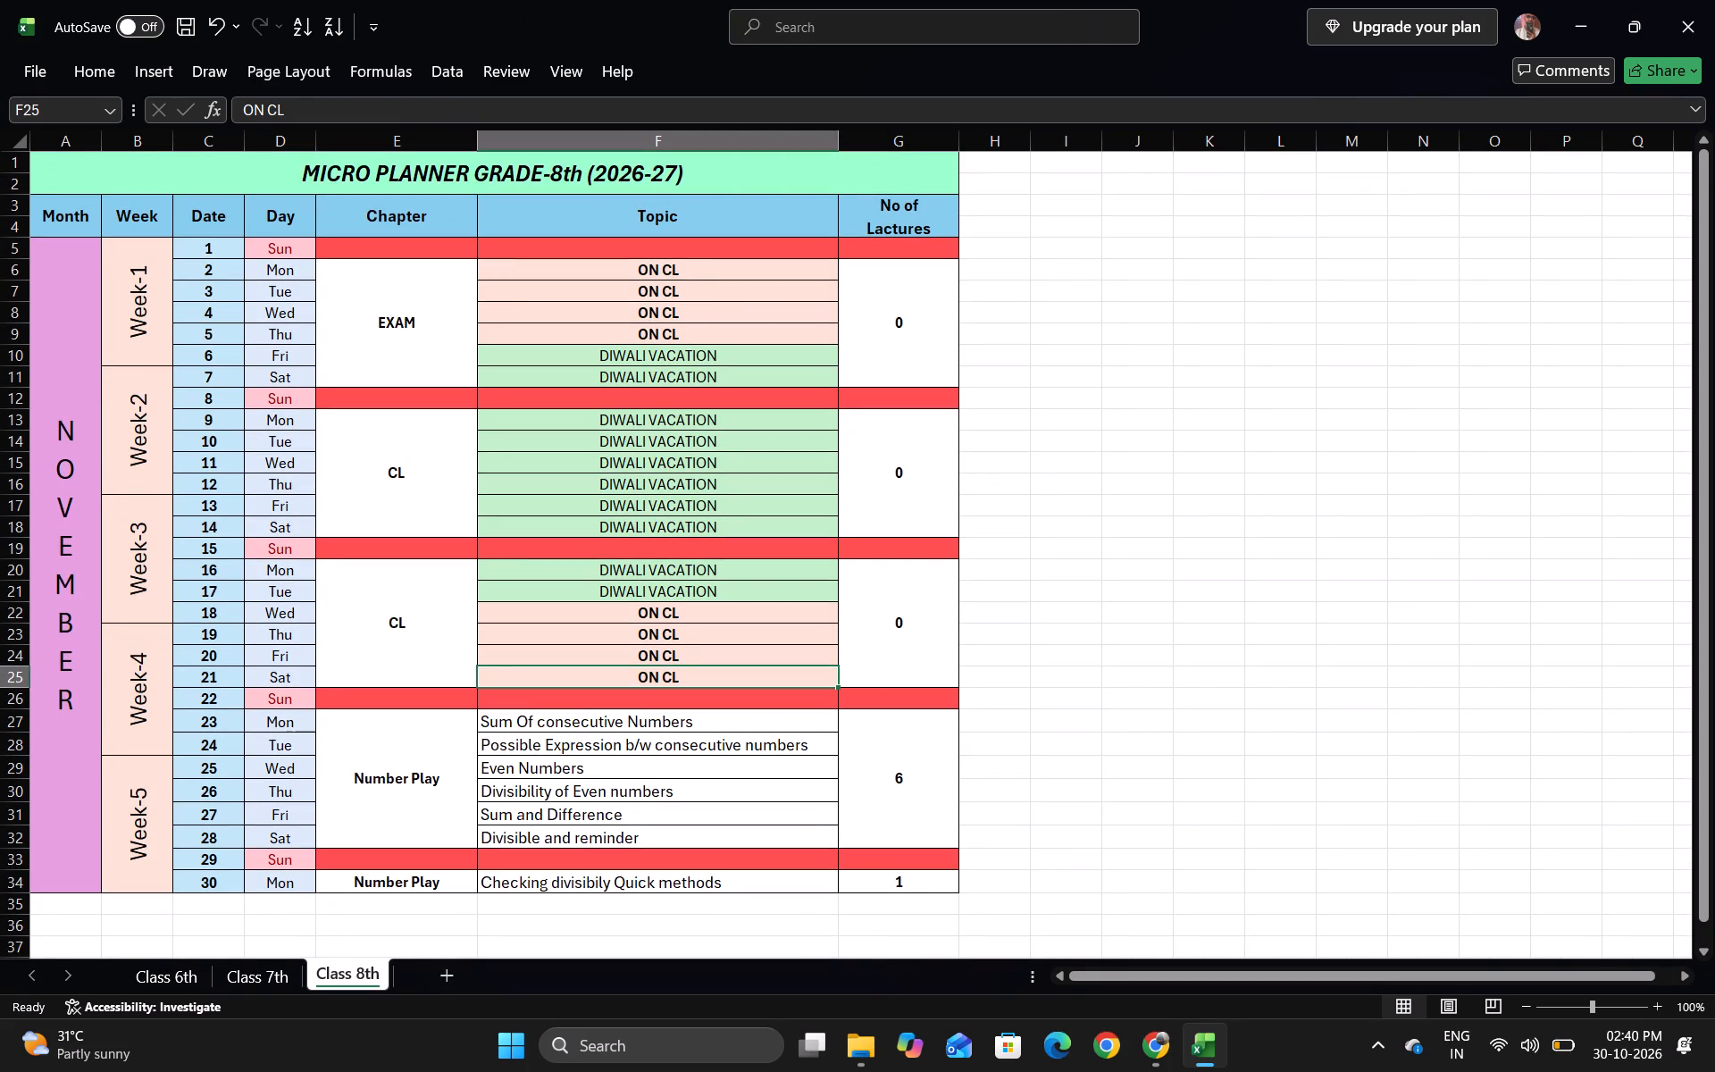
key(ctrl+s)
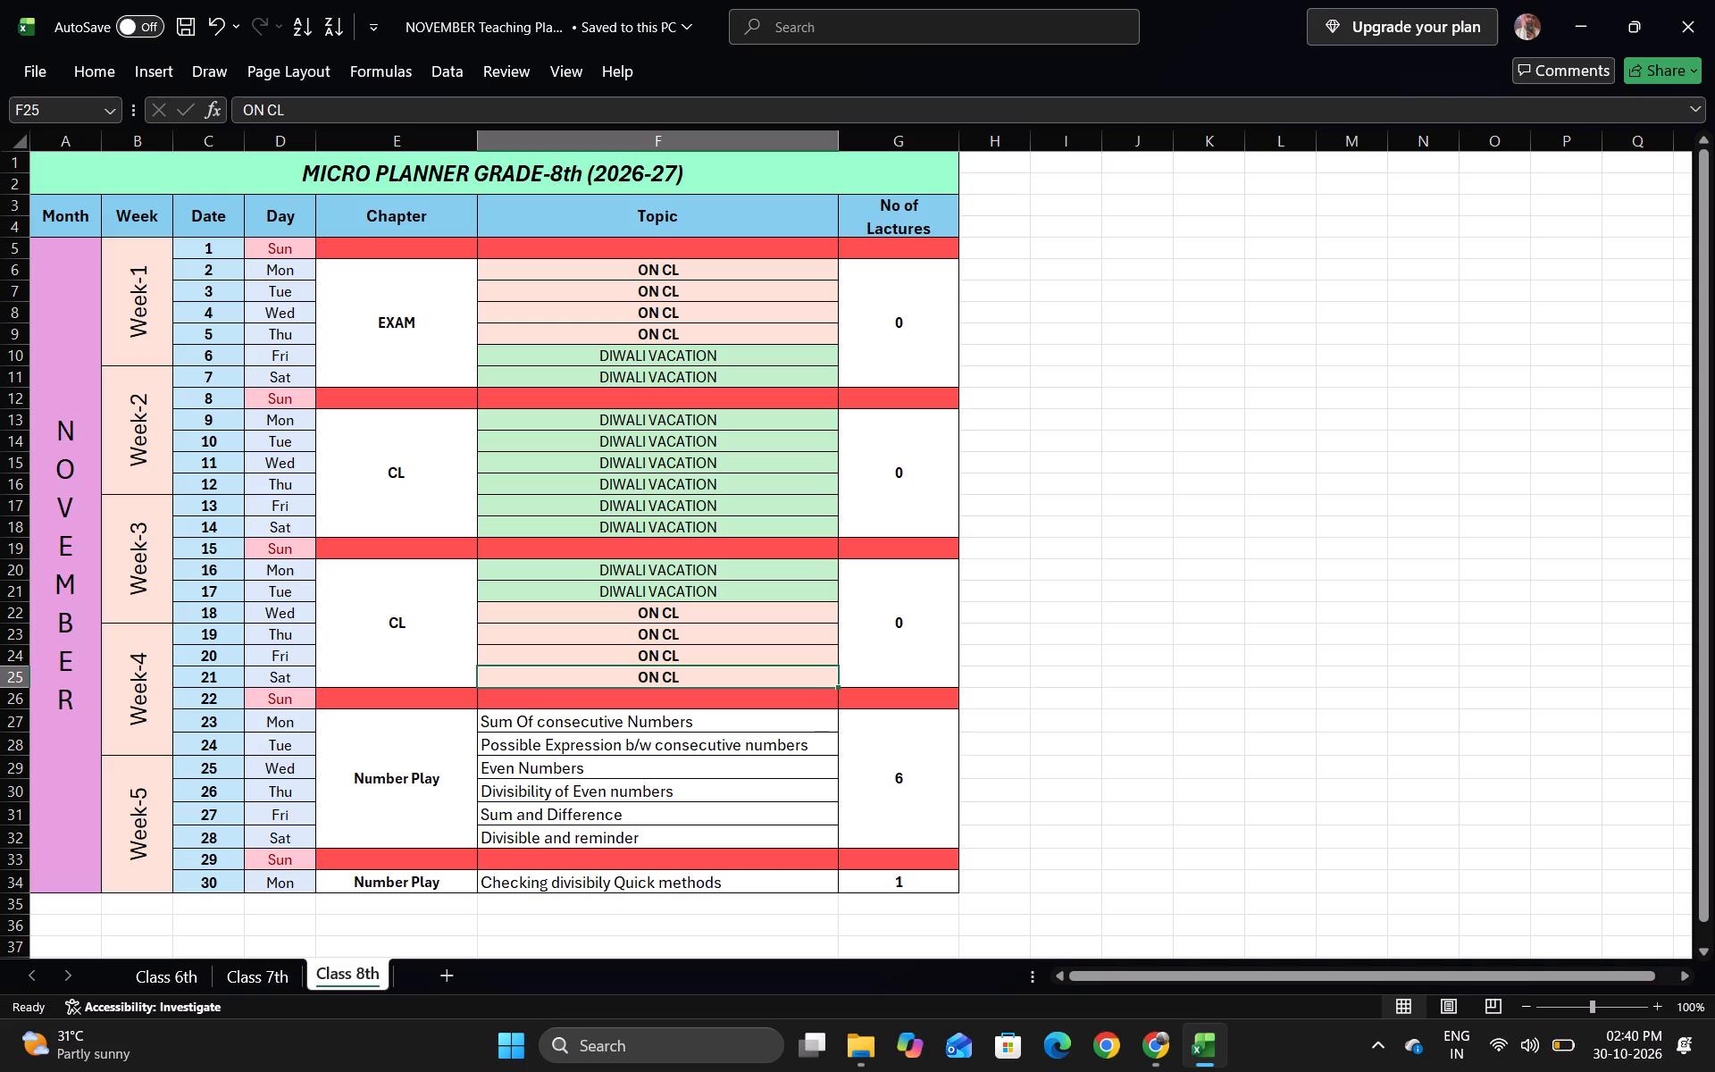
Change the Class 8th Chapter entry for 2–7 November to "CL/Vacation".
click(584, 273)
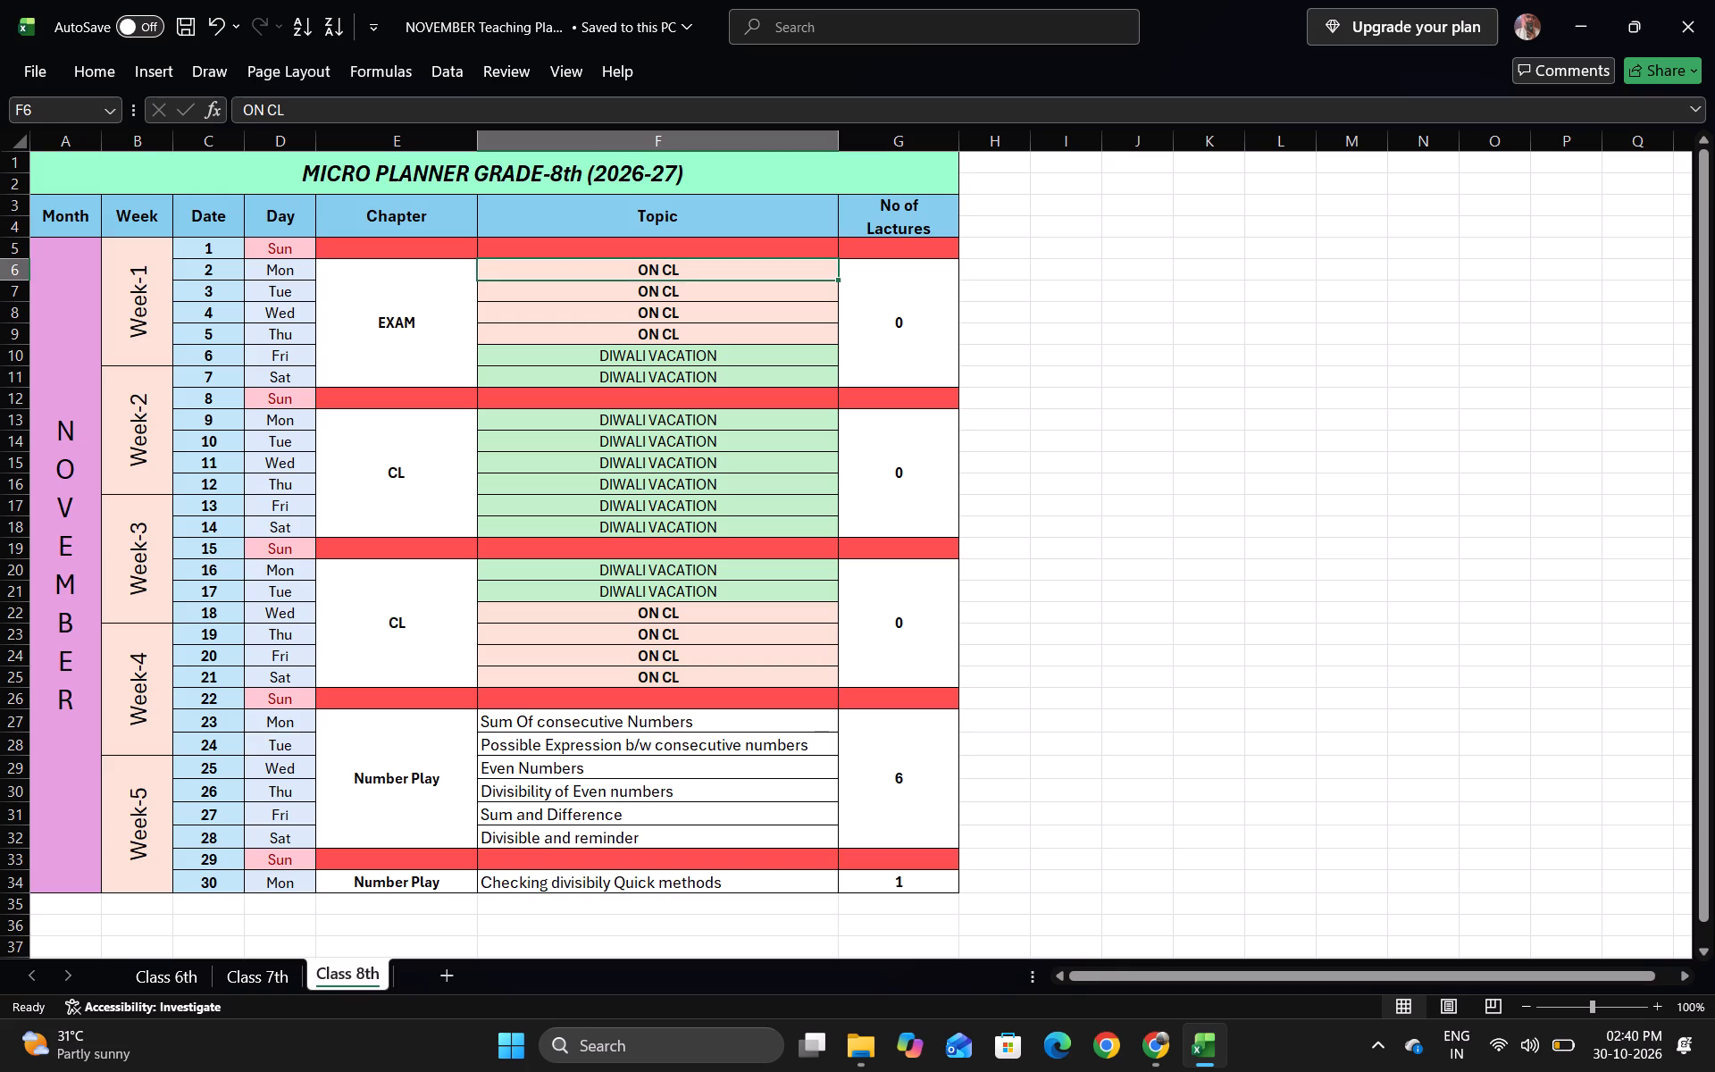
click(431, 346)
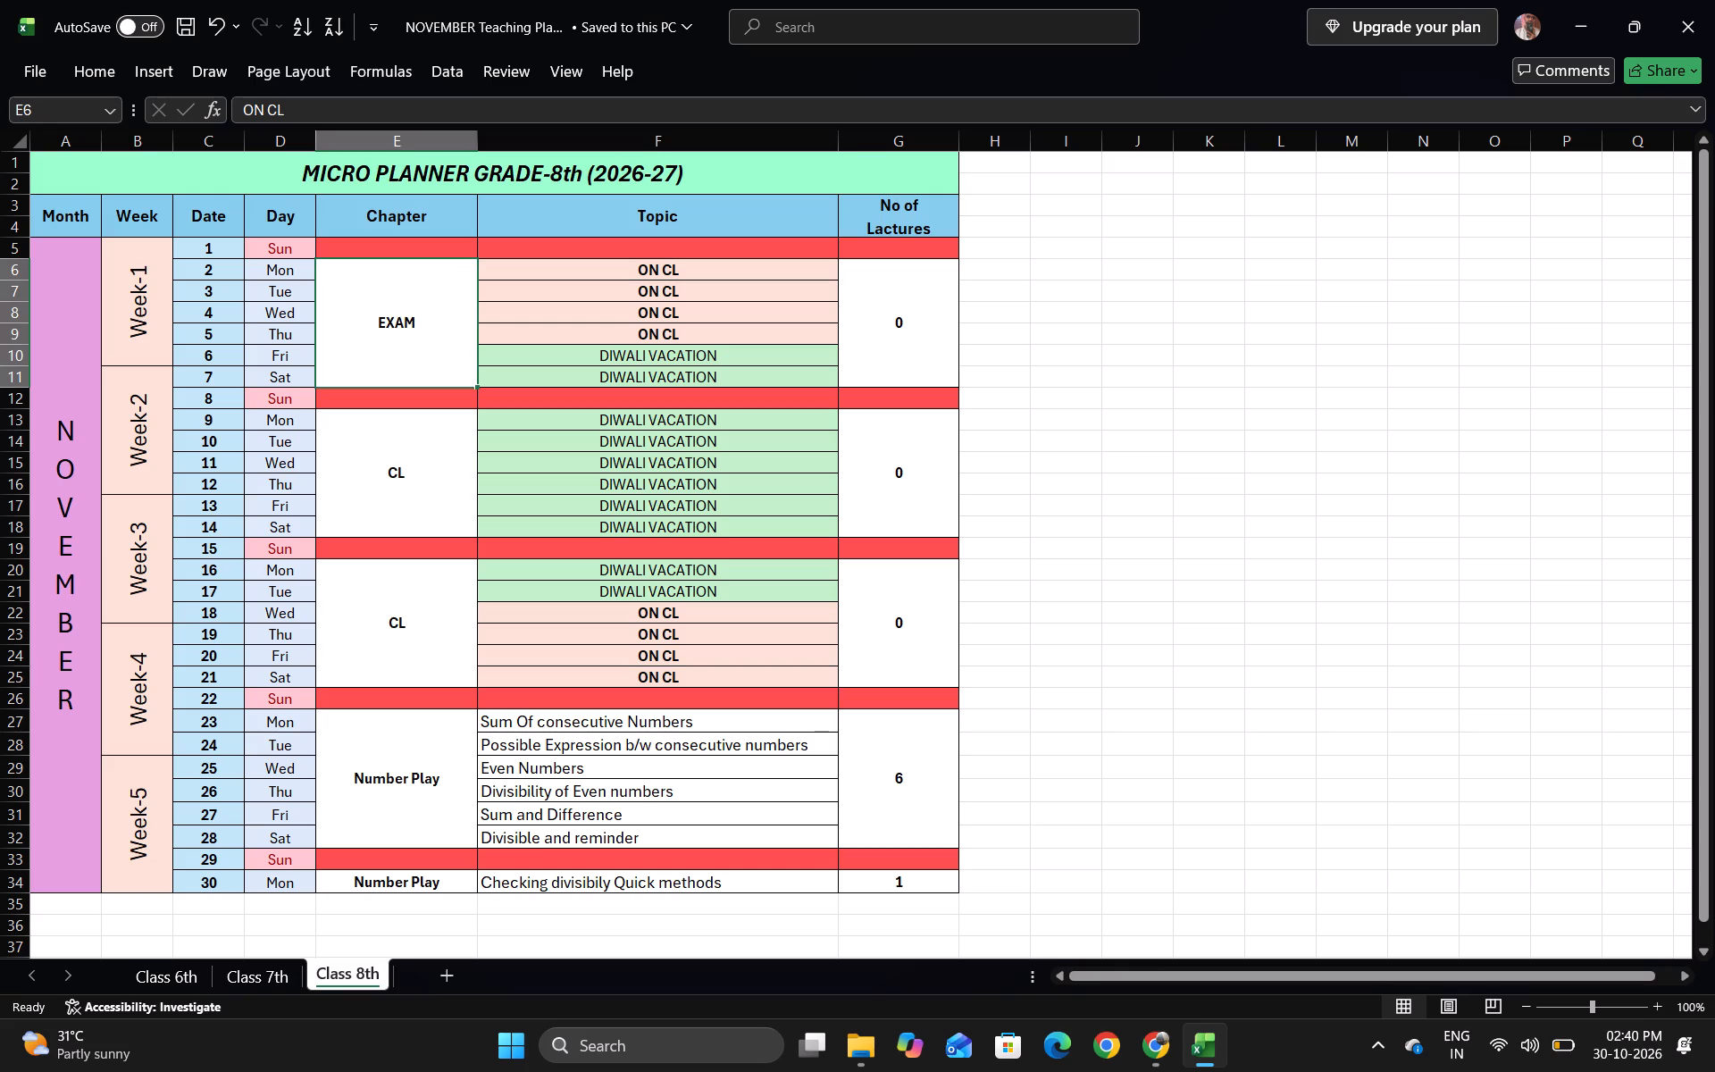
key(shift+c)
key(shift+l)
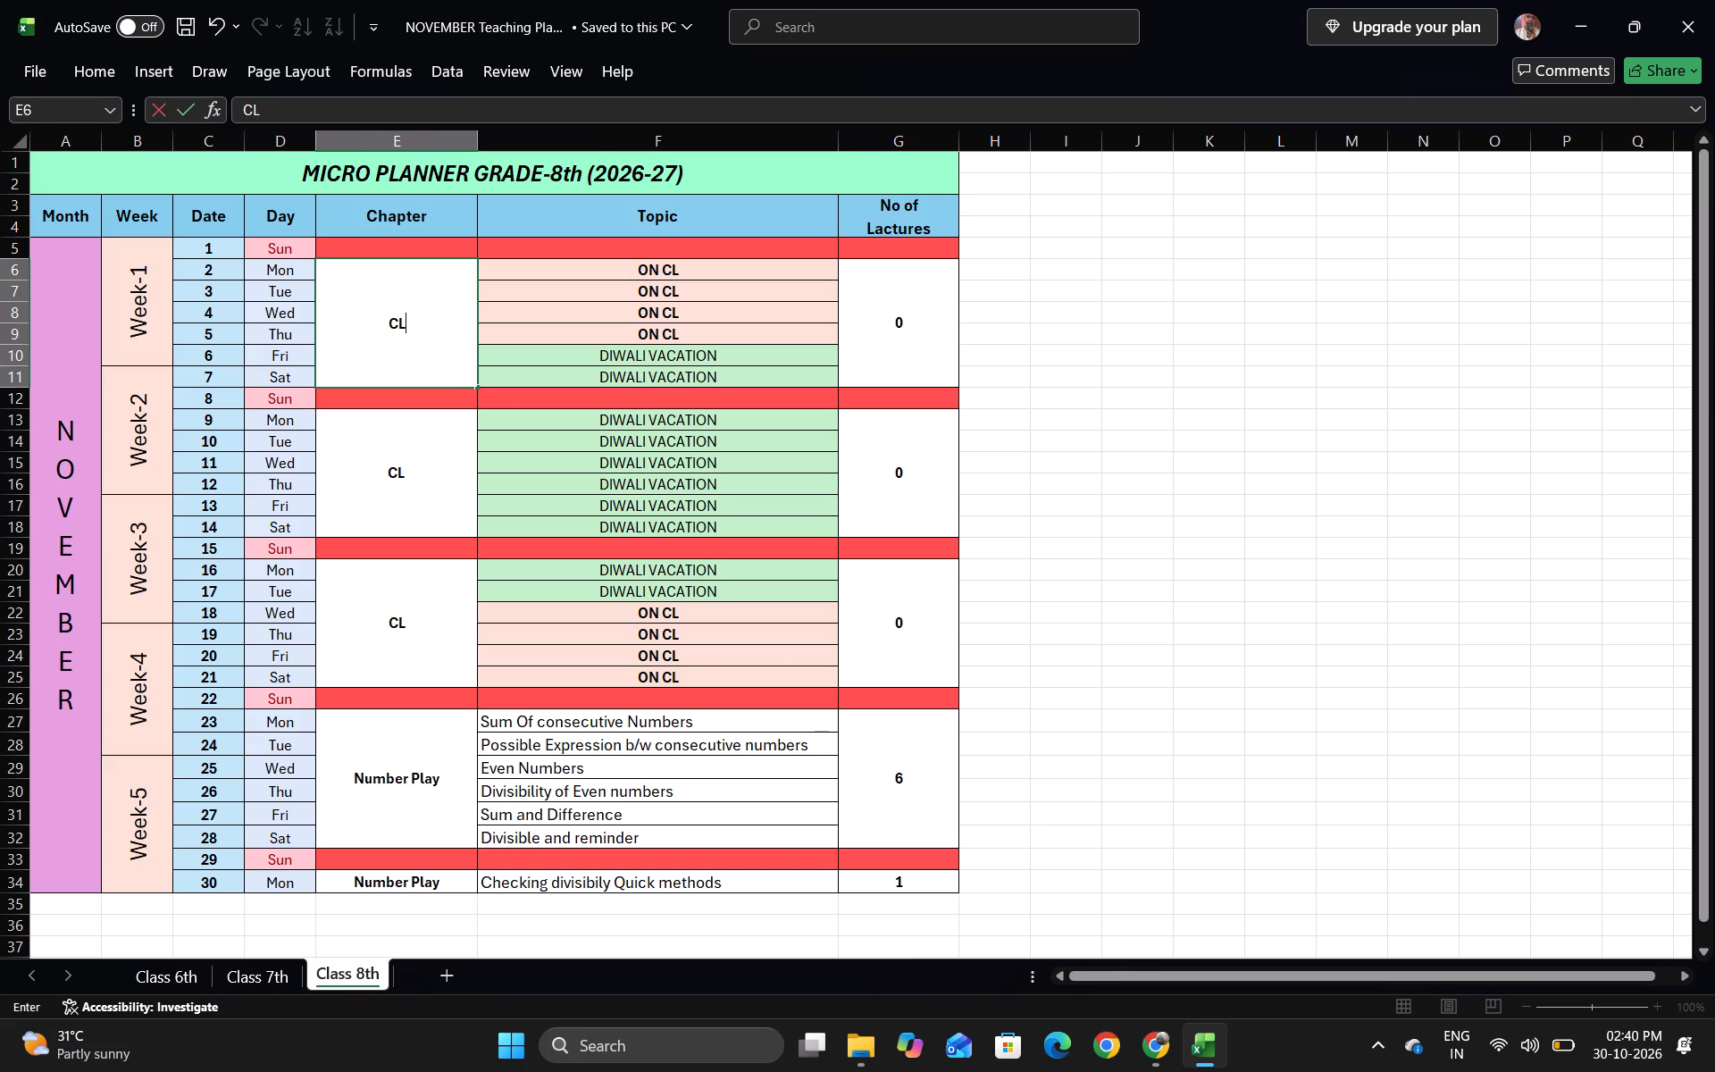
key(slash)
text(Va)
key(c)
text(ation)
click(416, 458)
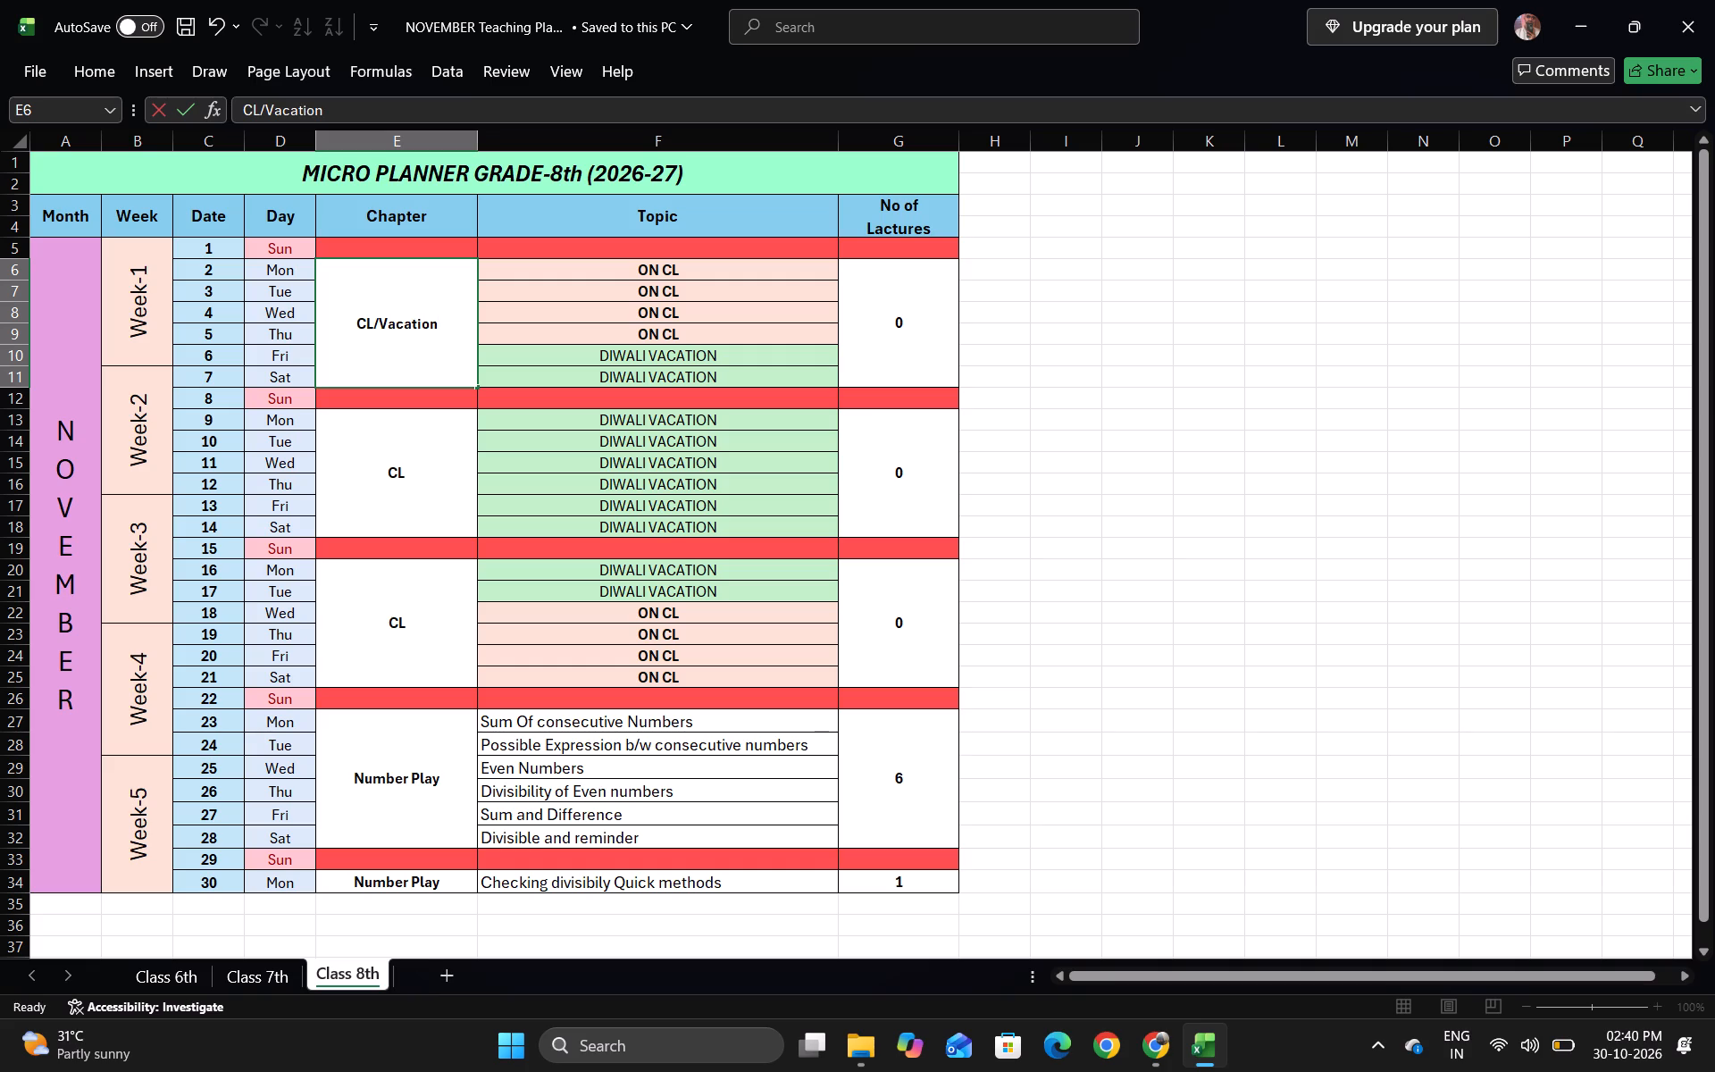
Copy the Class 8th "CL/Vacation" chapter cell into the Class 7th Chapter cells for 2–7 and 16–21 November.
click(399, 365)
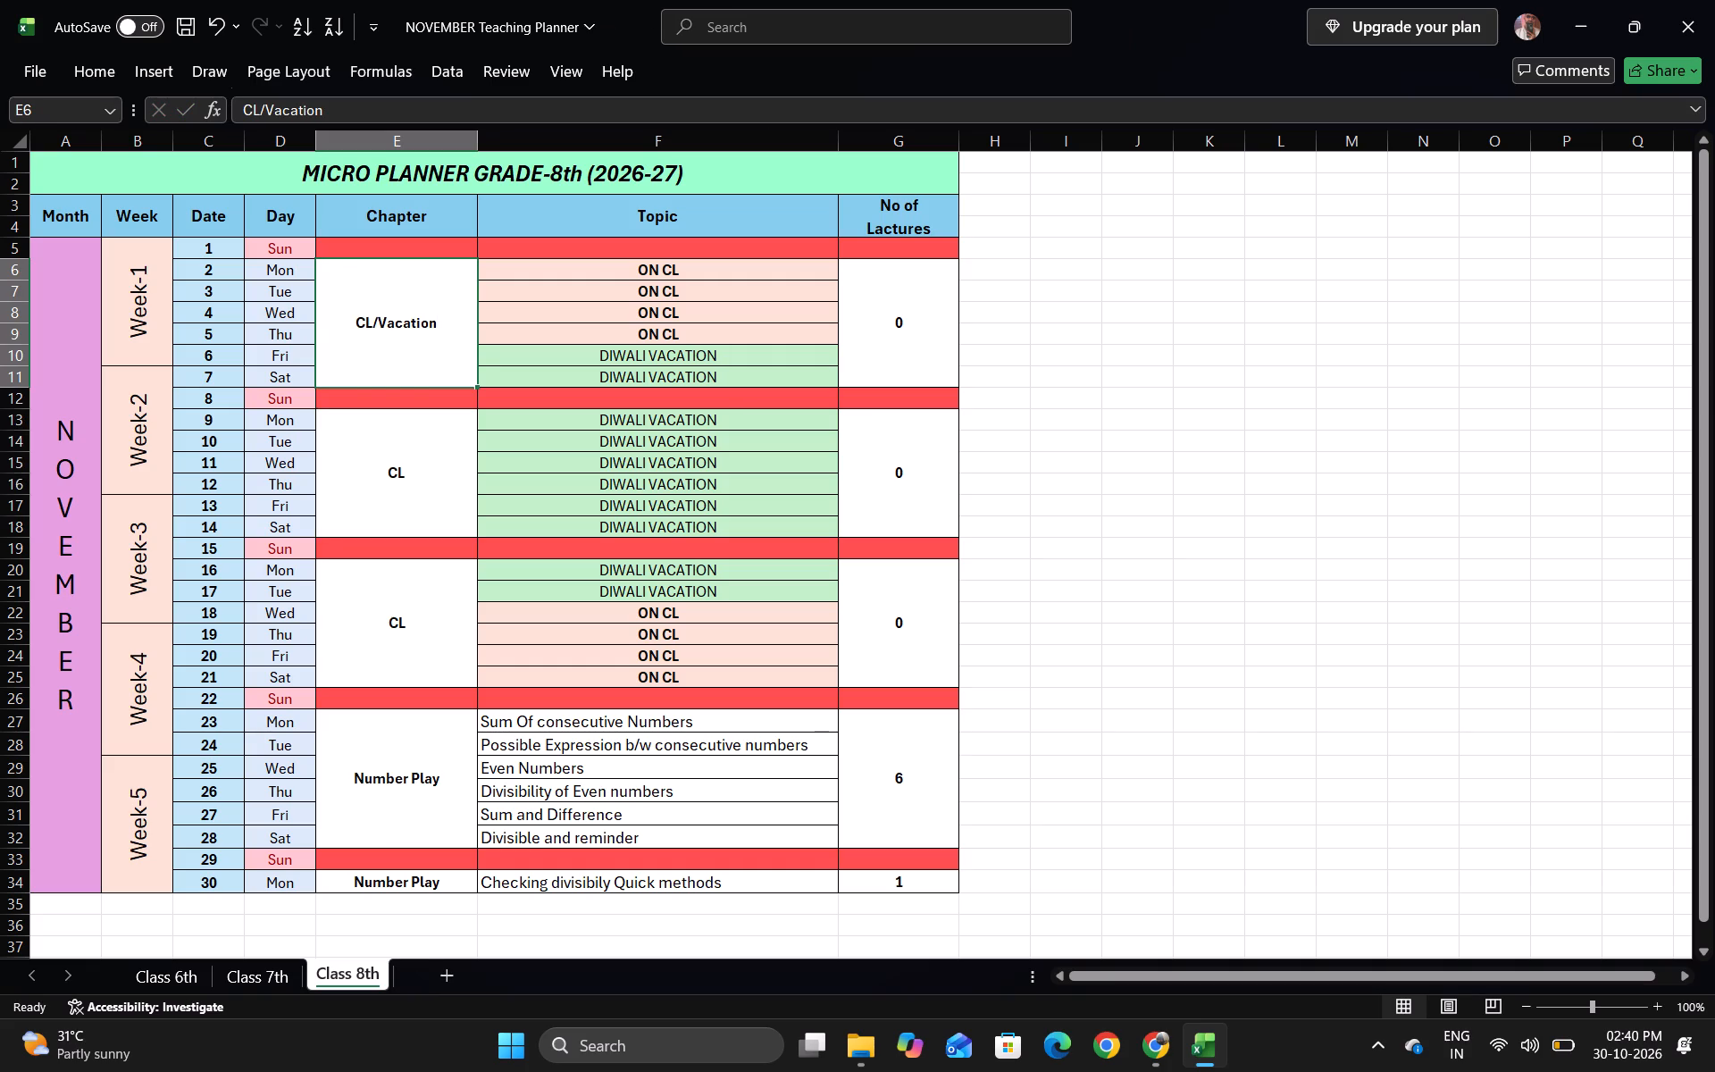
key(ctrl+c)
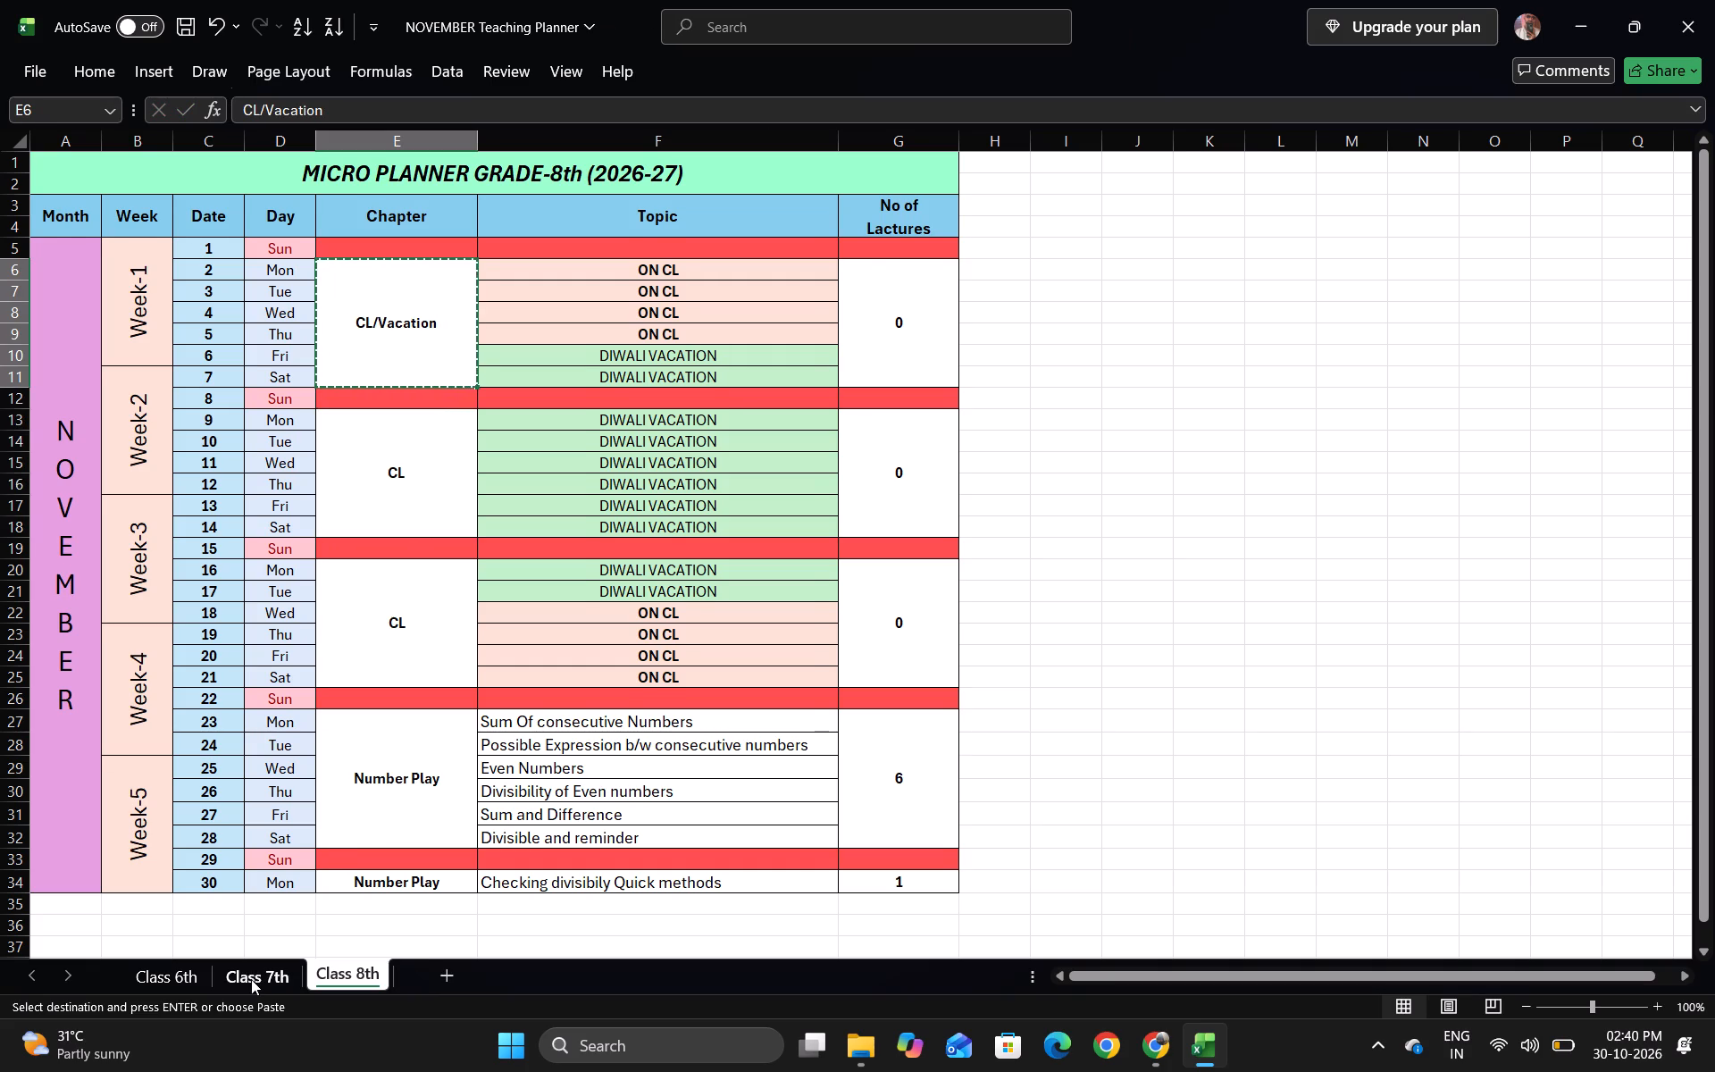
click(251, 979)
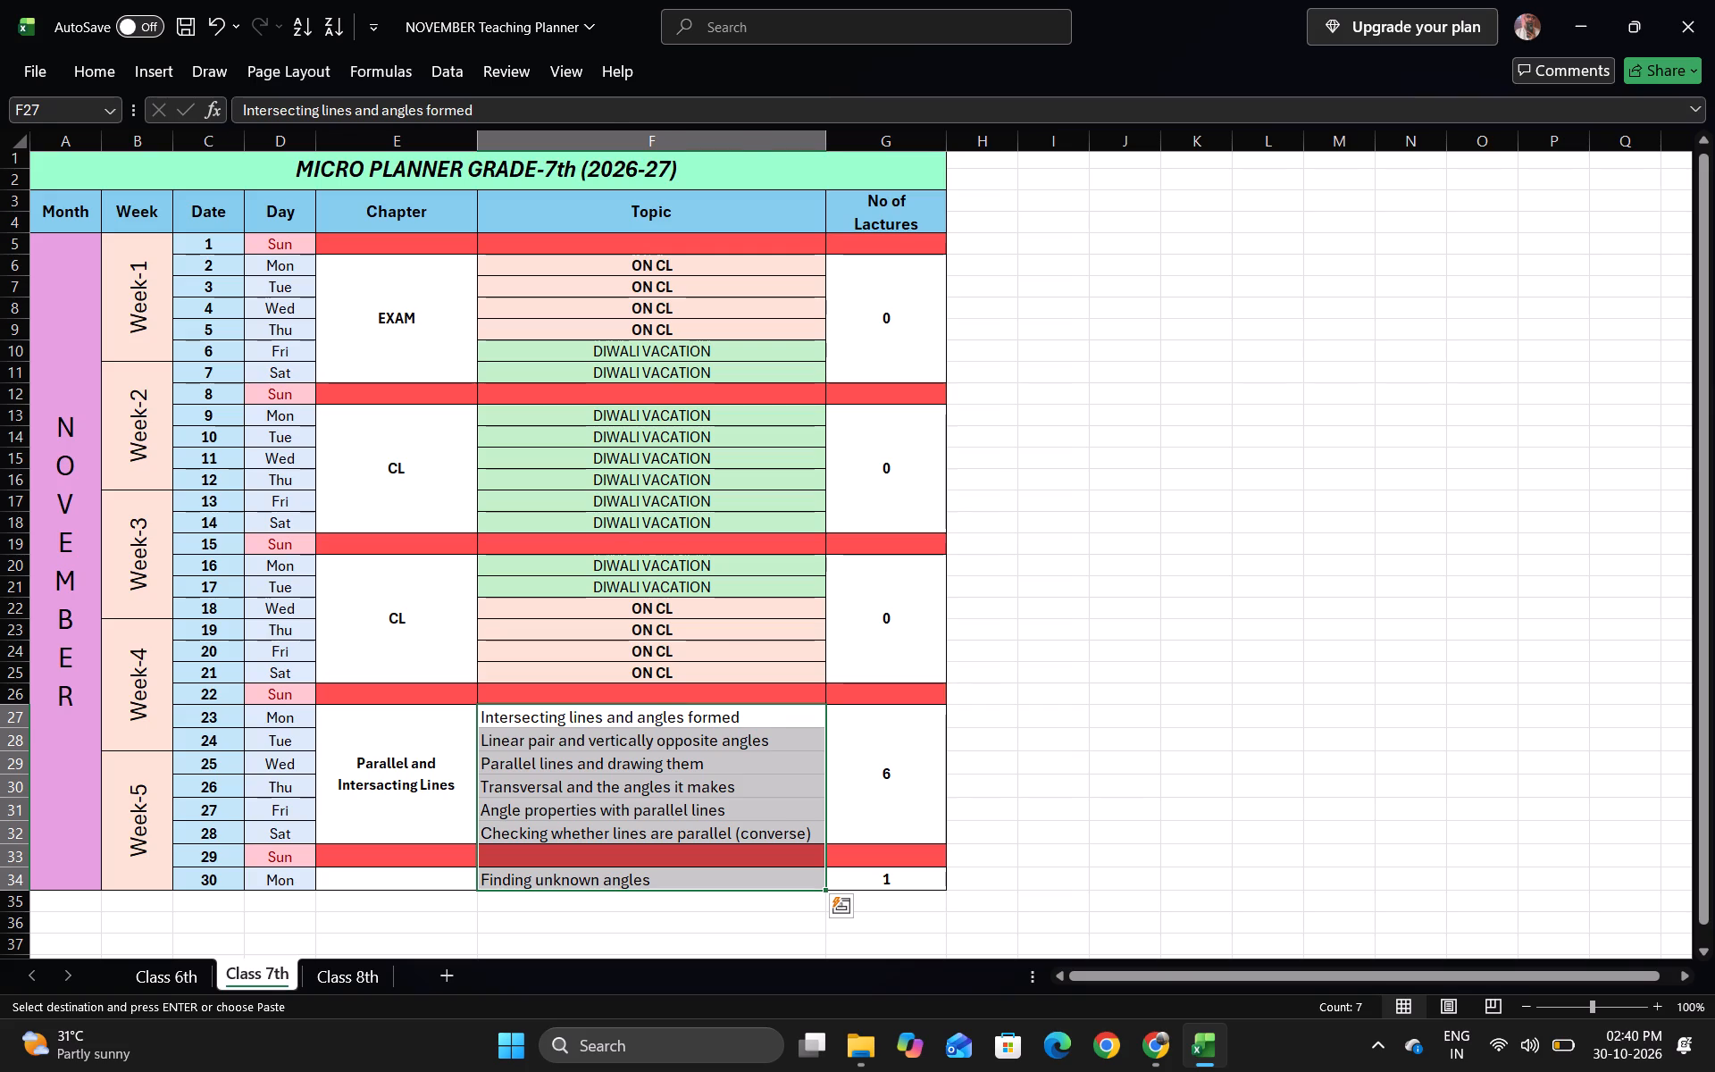
click(421, 297)
key(ctrl+v)
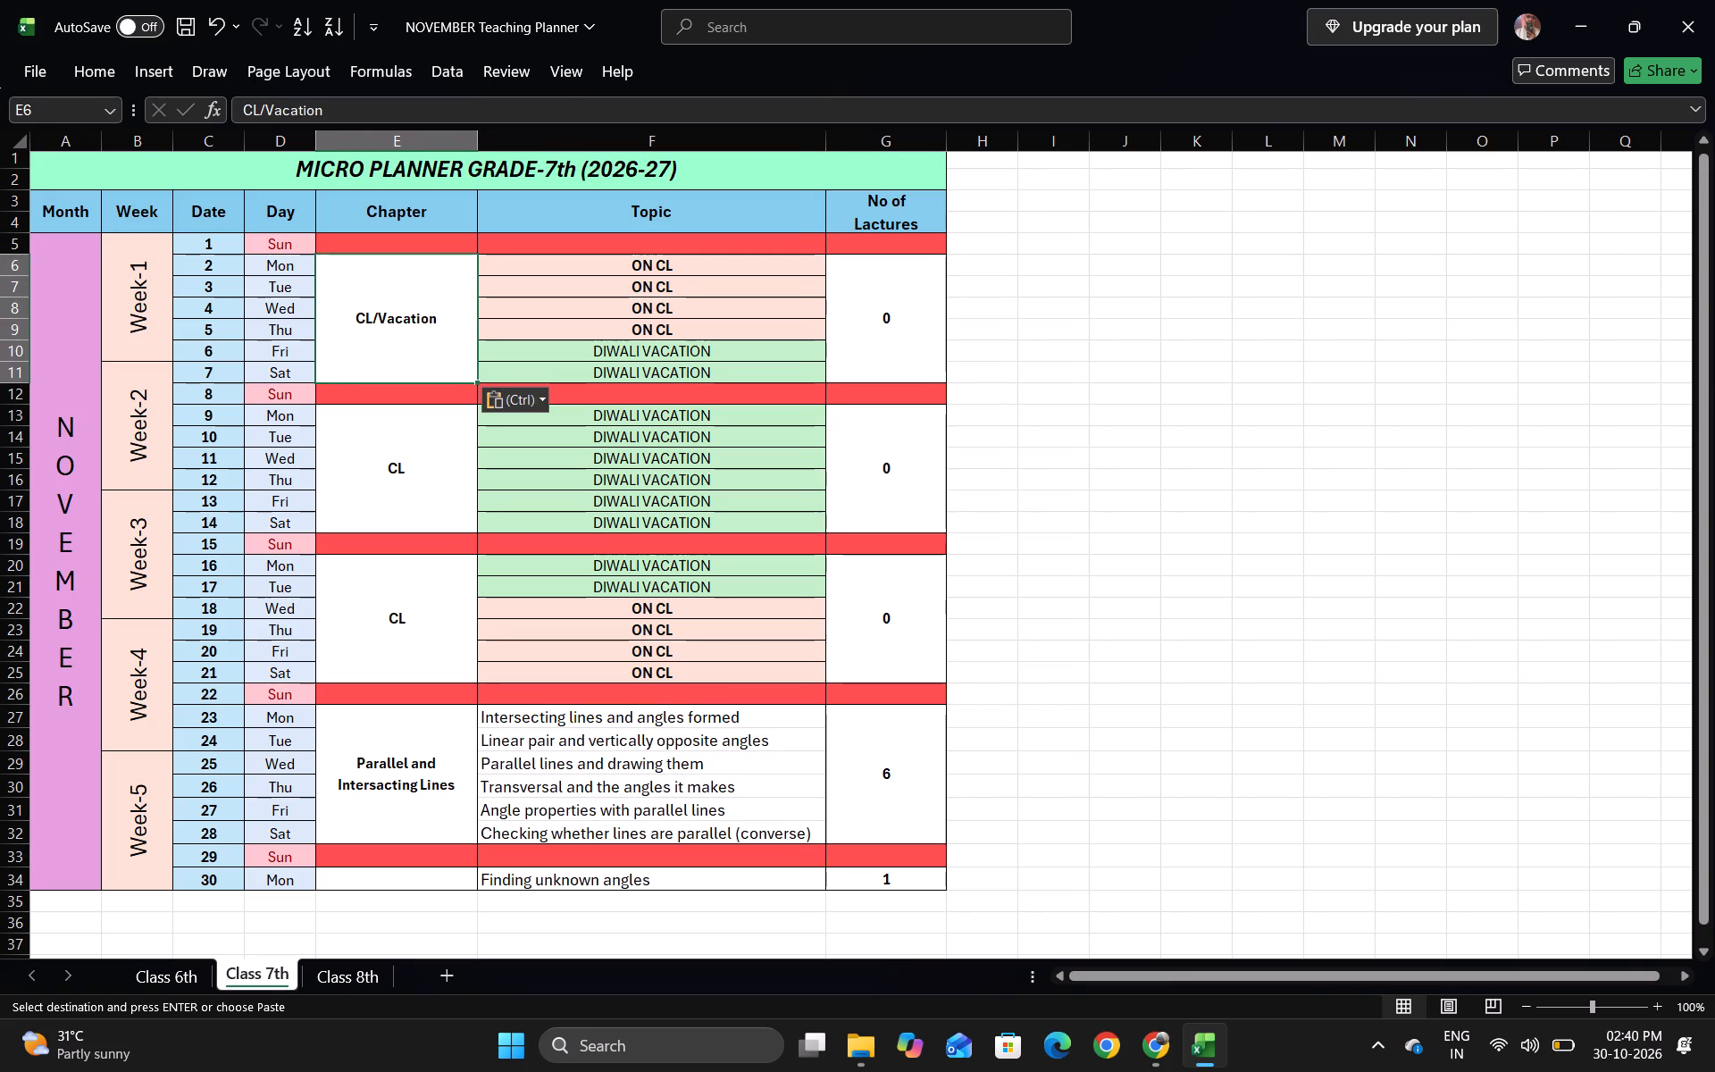
click(386, 640)
key(ctrl+v)
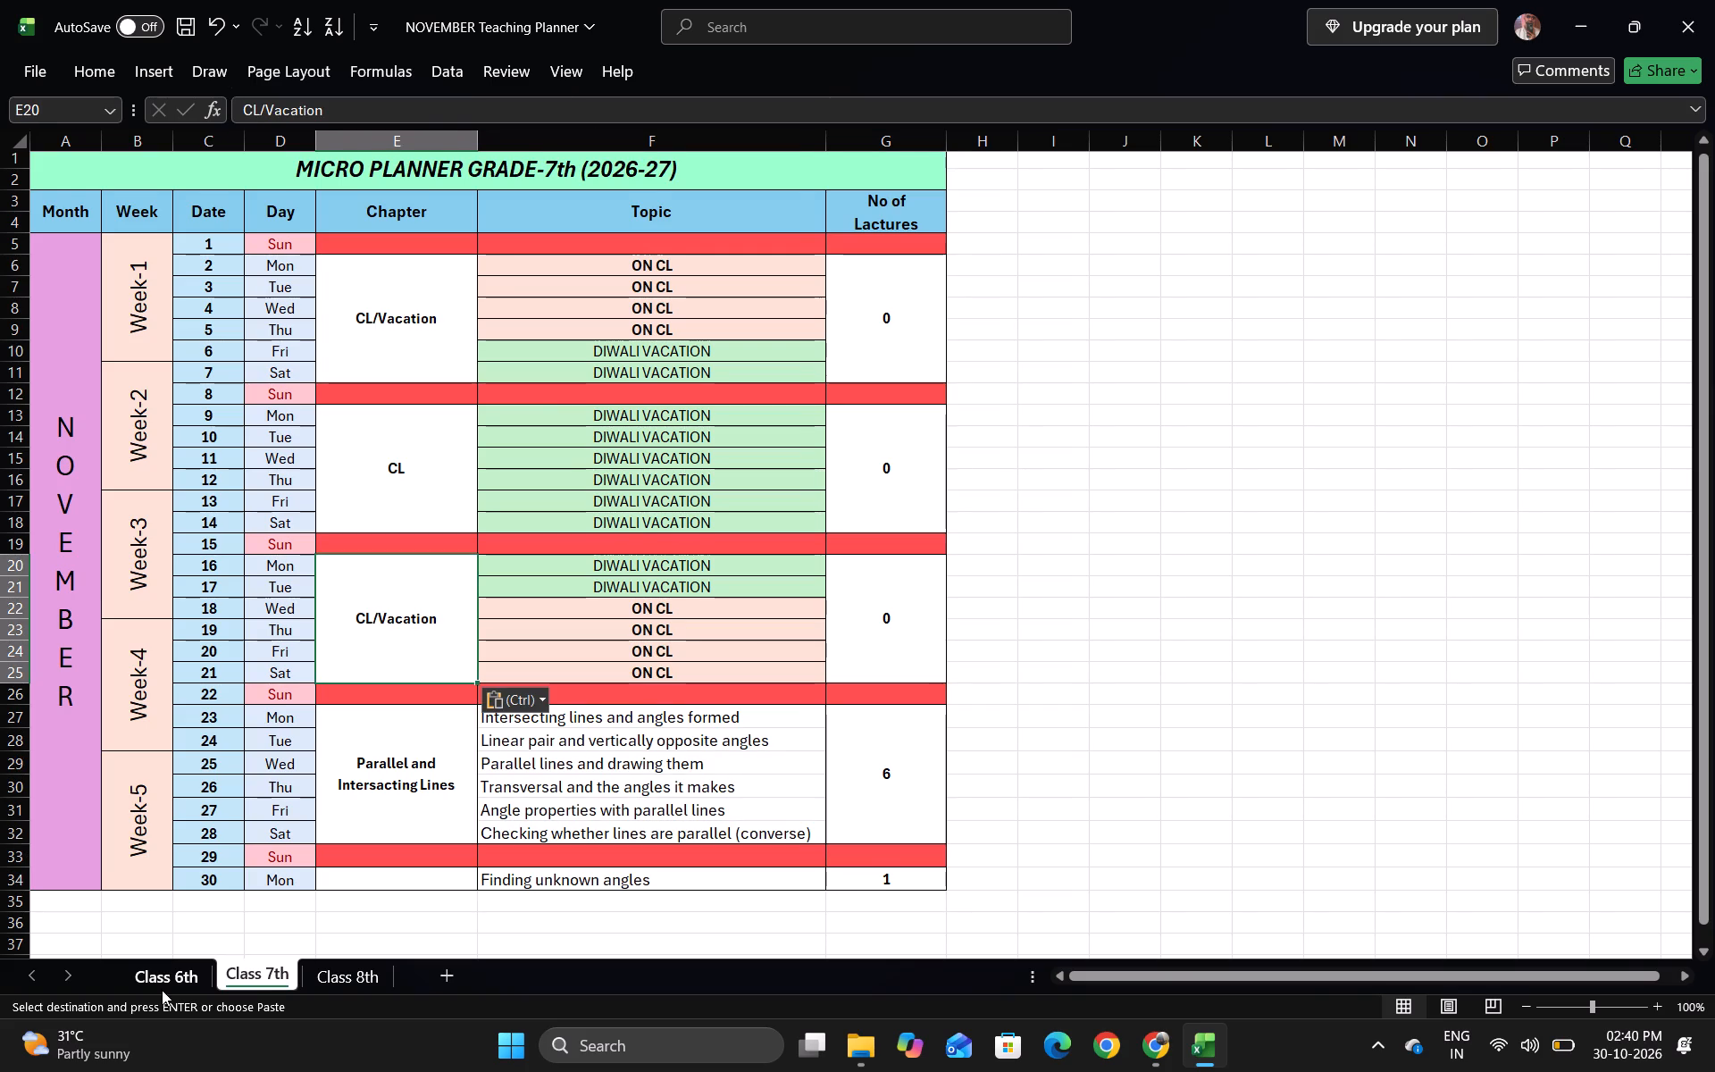
Paste the copied "CL/Vacation" cell into the Class 6th Chapter cells for 2–7 and 16–21 November.
click(162, 990)
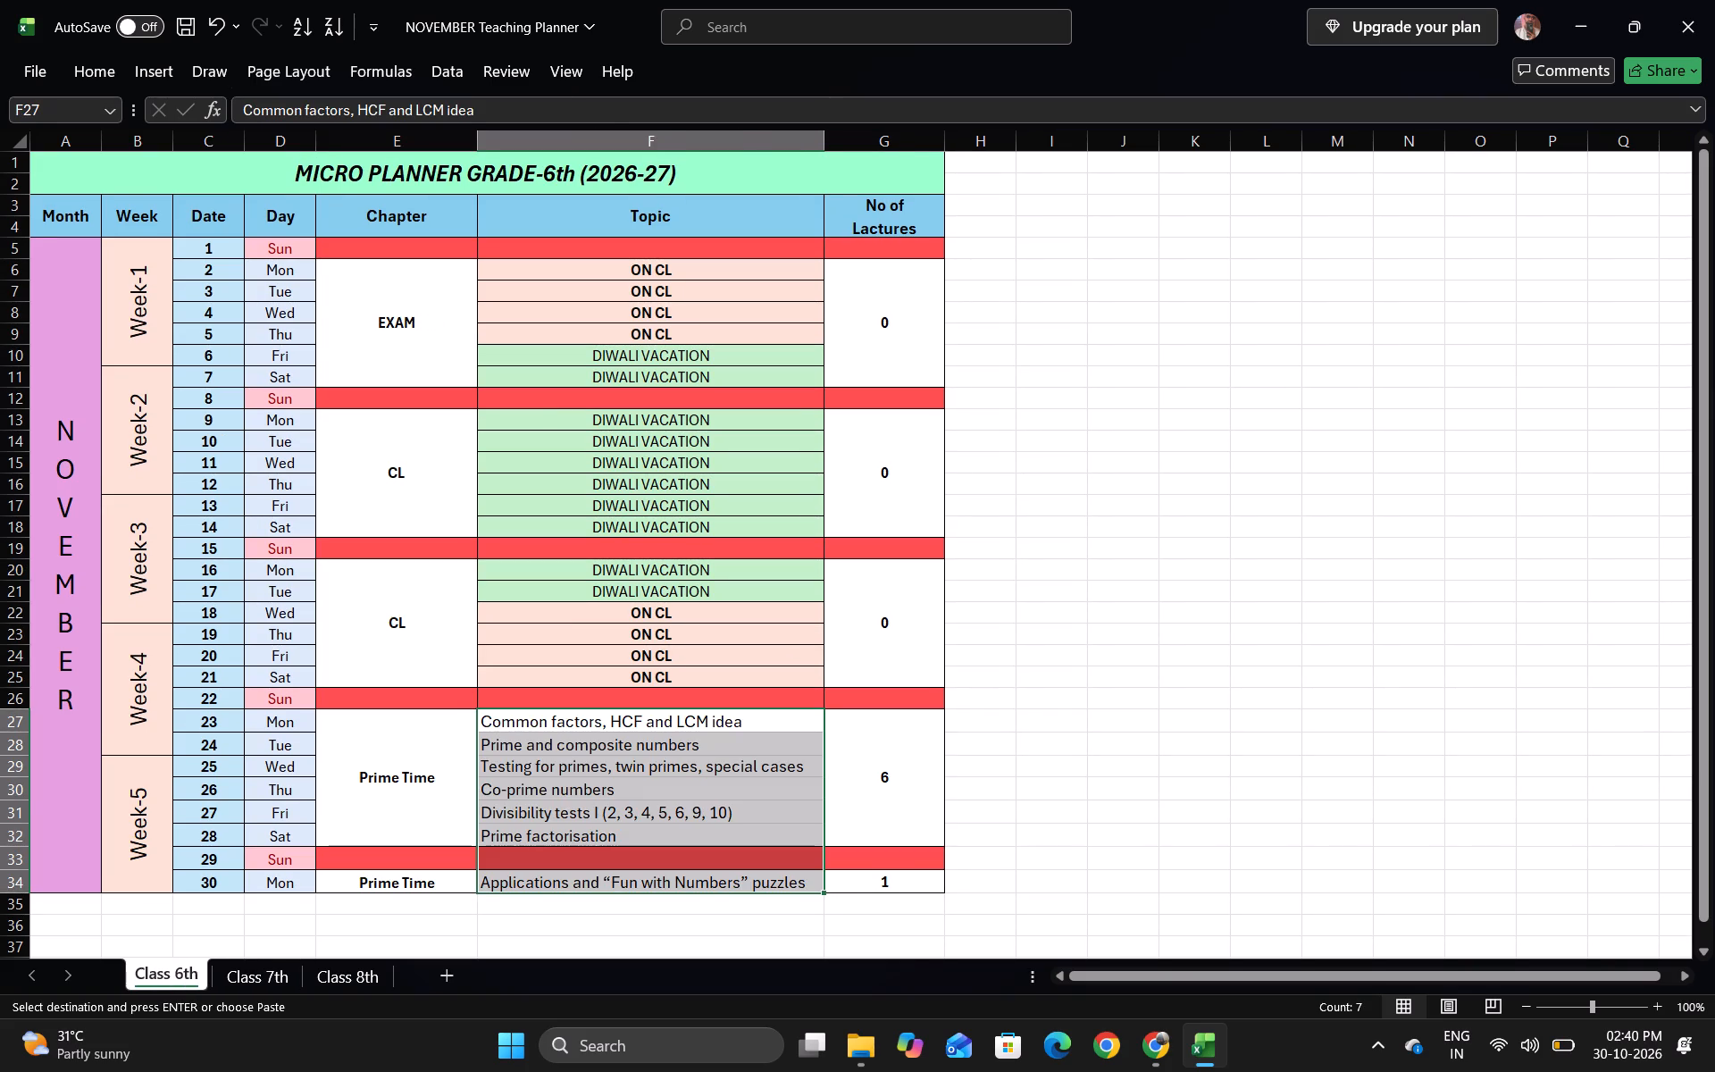
click(384, 345)
key(ctrl+v)
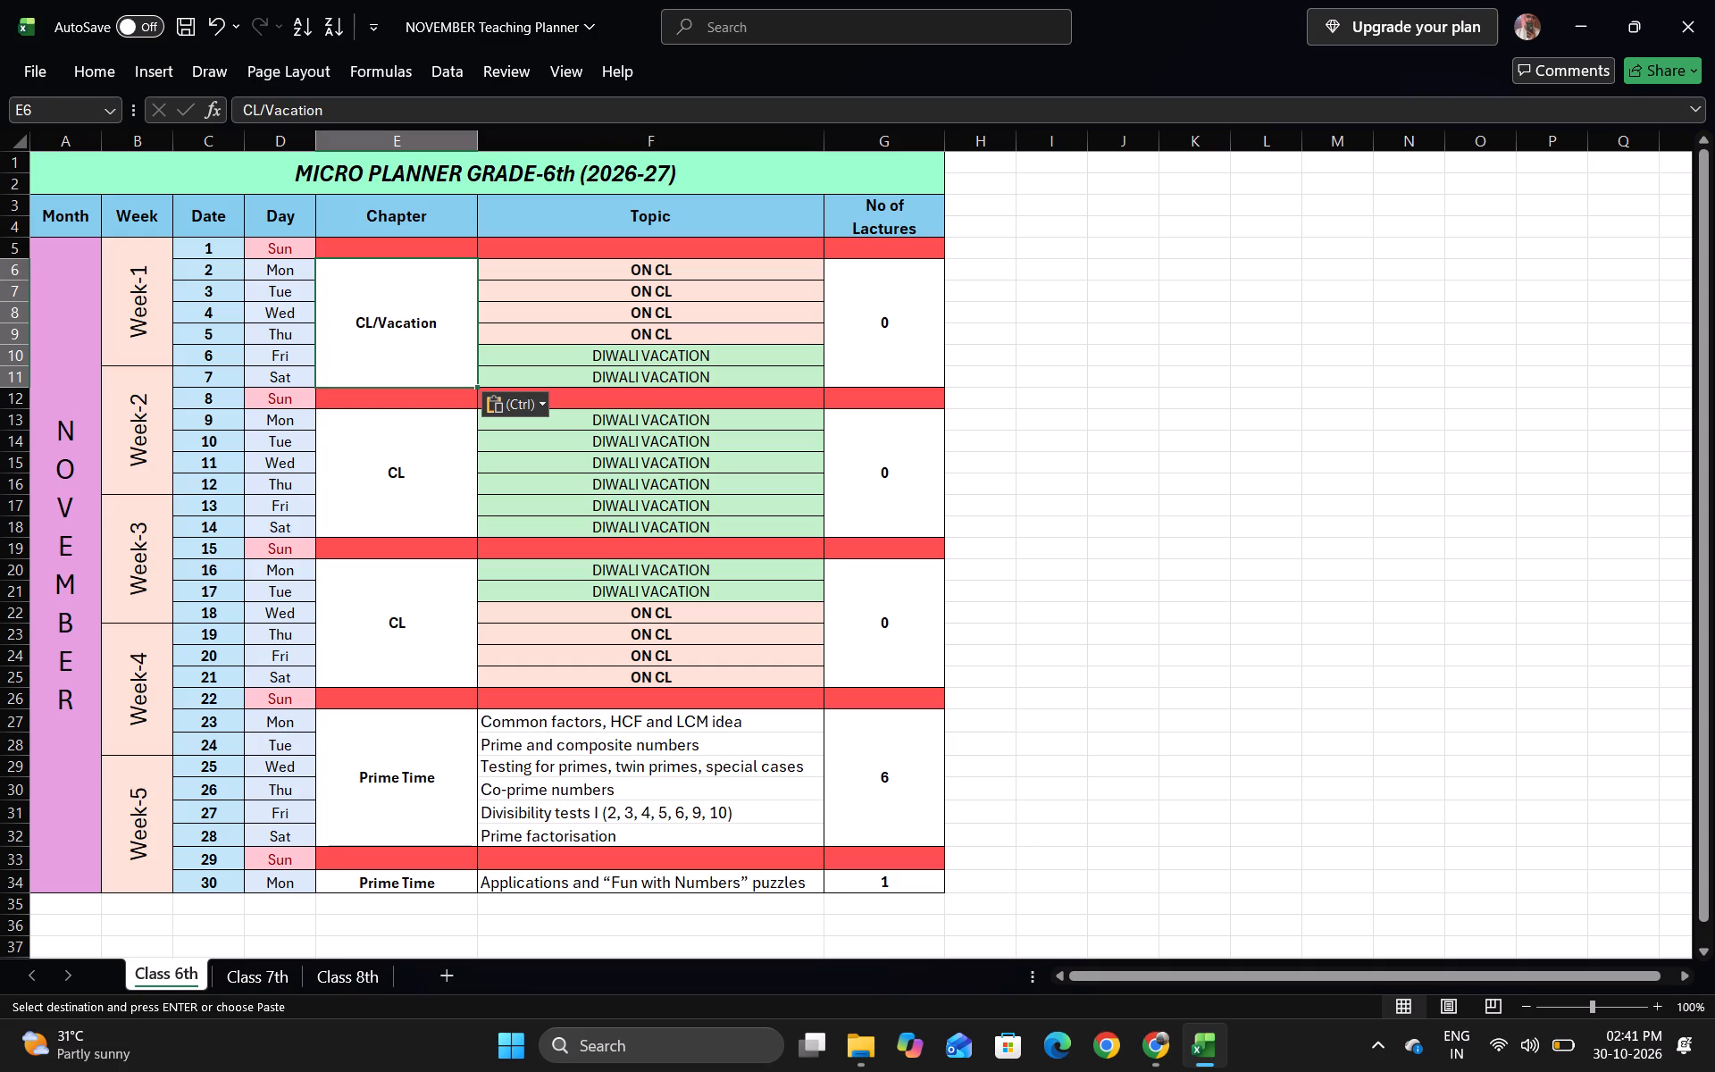
click(388, 645)
key(ctrl+v)
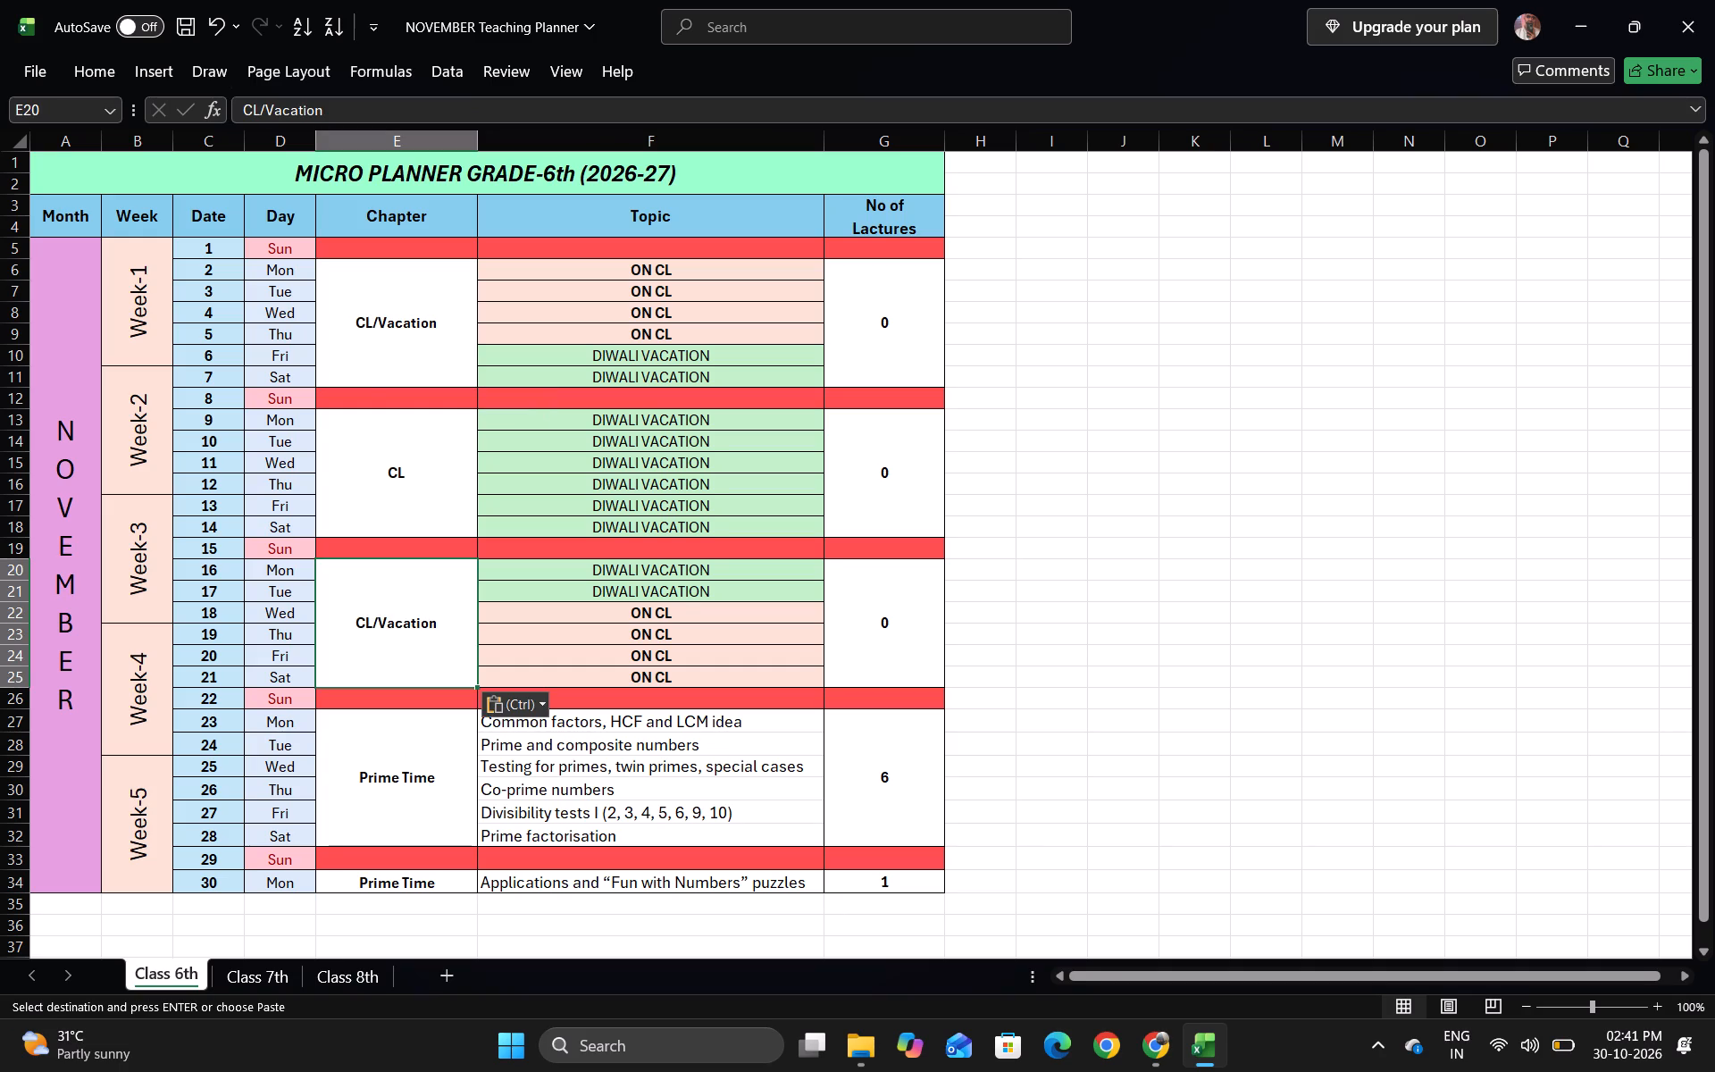
Paste the copied "CL/Vacation" cell into the Class 8th Chapter cell for 16–21 November.
click(355, 966)
click(416, 626)
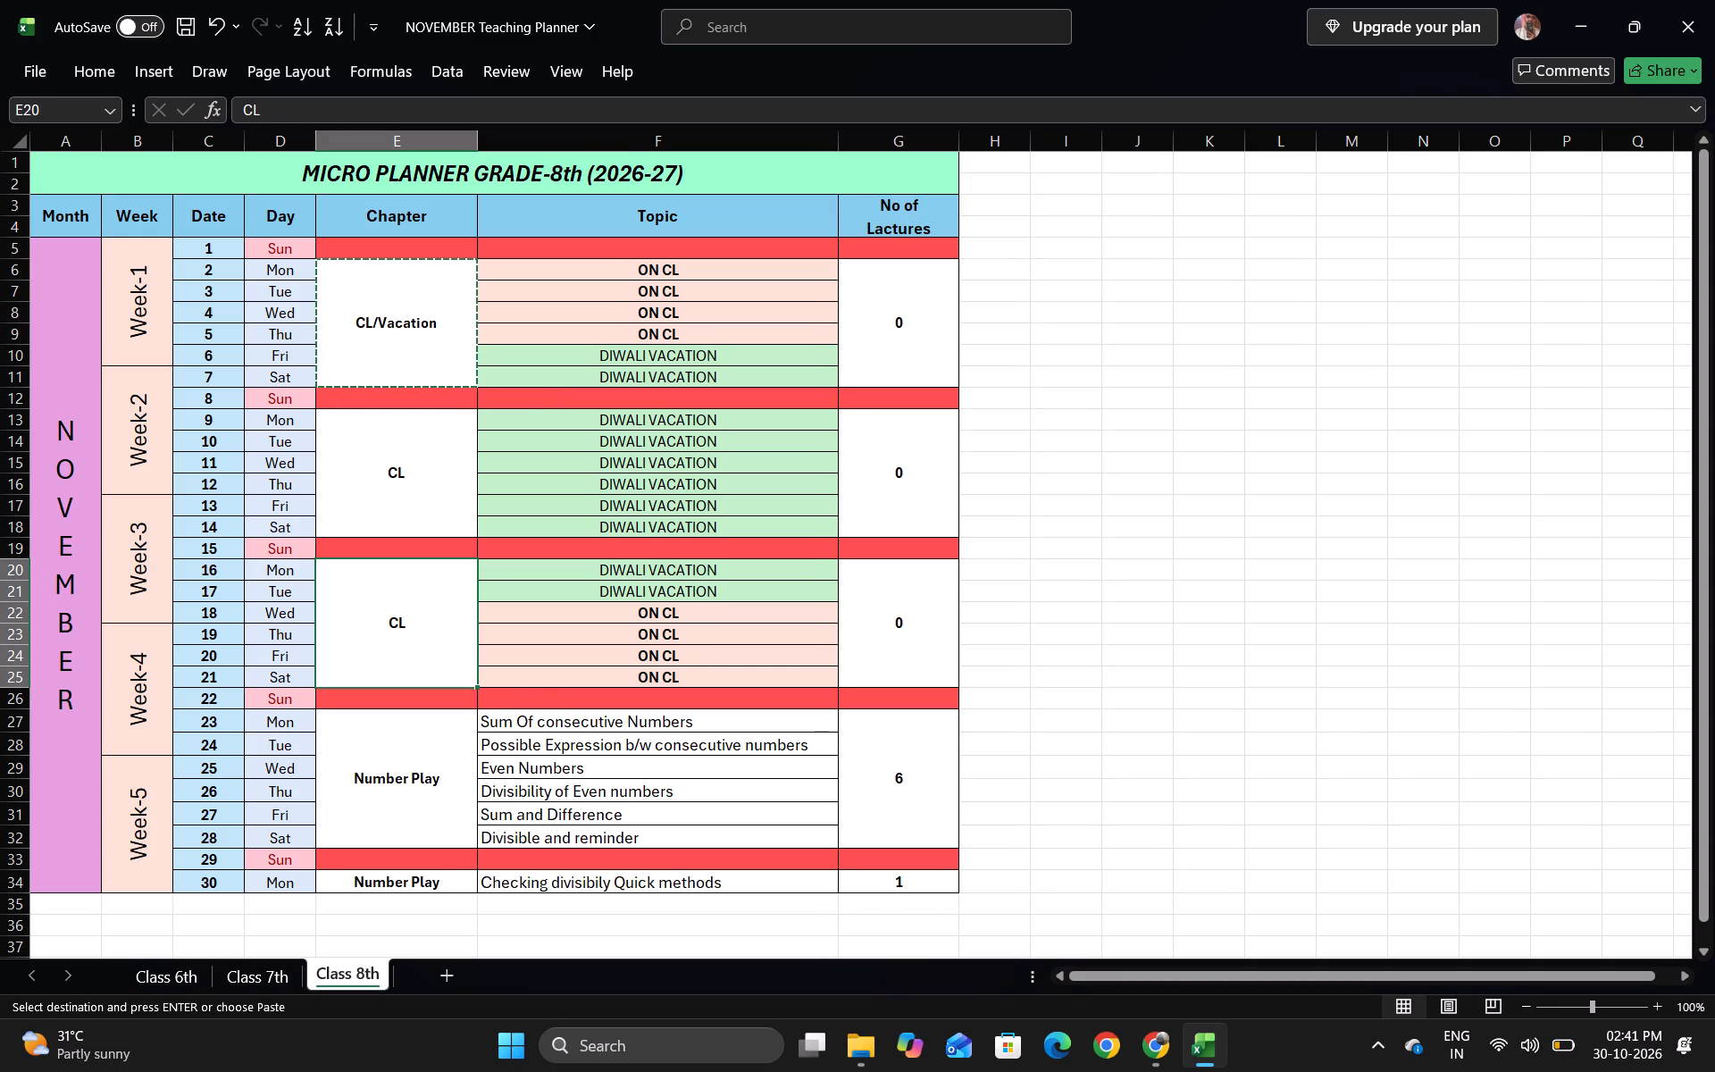
key(ctrl+v)
click(675, 629)
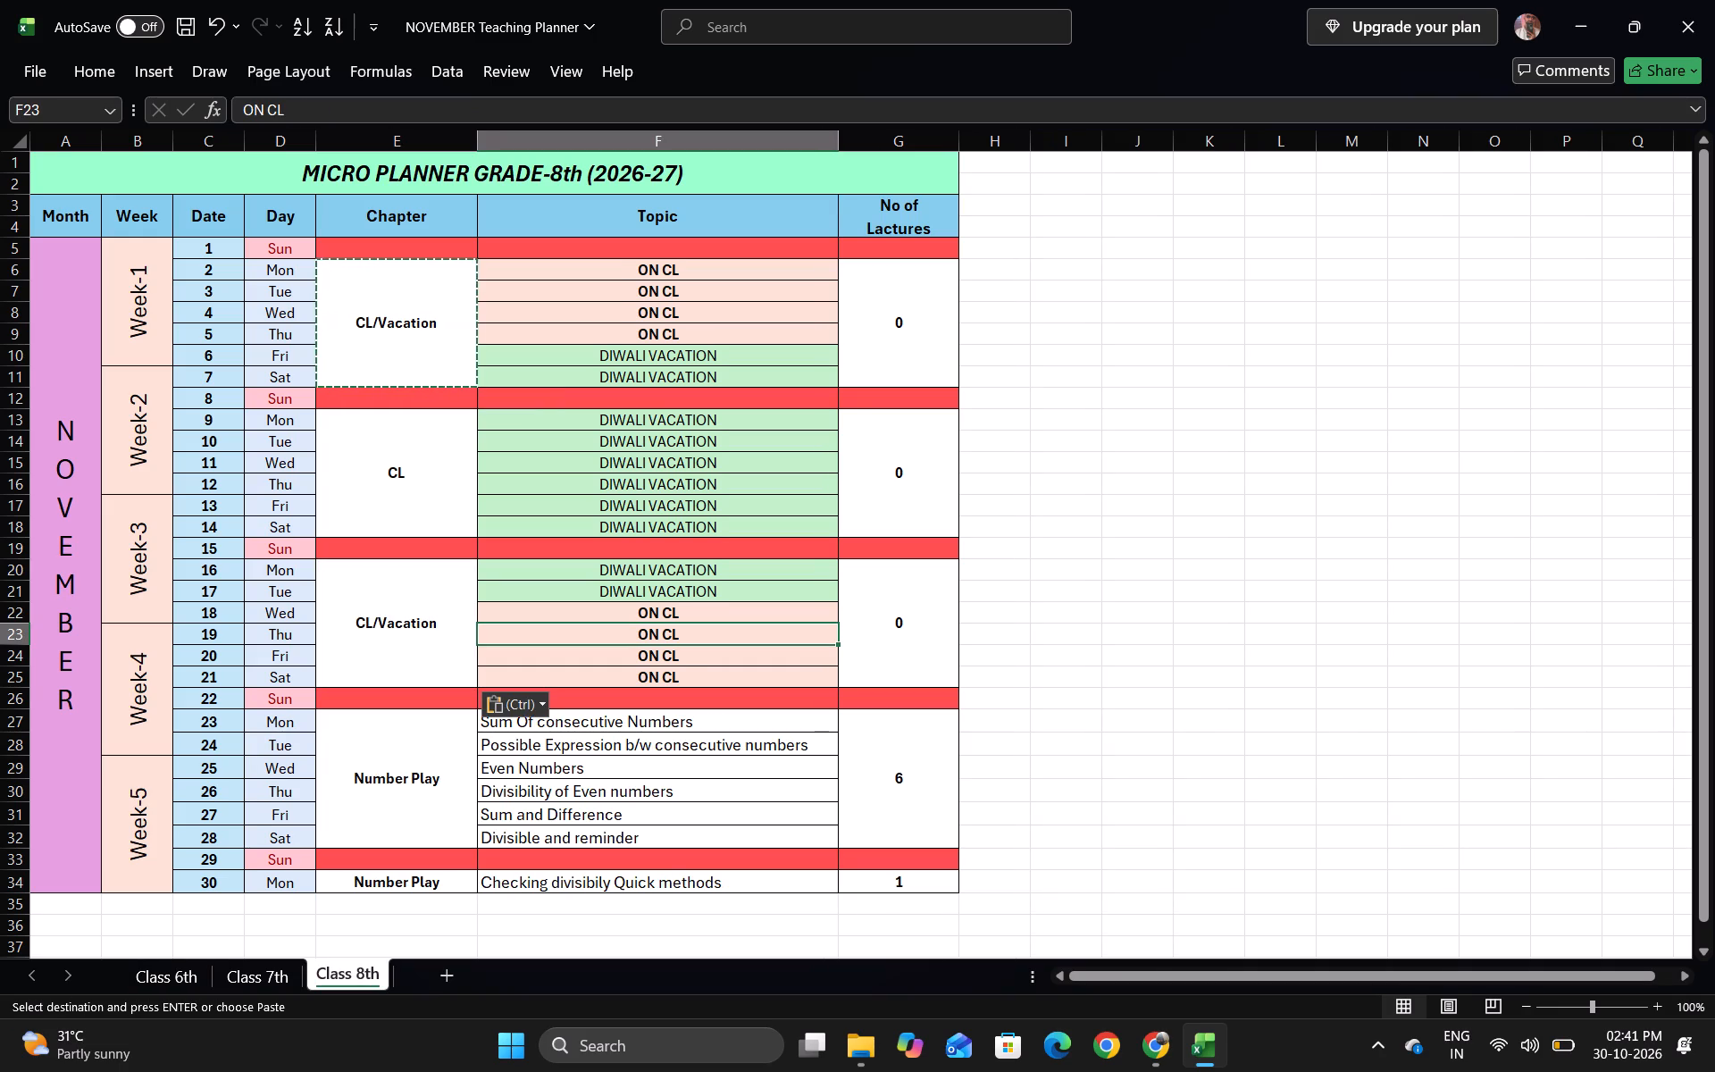
Save the November teaching planner workbook.
key(ctrl+s)
key(ctrl+s)
key(ctrl+s)
key(ctrl+s)
key(ctrl+s)
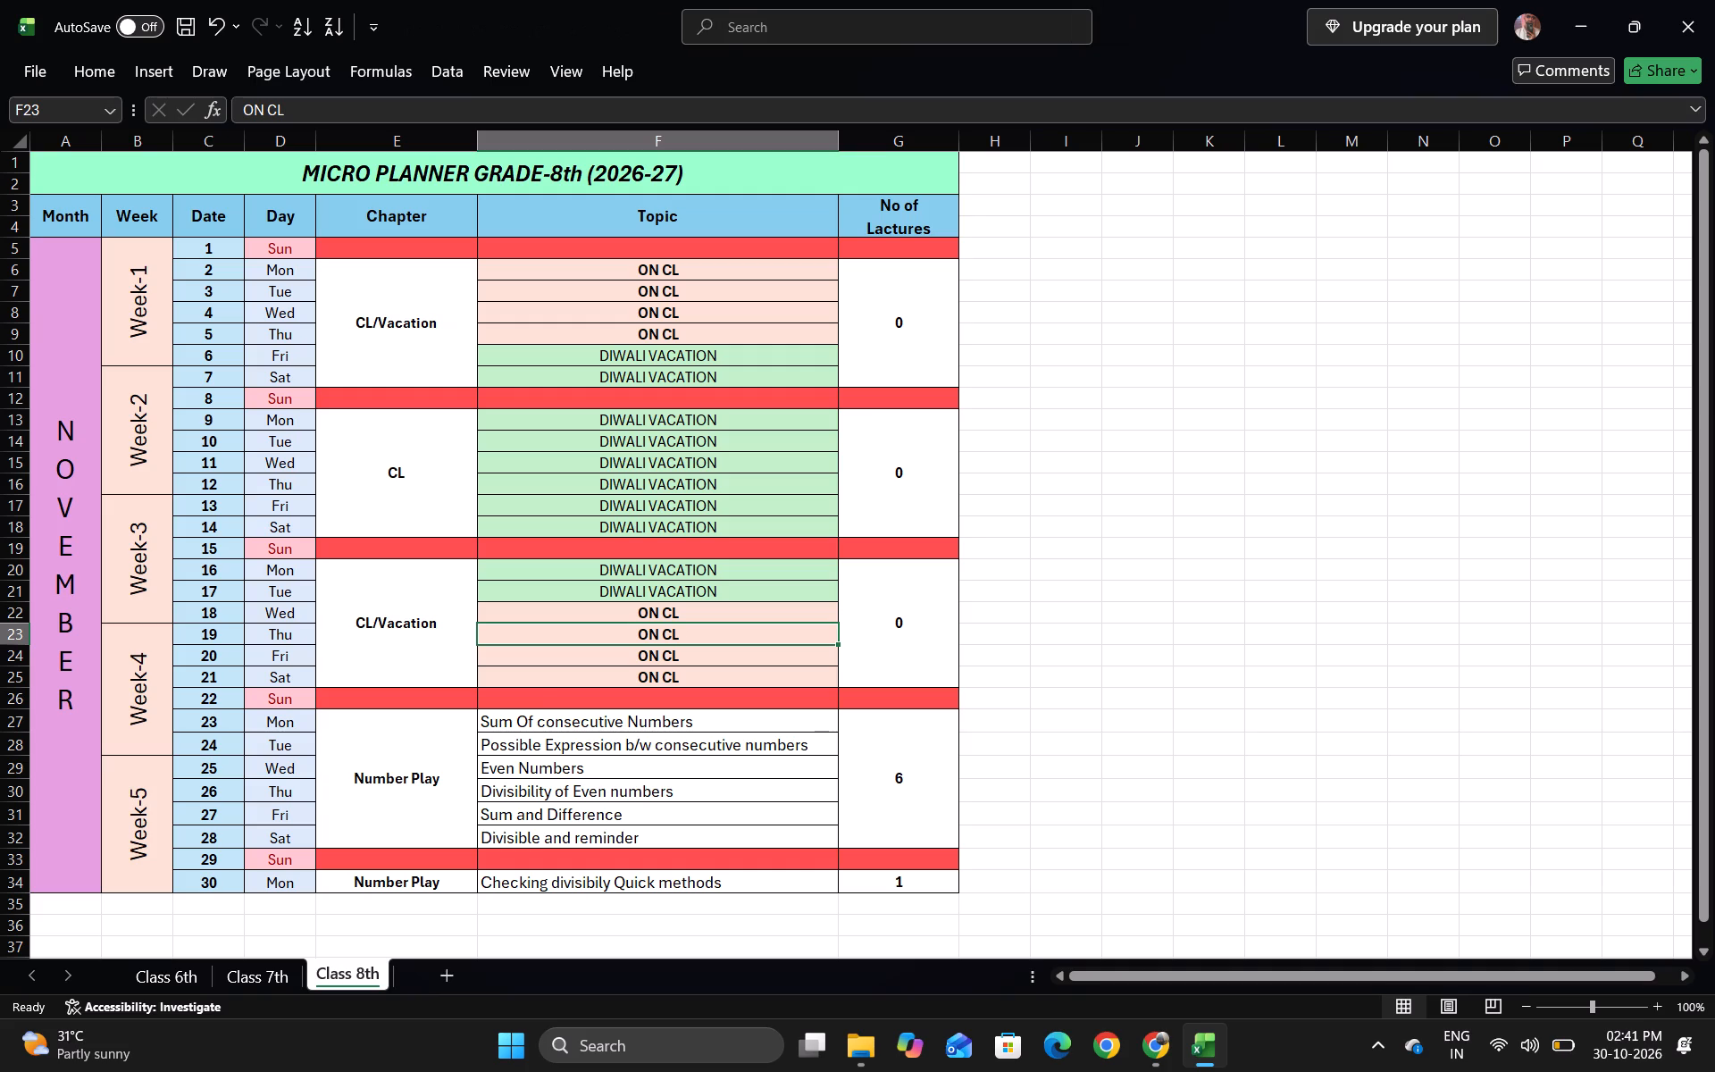
key(ctrl+s)
key(ctrl+s)
key(ctrl+s)
key(ctrl+s)
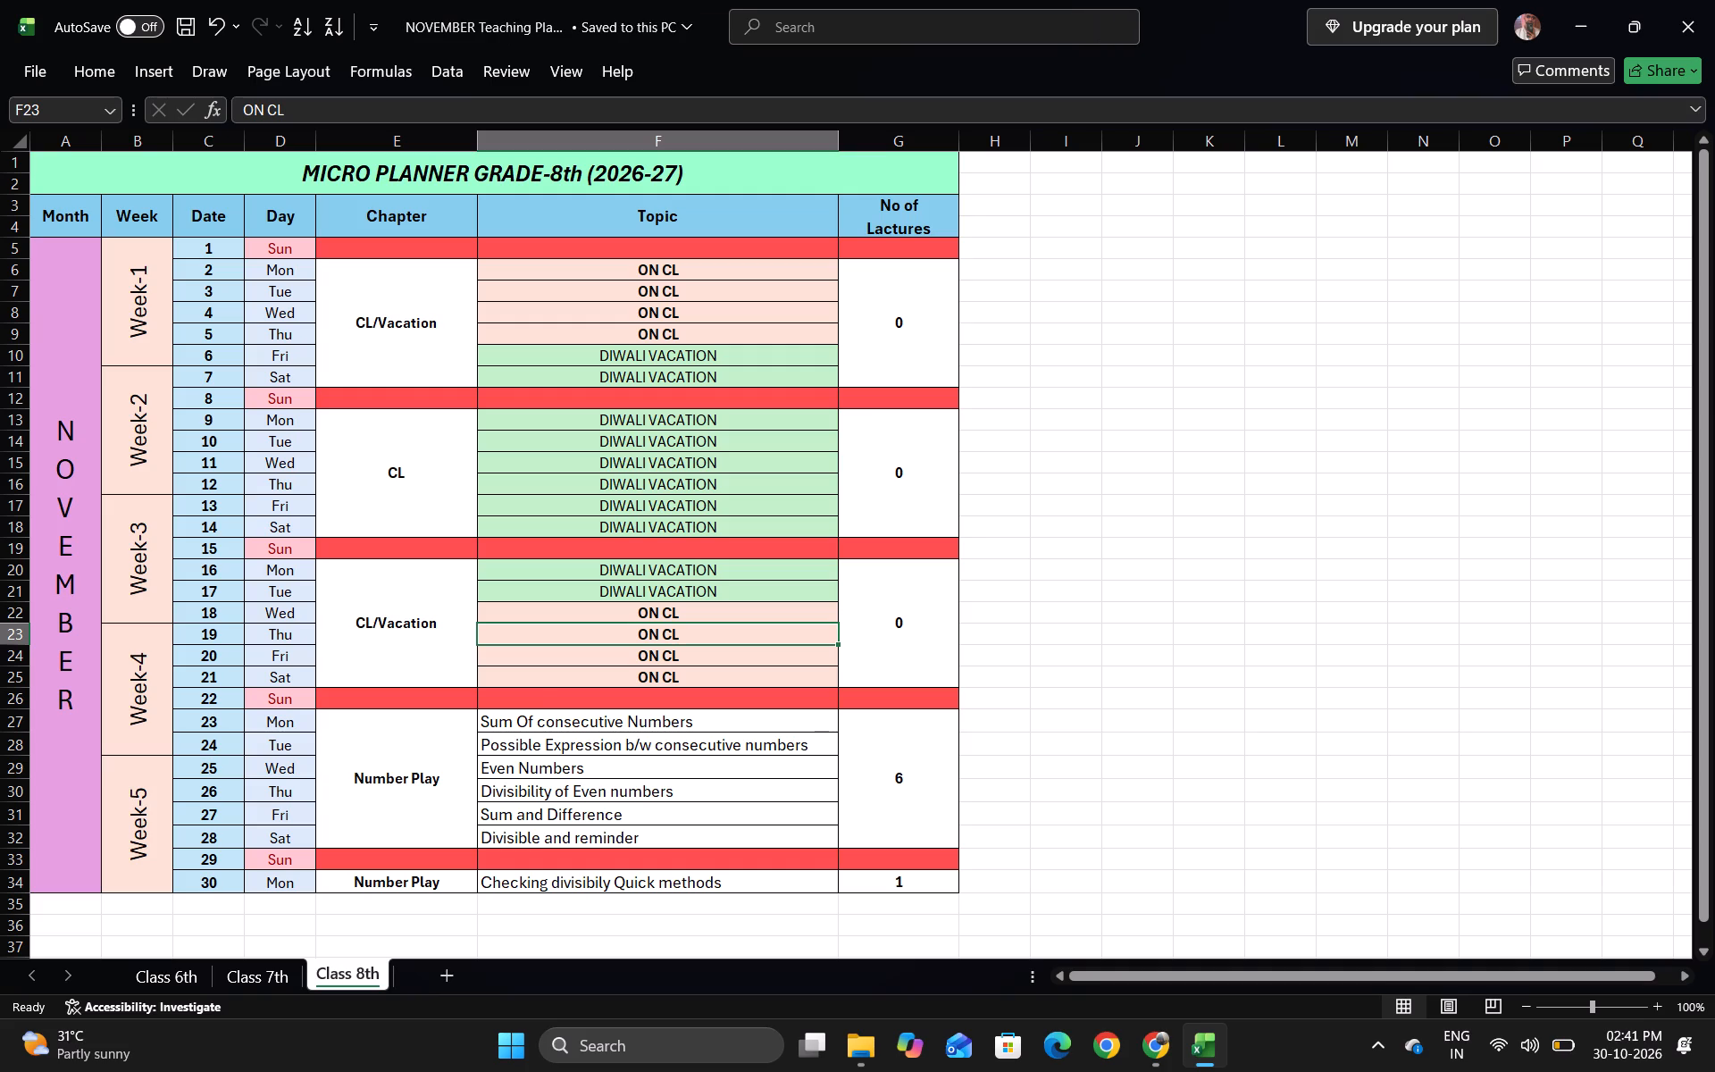